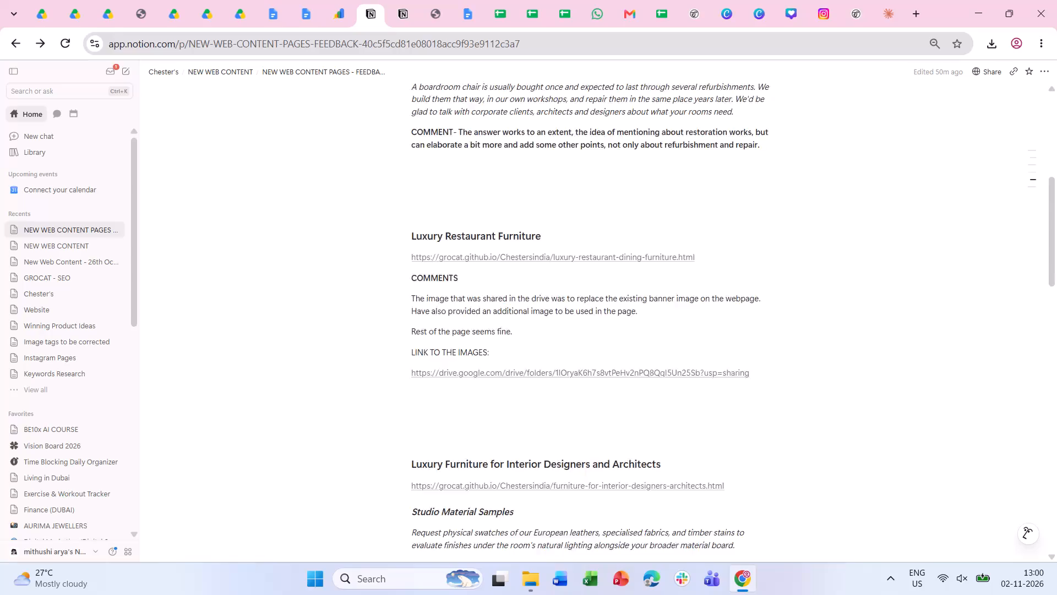
Review the comments throughout the NEW WEB CONTENT PAGES - FEEDBACK page, including the restaurant, interior designer and image feedback.
scroll(886, 353, "up", 8)
scroll(886, 353, "down", 5)
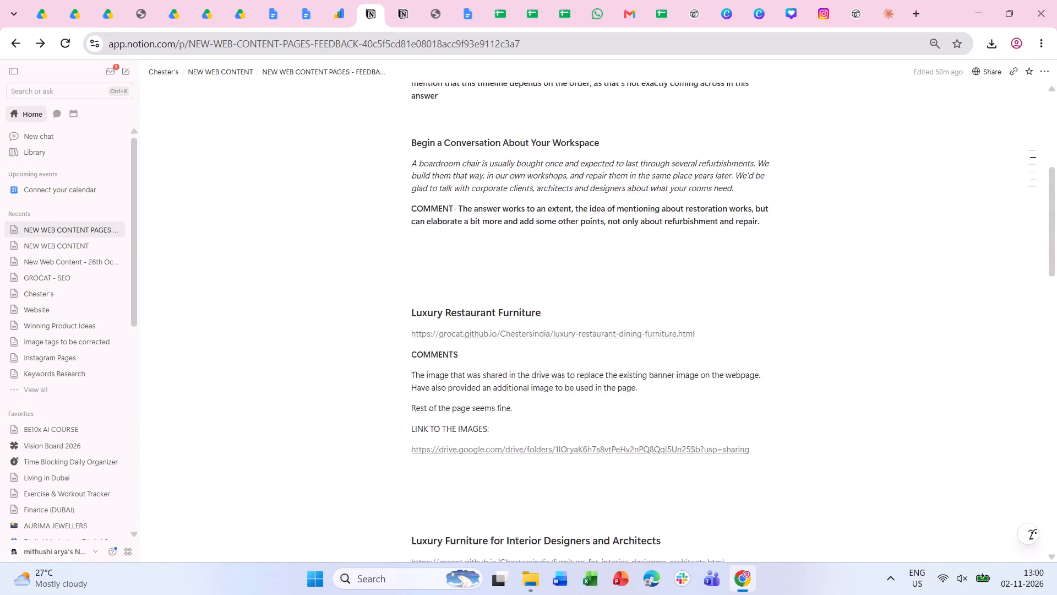
scroll(886, 353, "down", 20)
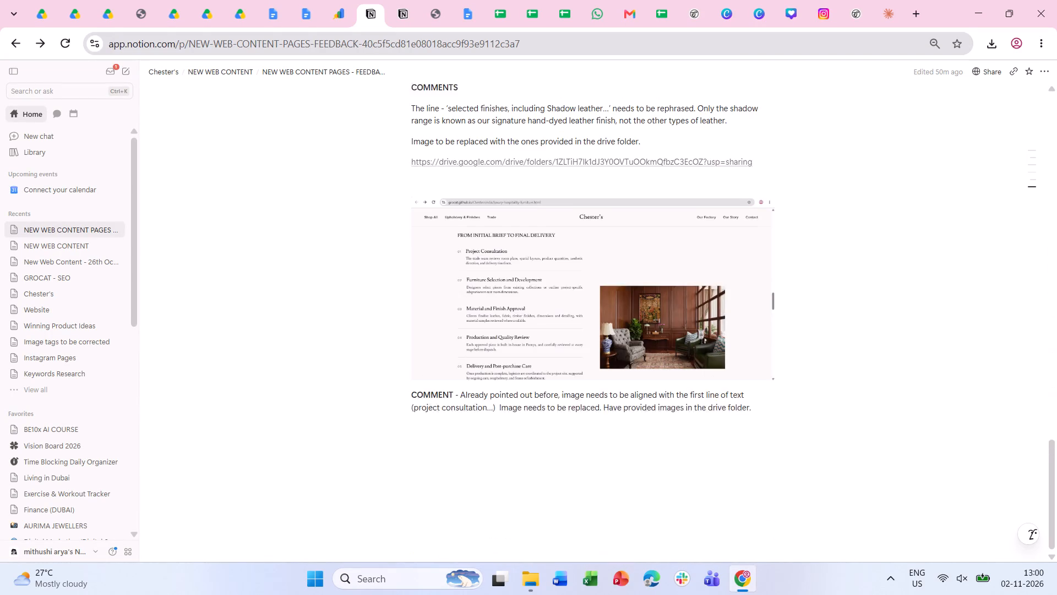
scroll(887, 345, "up", 20)
scroll(886, 340, "up", 8)
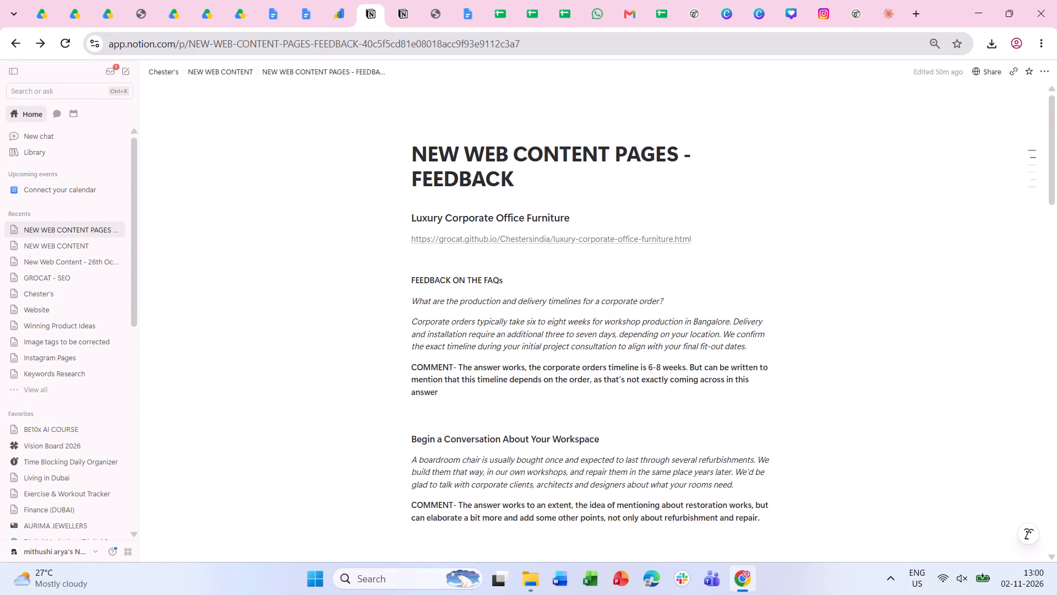
Copy the link to the NEW WEB CONTENT PAGES - FEEDBACK page.
left_click(1017, 71)
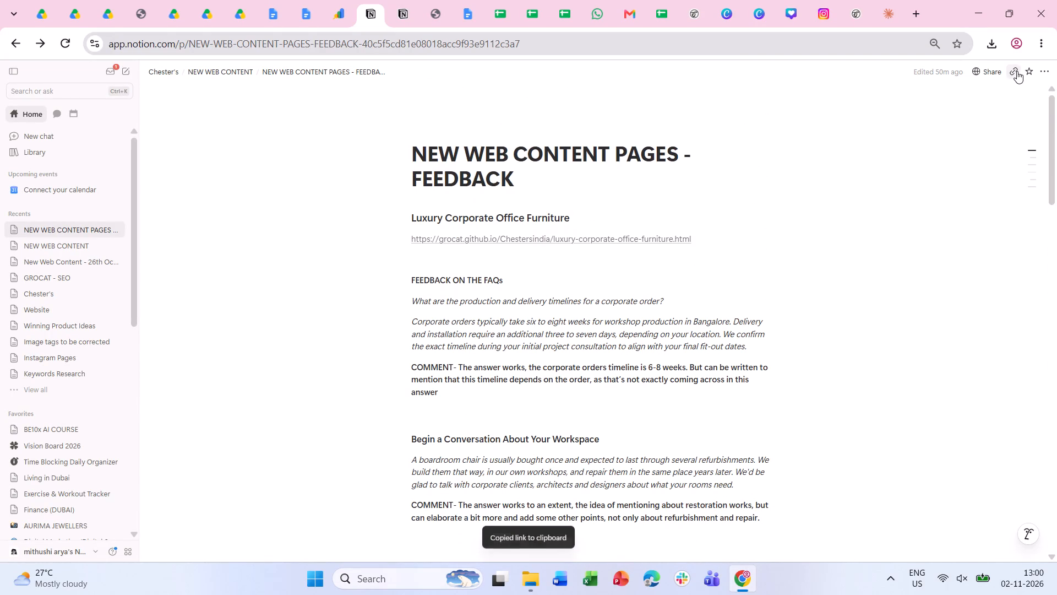
Switch to the email open in Gmail.
left_click(630, 21)
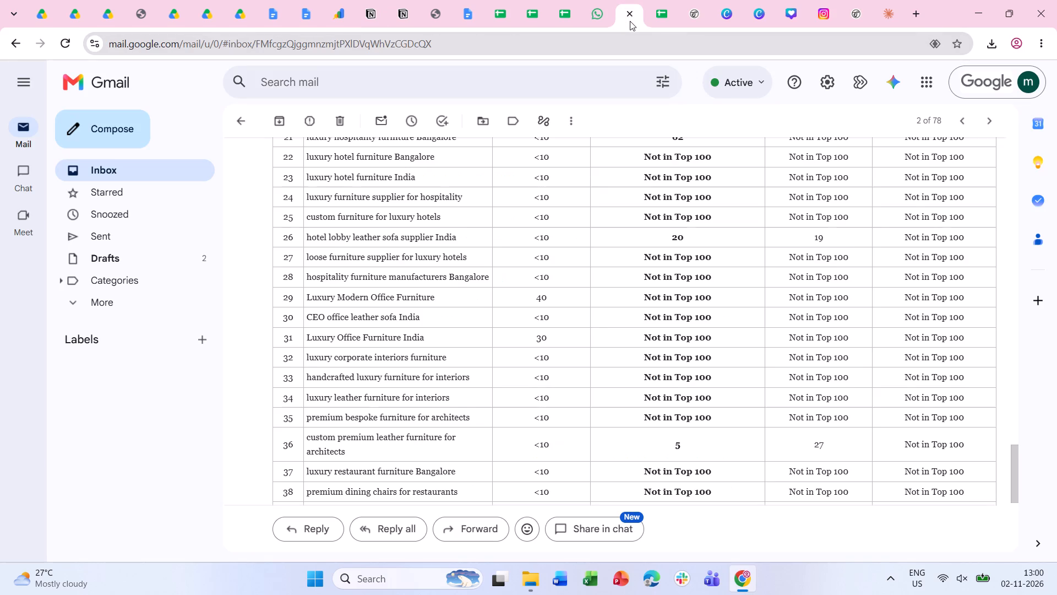
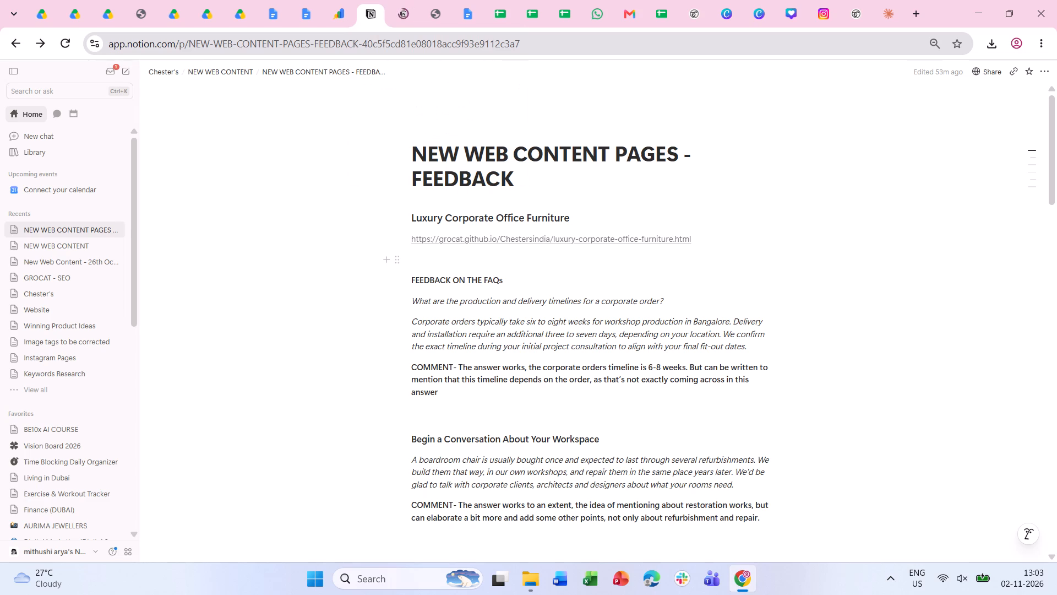
Open the interior designers and architects demo page linked in the Notion feedback and review its sections, from furniture spaces and materials to the FAQs.
scroll(581, 262, "down", 9)
left_click(554, 239)
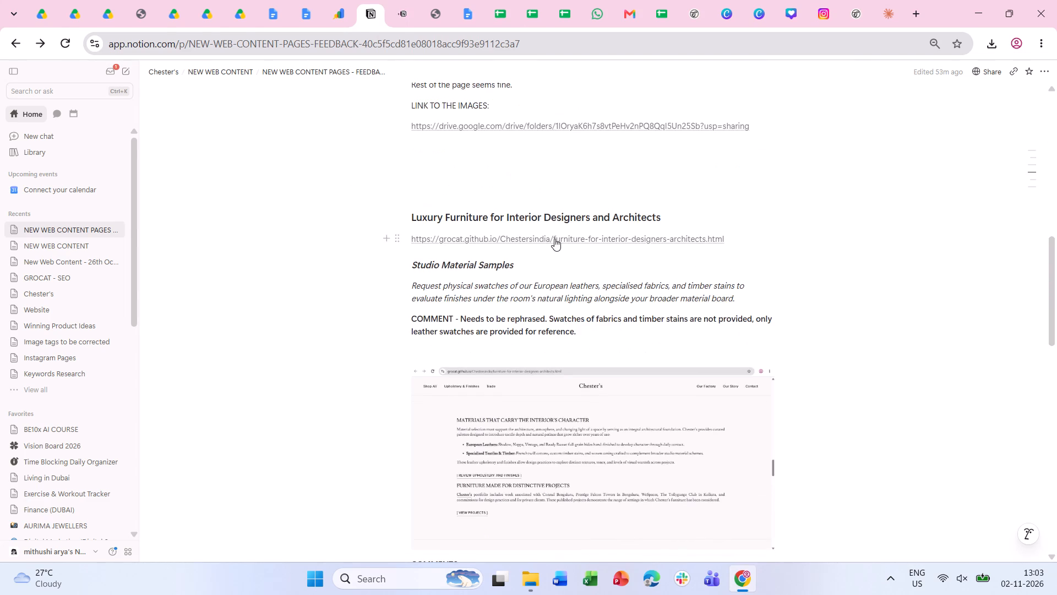
scroll(699, 263, "down", 15)
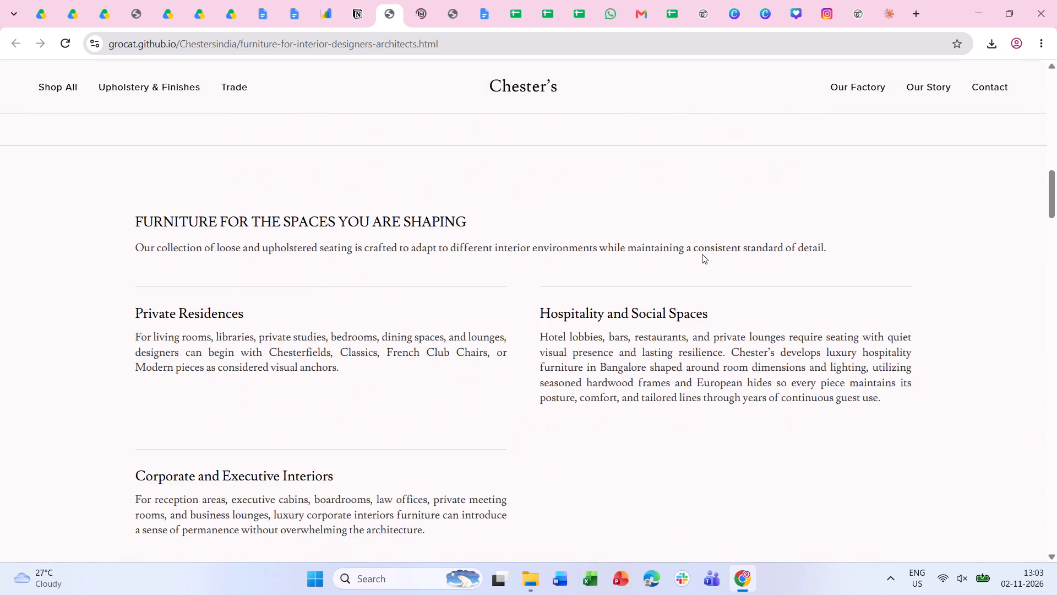
scroll(702, 254, "down", 17)
scroll(701, 249, "down", 20)
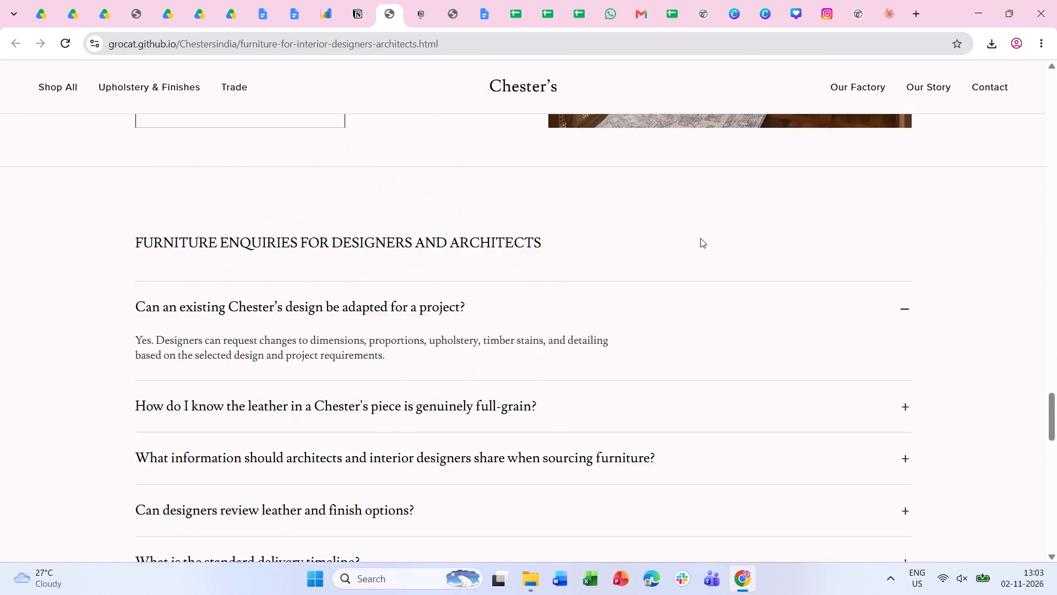
scroll(700, 238, "down", 5)
scroll(668, 275, "down", 4)
scroll(668, 273, "up", 8)
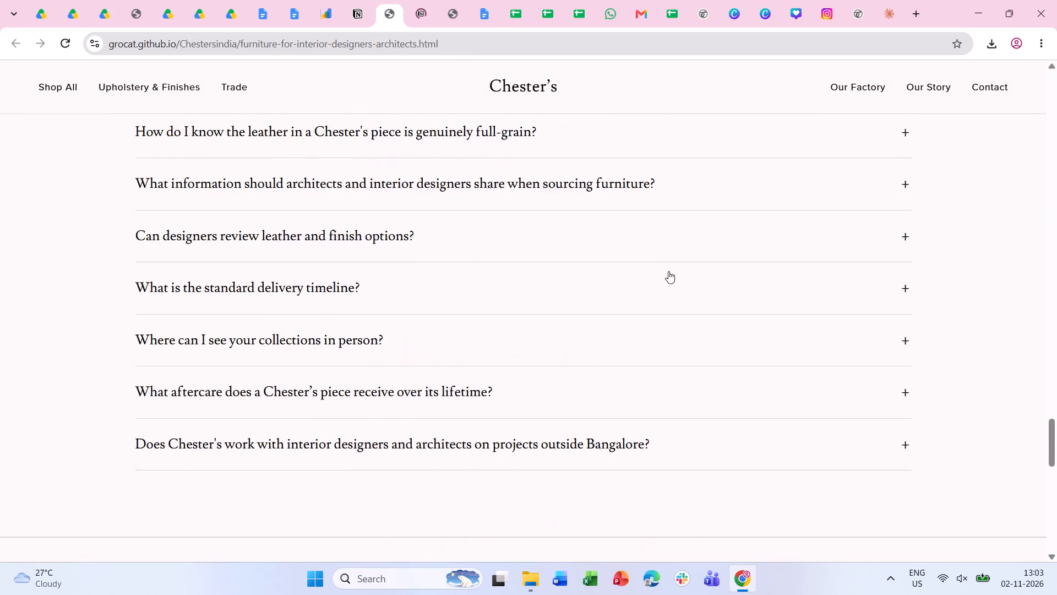
scroll(668, 271, "up", 17)
scroll(668, 268, "up", 5)
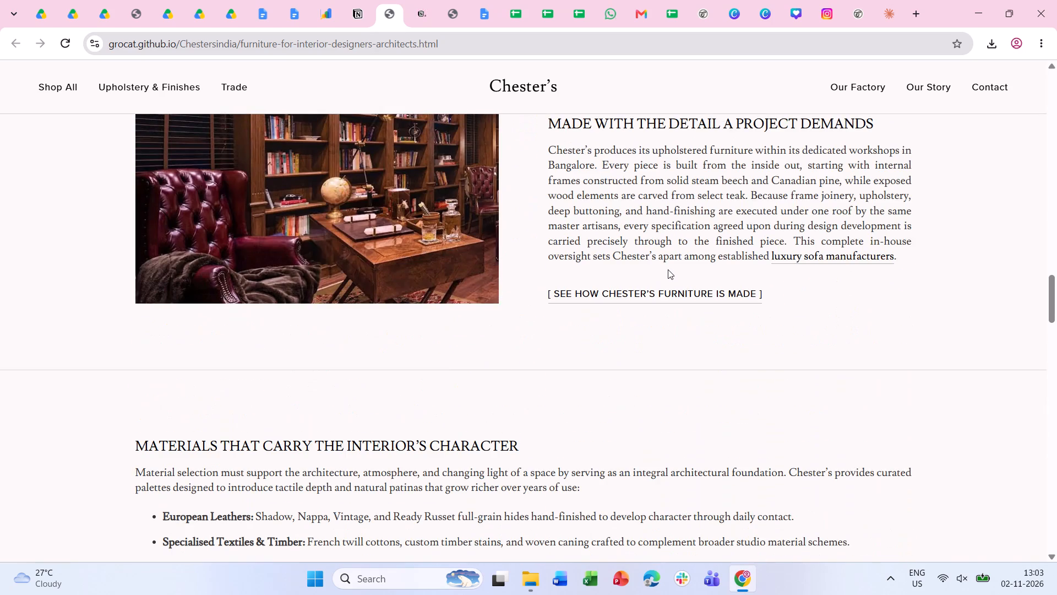
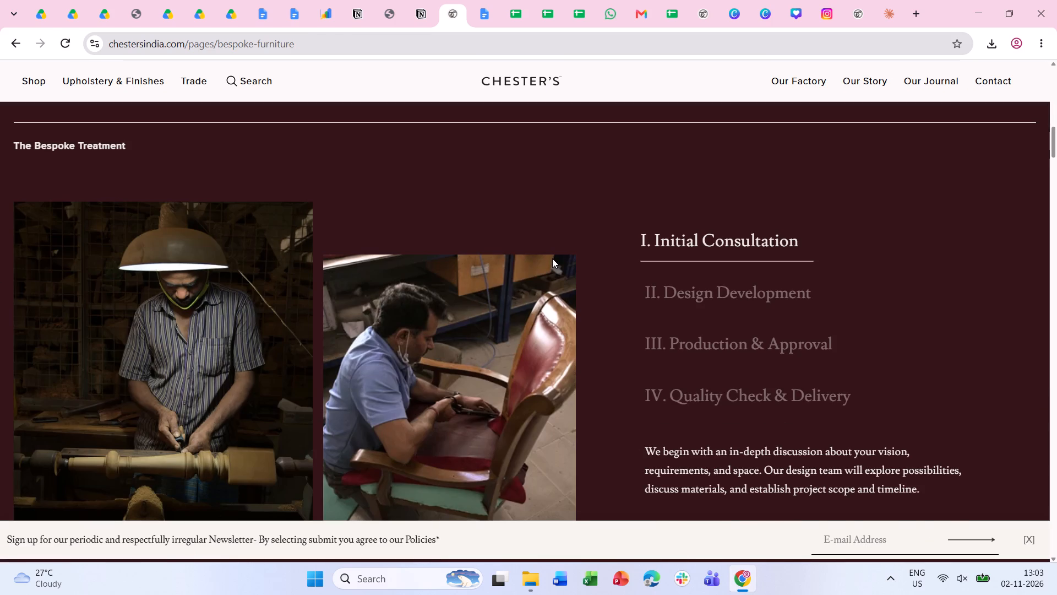
Review the bespoke furniture page from the Bespoke Treatment stages through the featured projects down to the Trade Enquiries section.
scroll(552, 258, "down", 7)
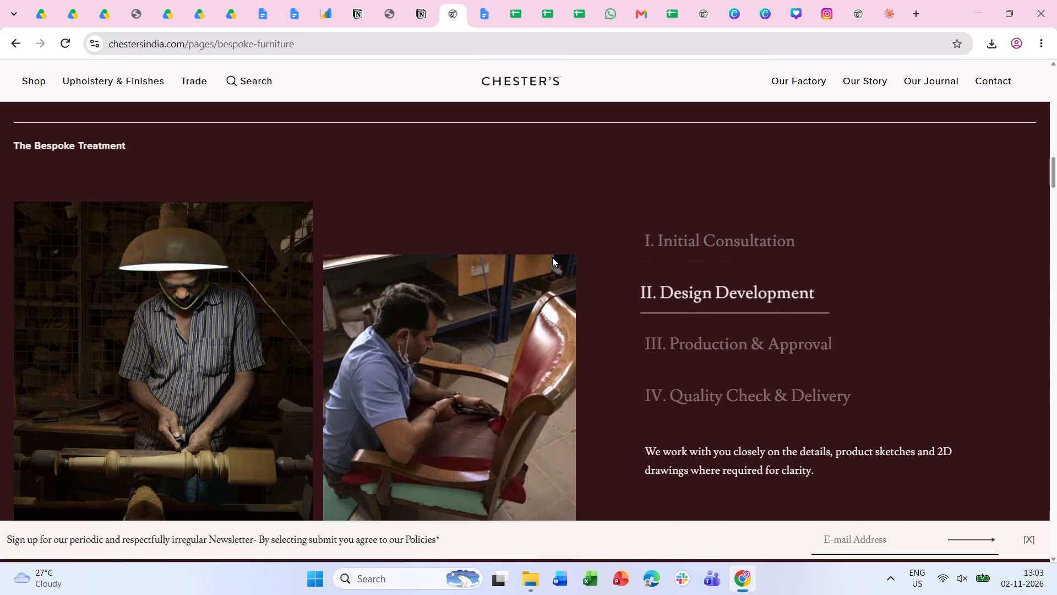
scroll(552, 257, "down", 16)
scroll(555, 253, "down", 14)
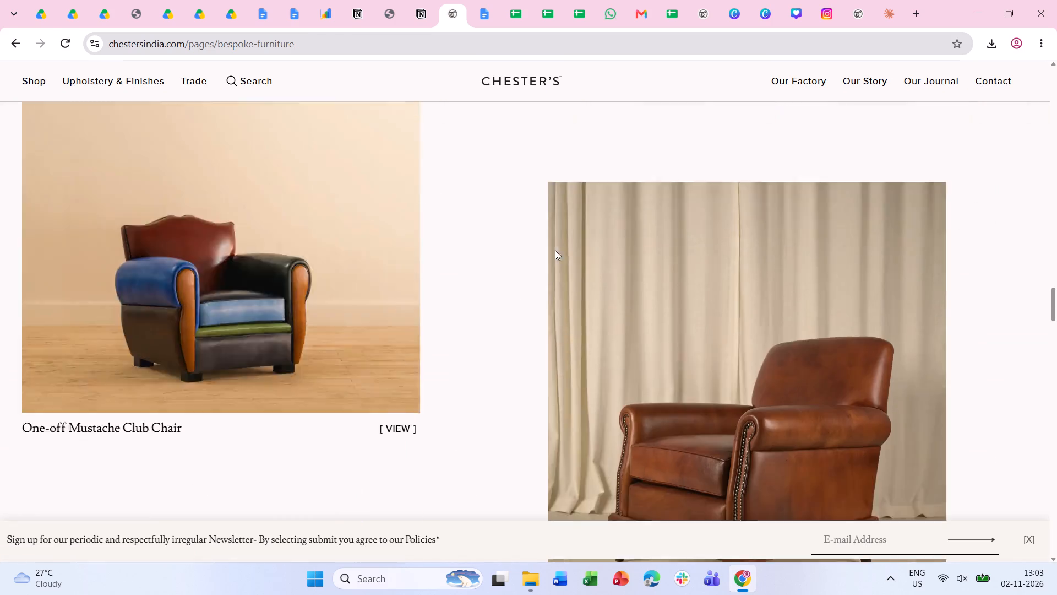
scroll(555, 248, "down", 11)
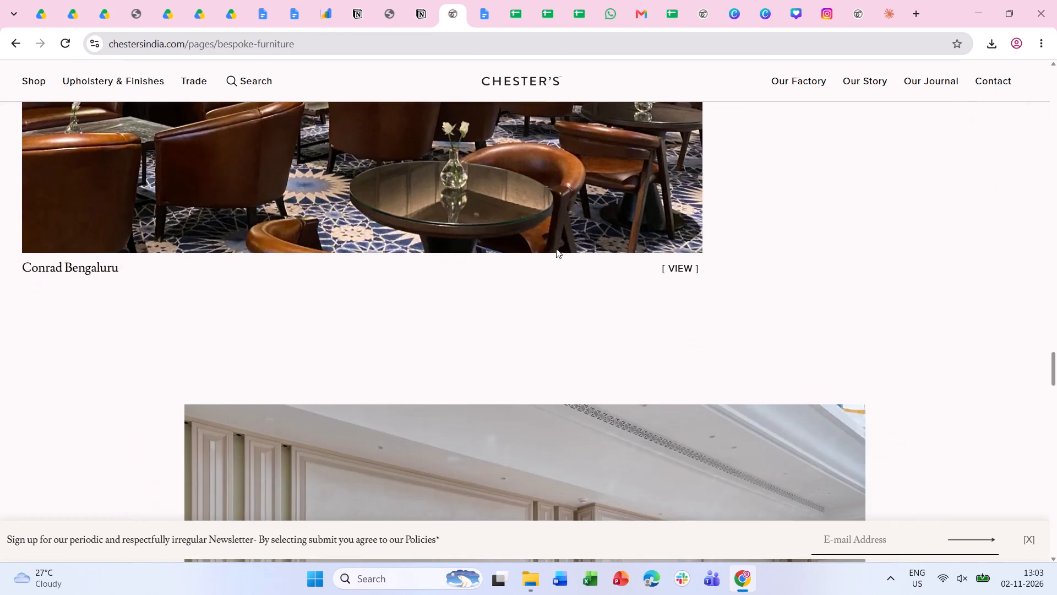
scroll(556, 248, "down", 19)
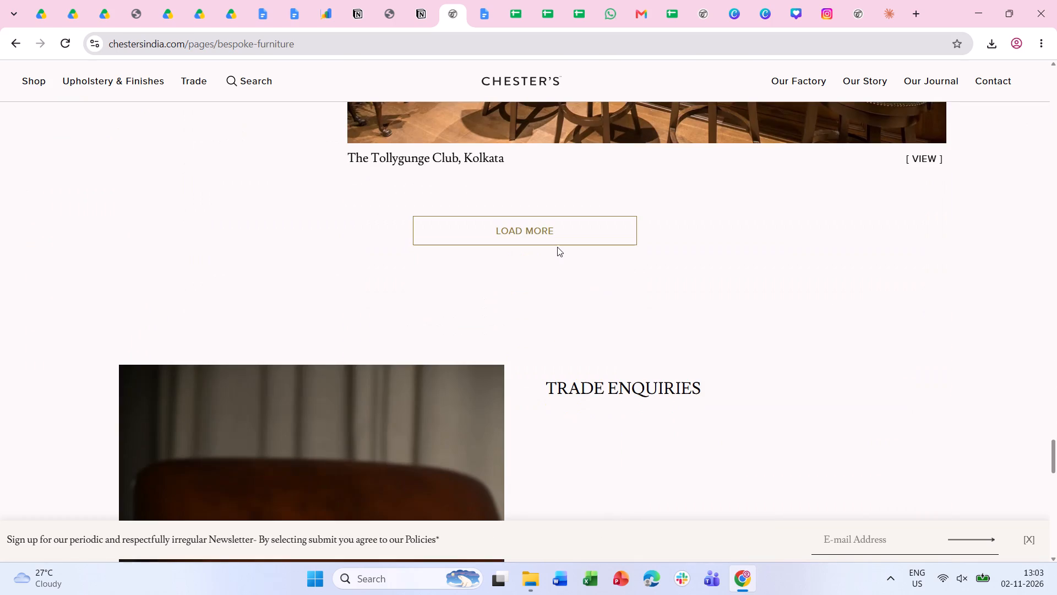
Follow the Reach Our Trade Team link in the Trade Enquiries section and examine the contact form on the linked page.
scroll(557, 247, "down", 9)
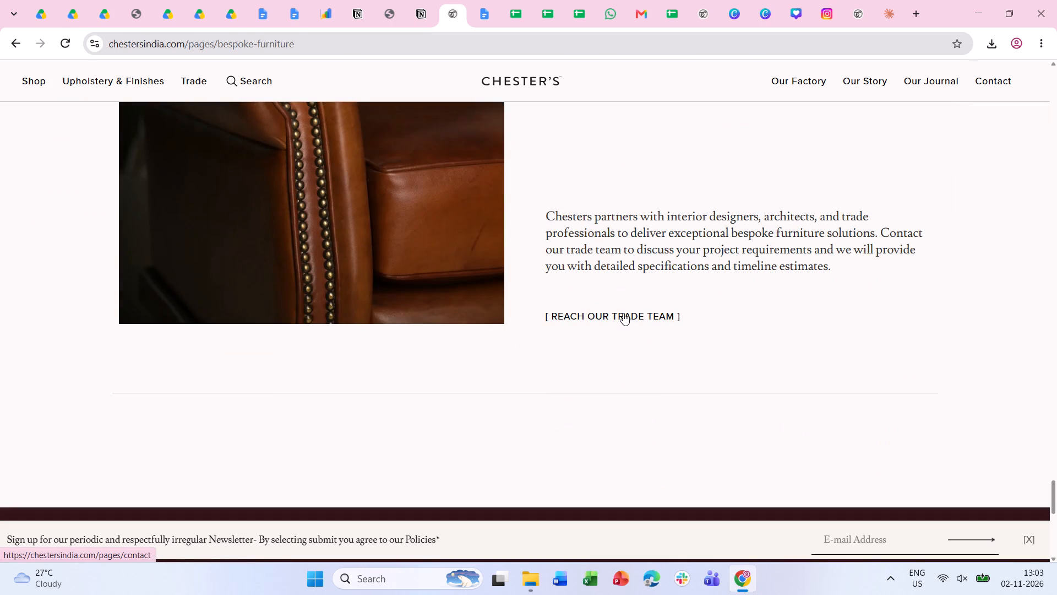
left_click(623, 313)
scroll(567, 307, "down", 9)
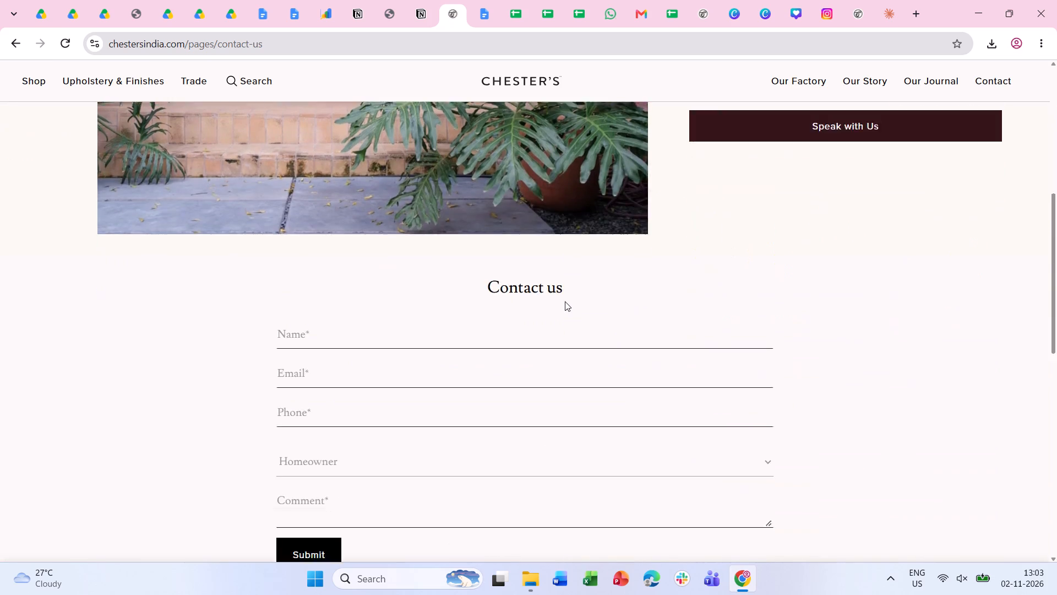
scroll(565, 299, "up", 1)
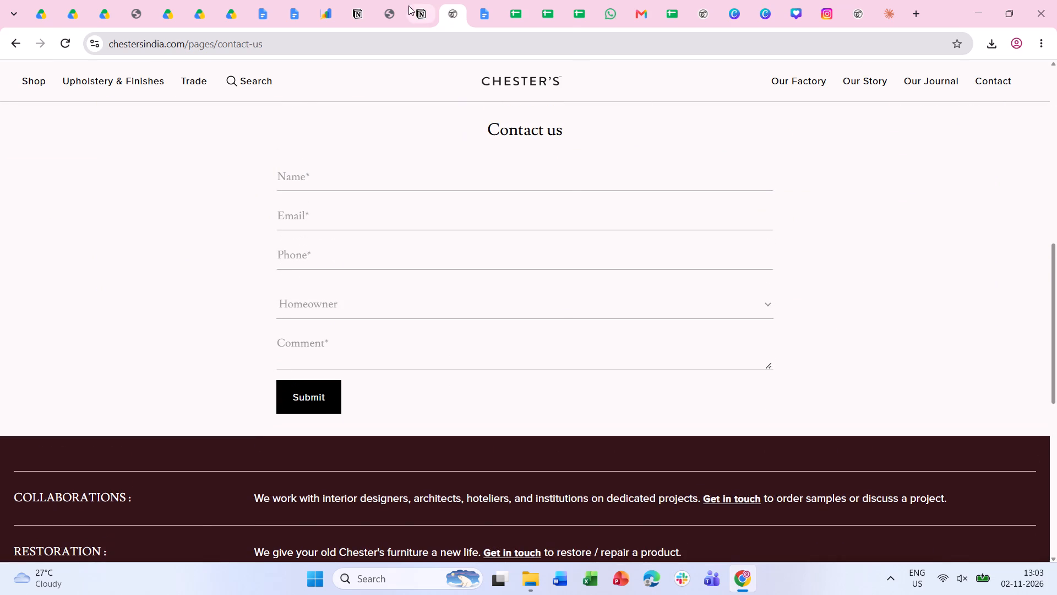
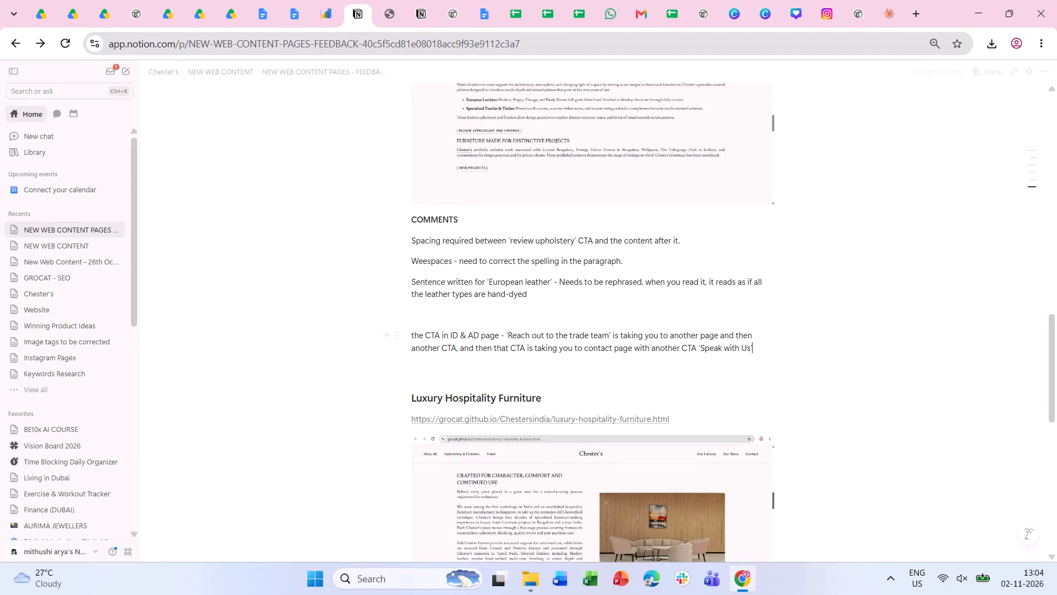
Delete the words "in ID & AD page -" after "the CTA" in the comment about the 'Reach out to the trade team' CTA.
left_click_drag(505, 333, 424, 336)
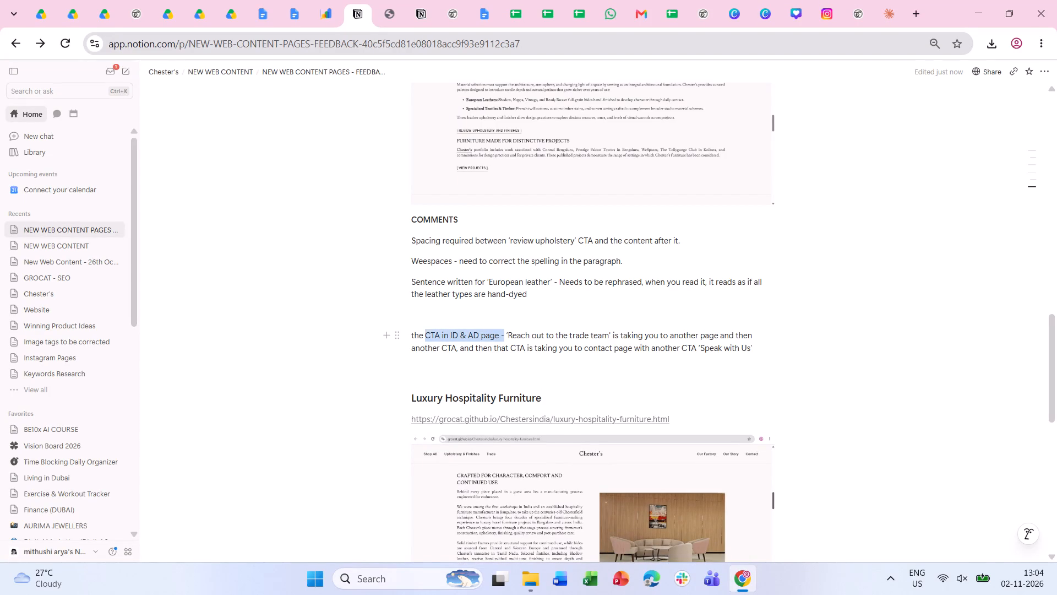
left_click_drag(424, 336, 440, 333)
left_click_drag(440, 333, 442, 334)
key("BackSpace")
key("BackSpace")
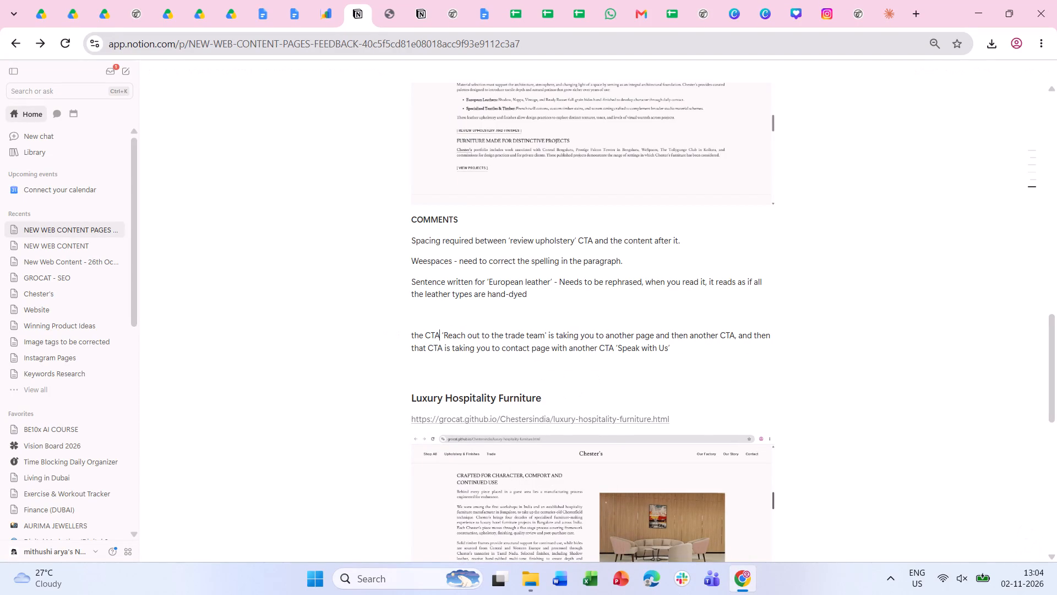
left_click(593, 332)
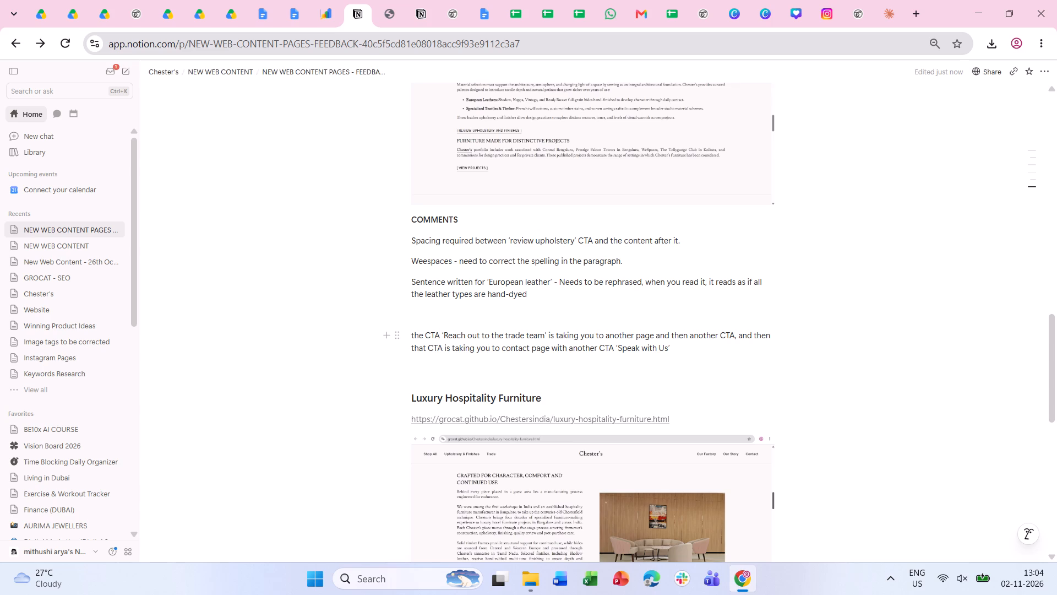
In the 'Reach out to the trade team' comment, reword the first part to "taking us" and append "The flow is becoming complicated.".
key("BackSpace")
key("BackSpace")
key("BackSpace")
type("us")
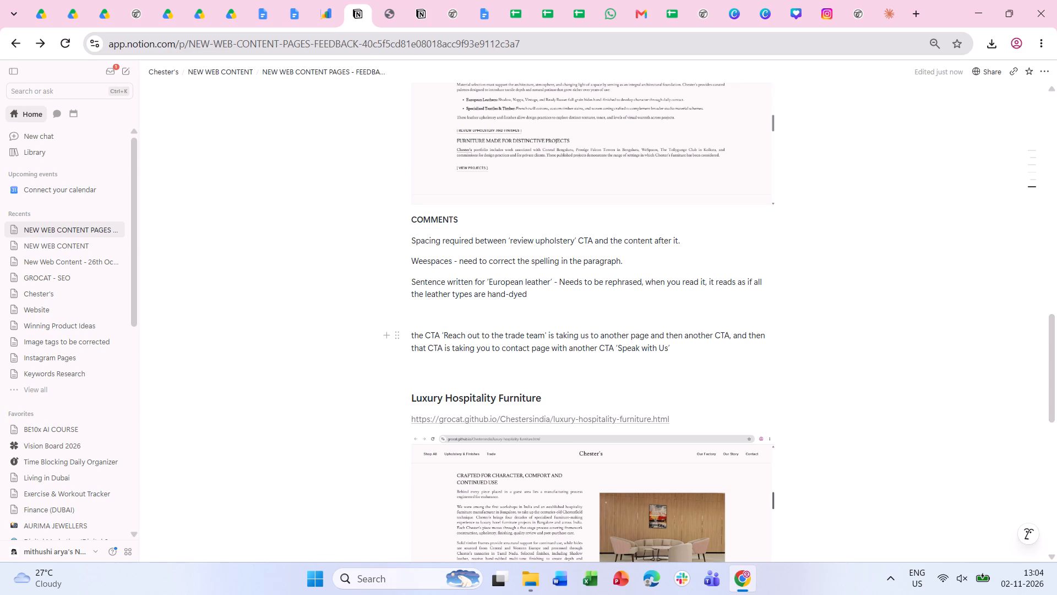
left_click(679, 347)
type(". The flow is becoming complicated.")
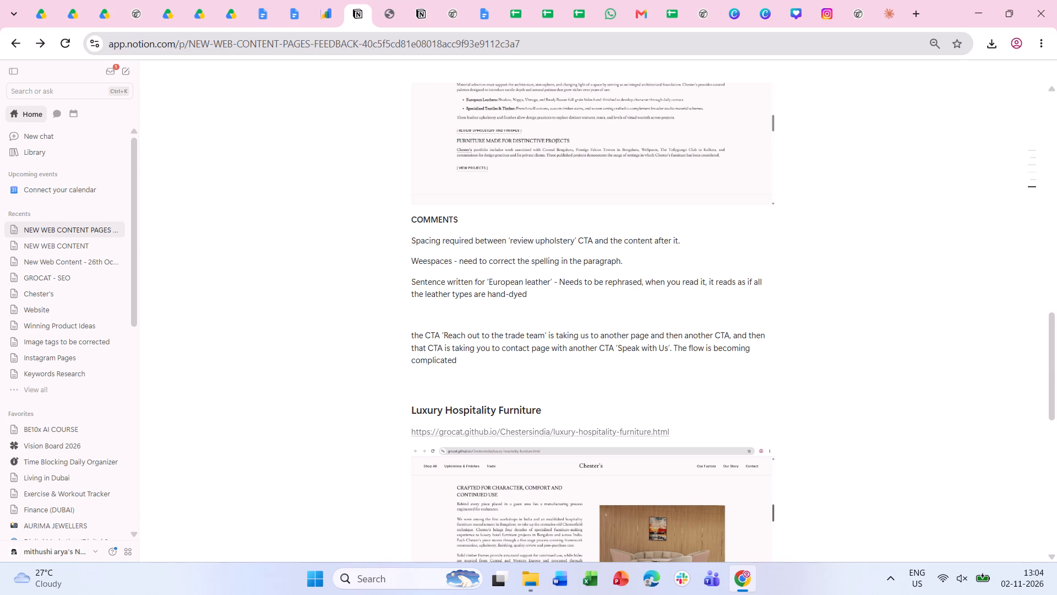
key("space")
Remove the blank line between the 'European leather' comment and the trade team CTA comment.
left_click(517, 311)
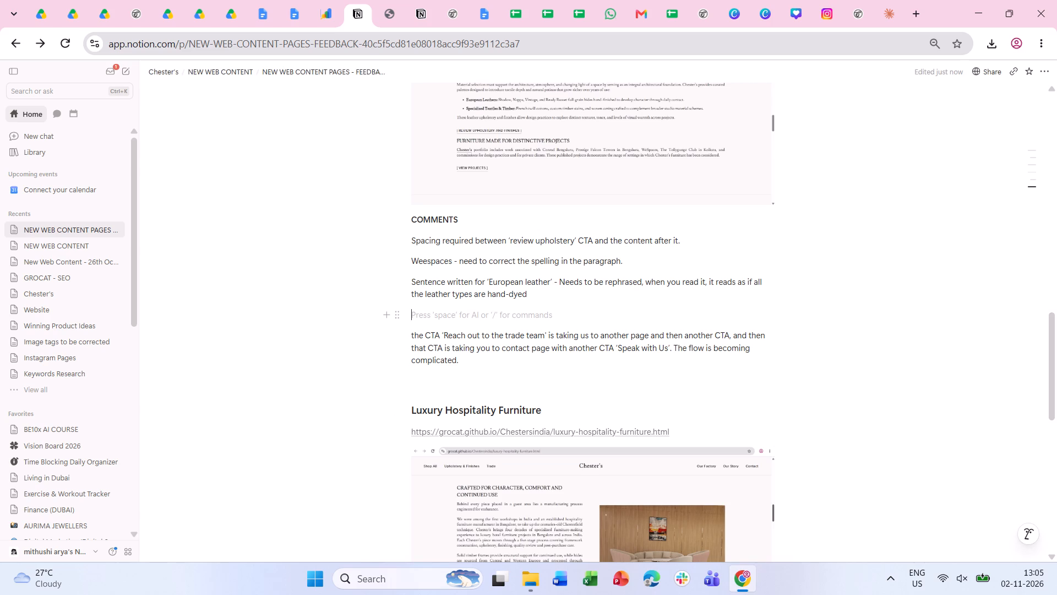
key("BackSpace")
Turn the four comments below the 'Materials that carry the interior's character' screenshot into a bulleted list.
left_click(410, 315)
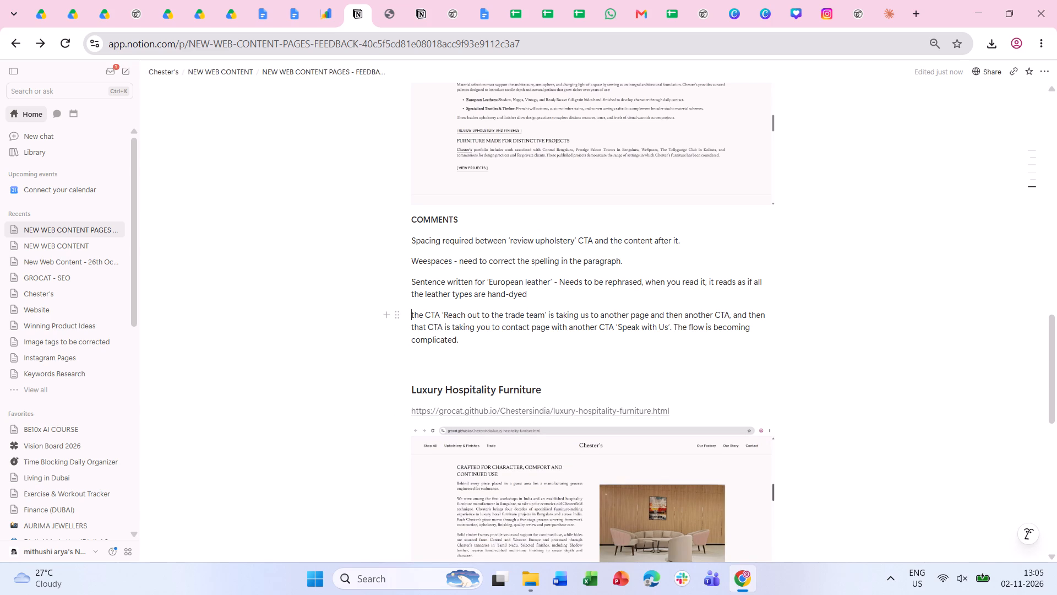
type("-")
key("space")
scroll(650, 399, "up", 7)
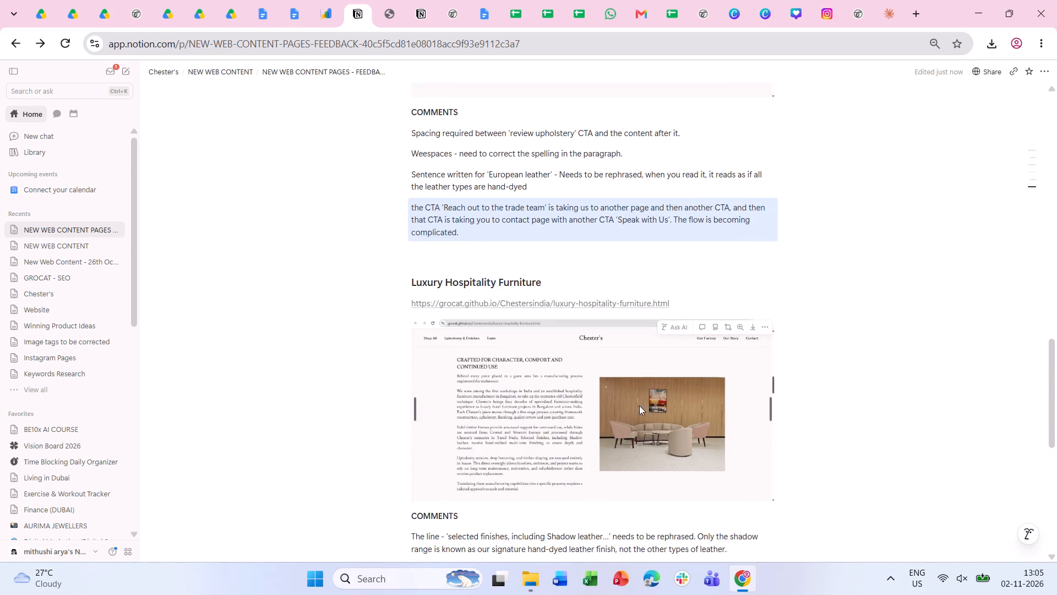
left_click(410, 376)
left_click(411, 377)
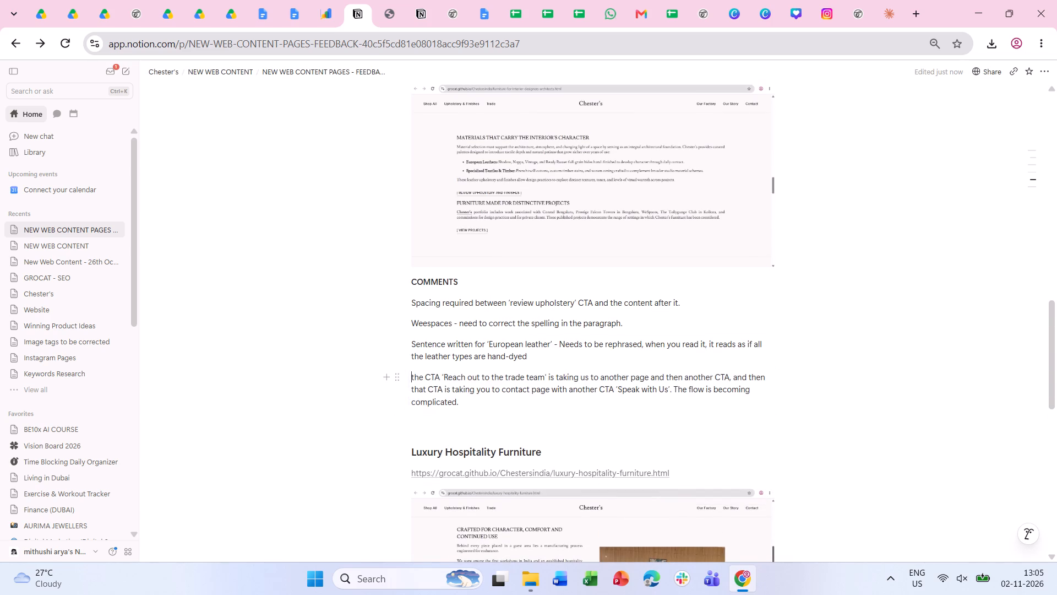
type("-")
key("space")
left_click(411, 348)
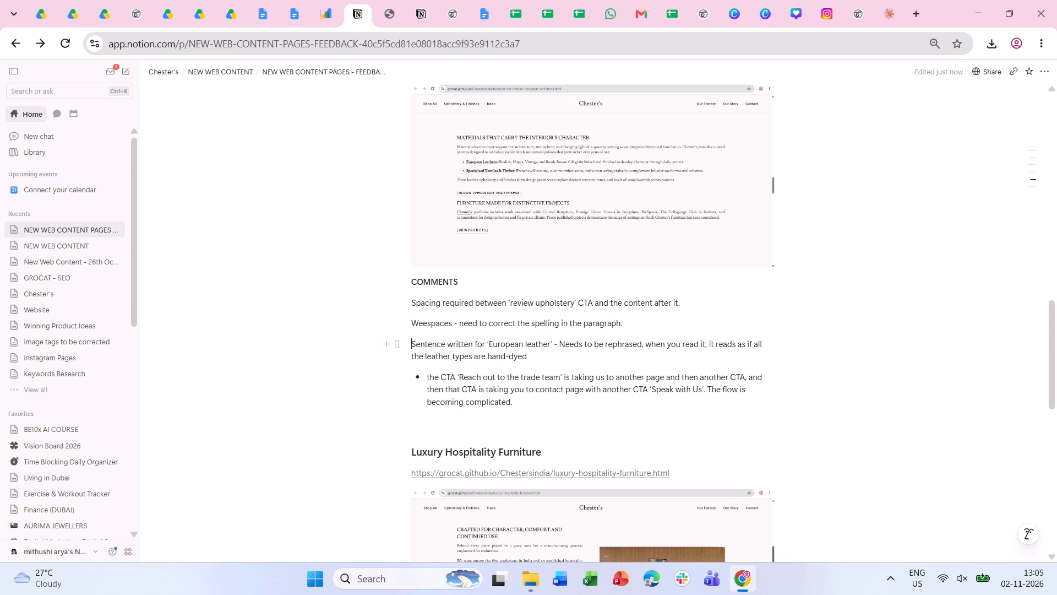
type("-")
key("space")
left_click(413, 322)
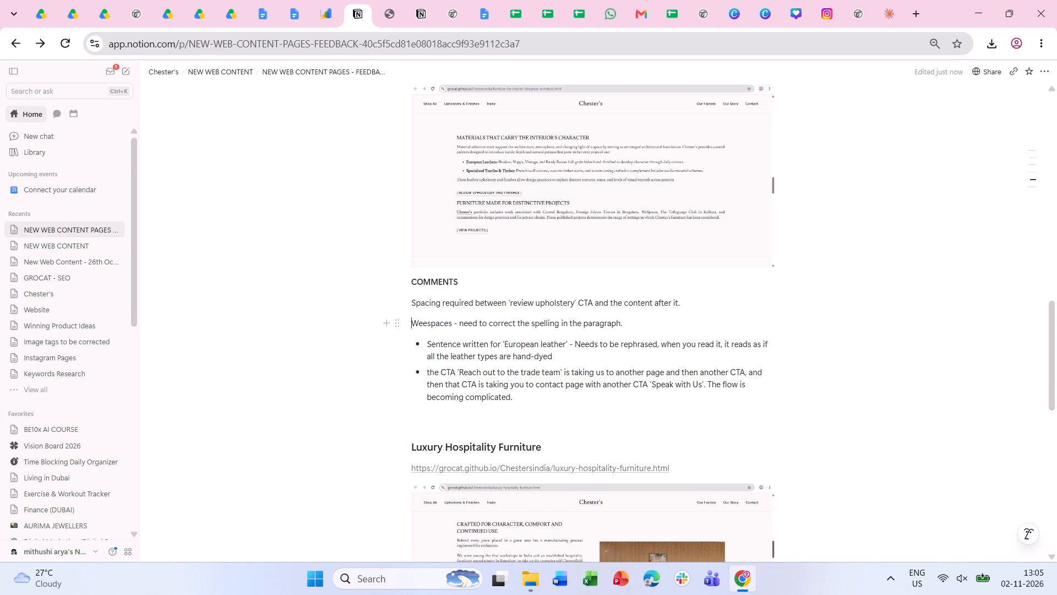
type("-")
key("space")
left_click(412, 303)
type("-")
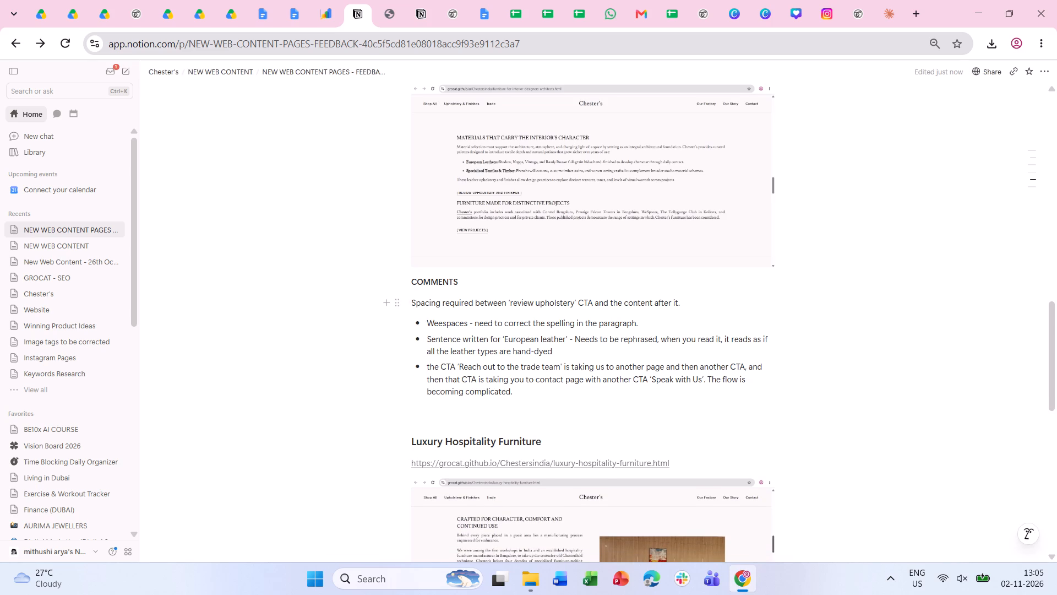
key("space")
Format the Luxury Hospitality Furniture comments about the Shadow leather line and the image replacement as bullet points.
scroll(787, 360, "down", 8)
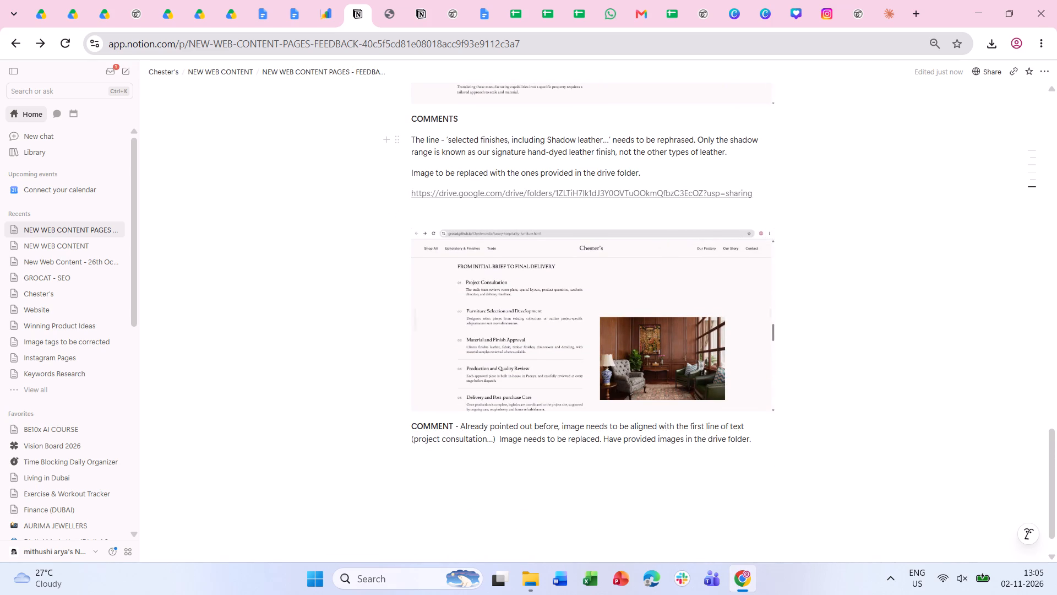
left_click(410, 140)
type("-")
key("space")
left_click(408, 171)
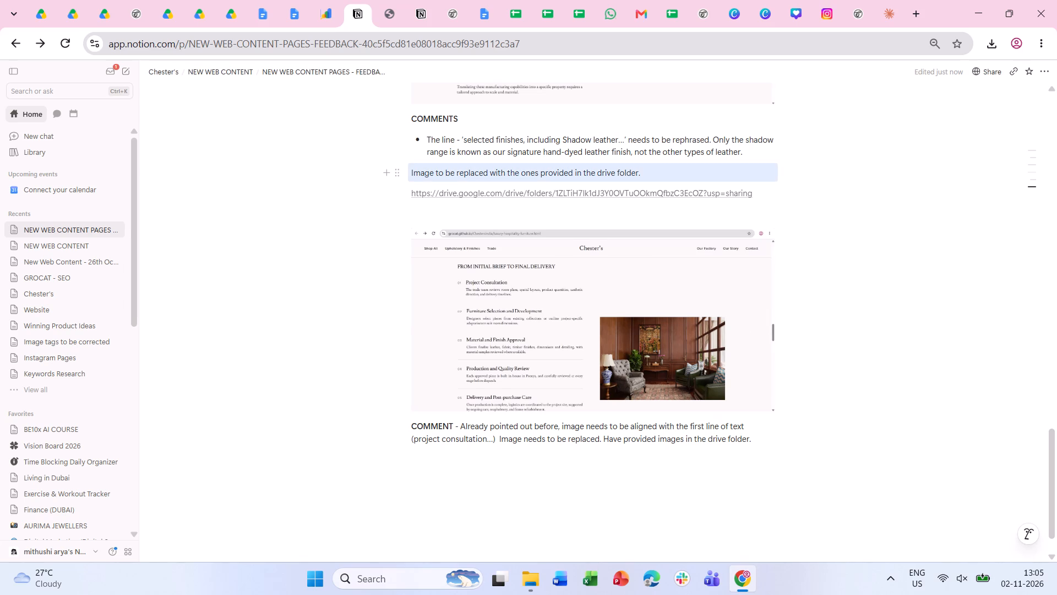
type("-")
key("space")
left_click(411, 125)
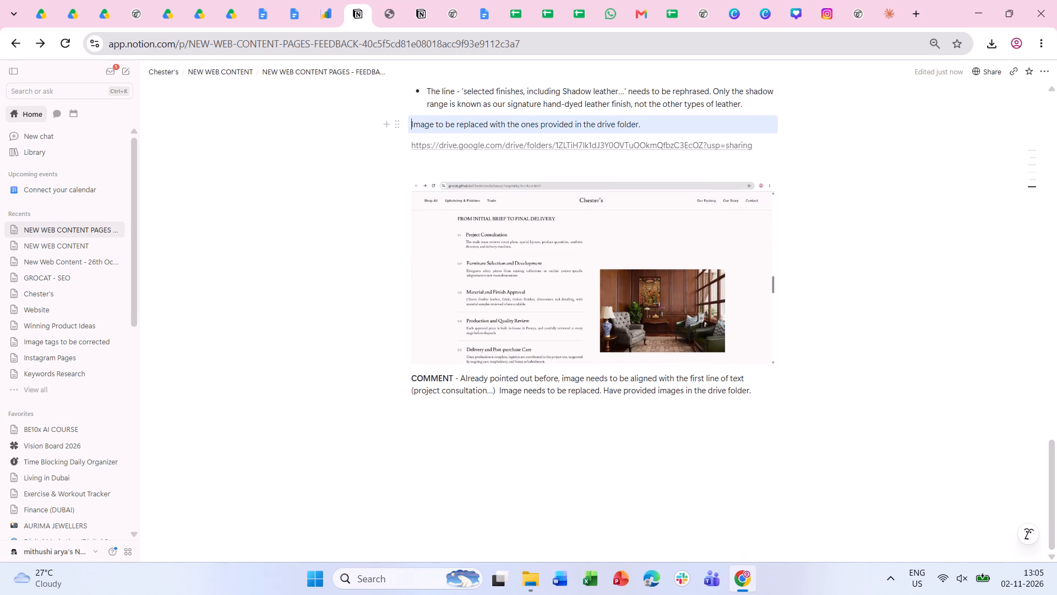
type("-")
key("space")
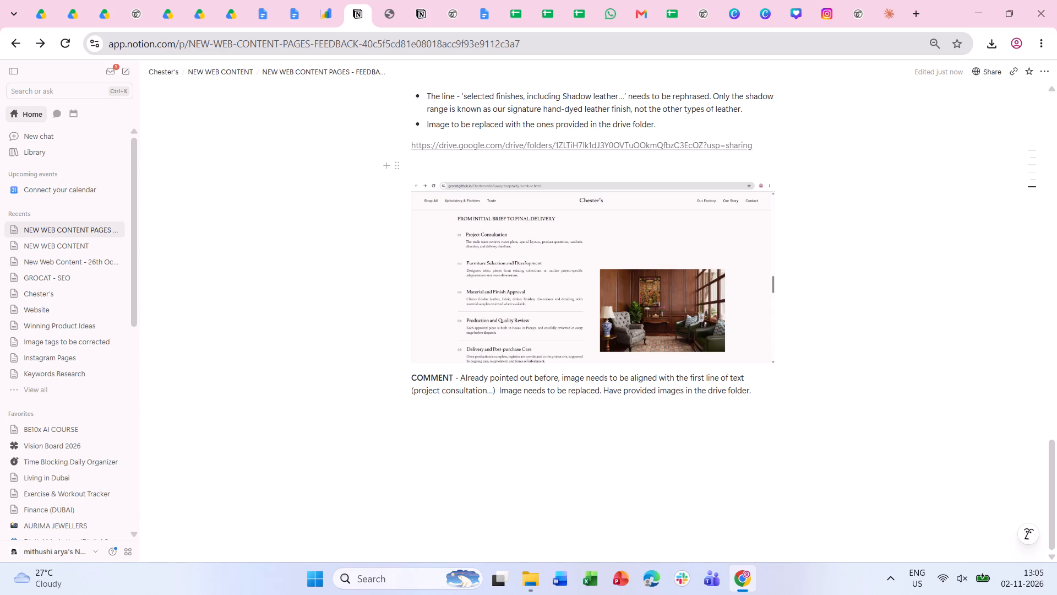
Start bulleting the Luxury Restaurant Furniture comments at the line about replacing the existing banner image.
scroll(803, 363, "up", 3)
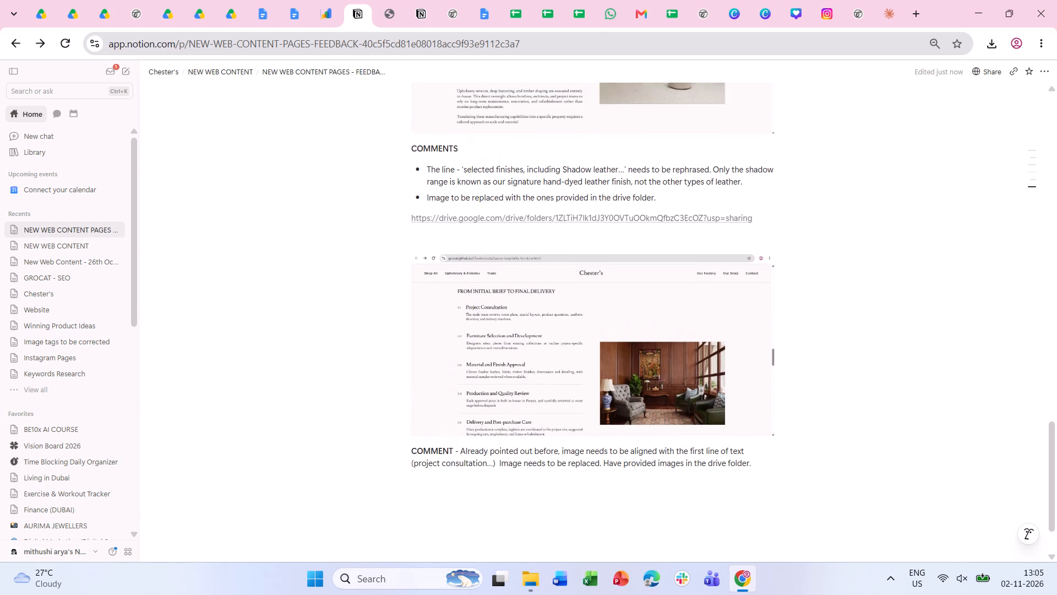
scroll(803, 363, "up", 11)
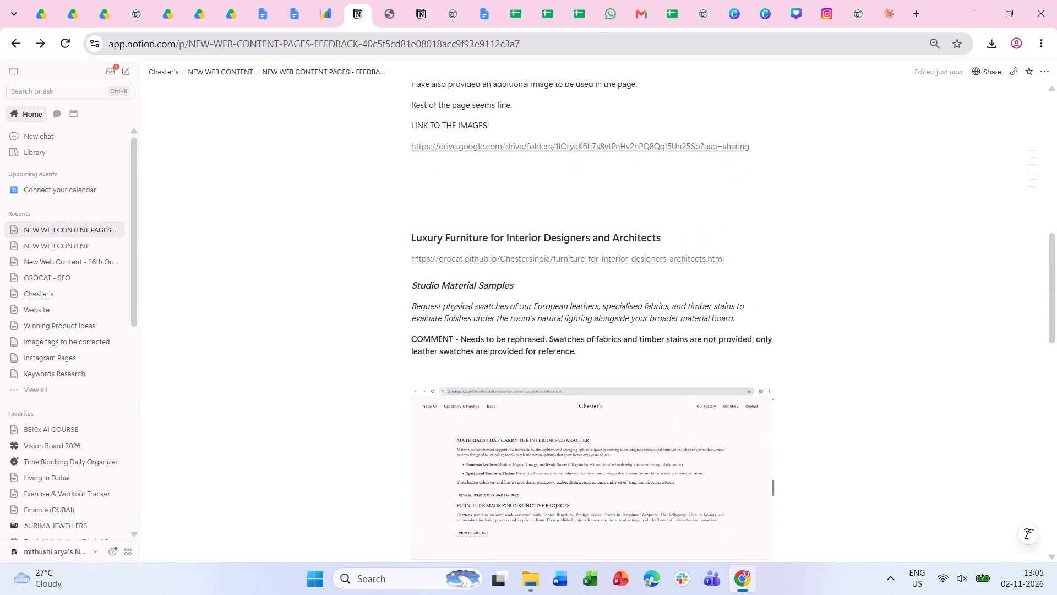
scroll(803, 360, "up", 1)
left_click(410, 210)
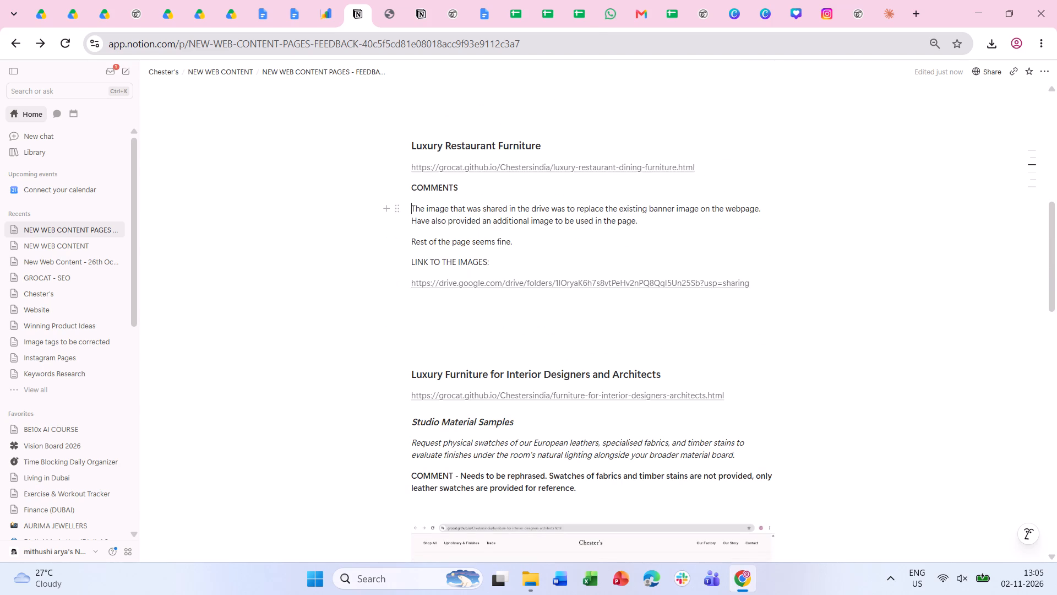
Turn the Luxury Restaurant Furniture comment about replacing the existing banner image into a bullet point.
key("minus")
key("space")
left_click(412, 242)
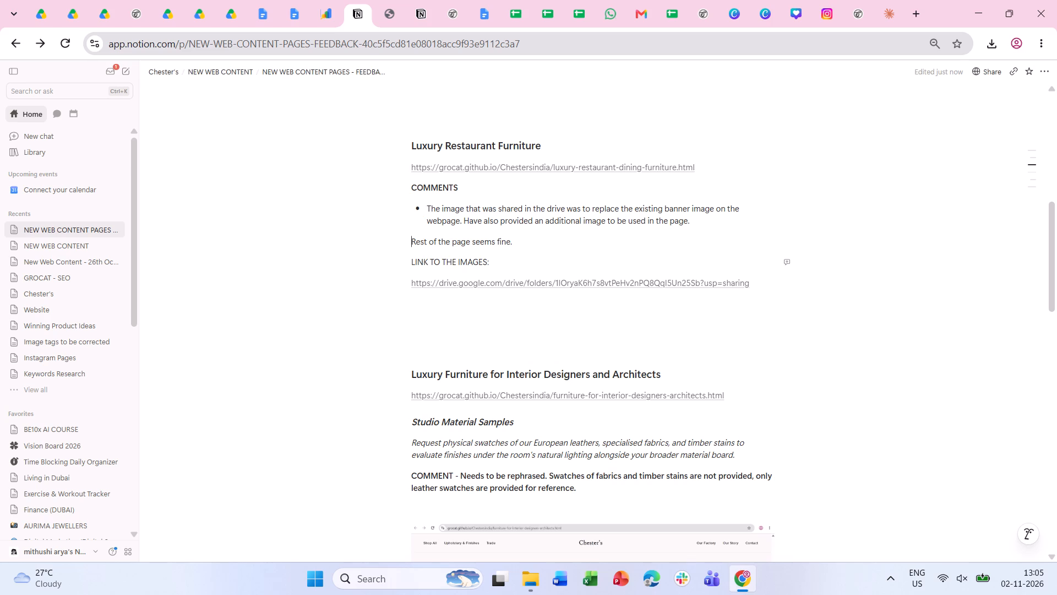
Review the comments and formatting across the whole feedback page.
scroll(784, 273, "up", 8)
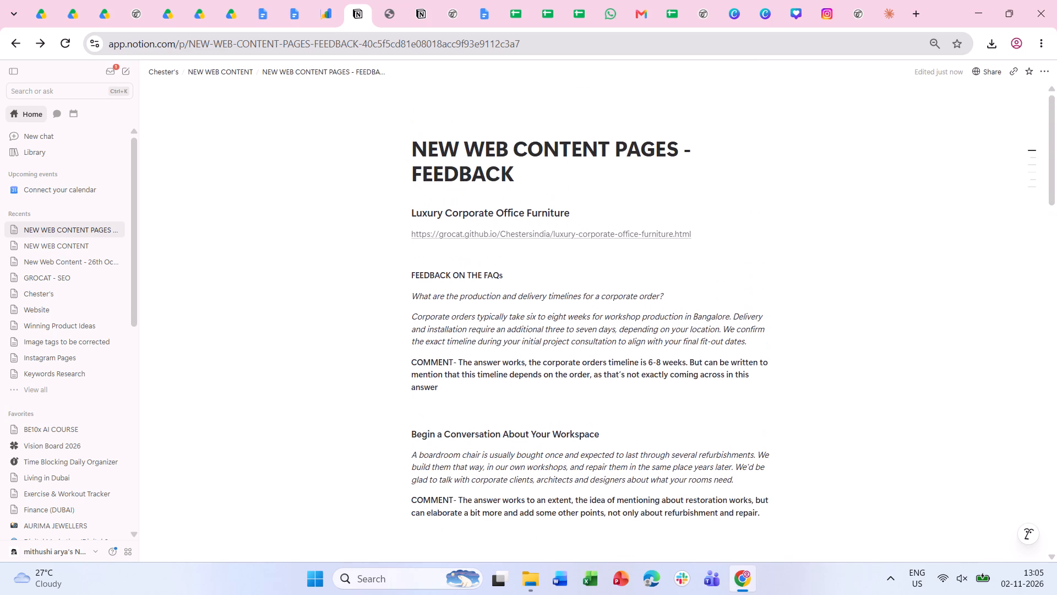
scroll(778, 275, "down", 6)
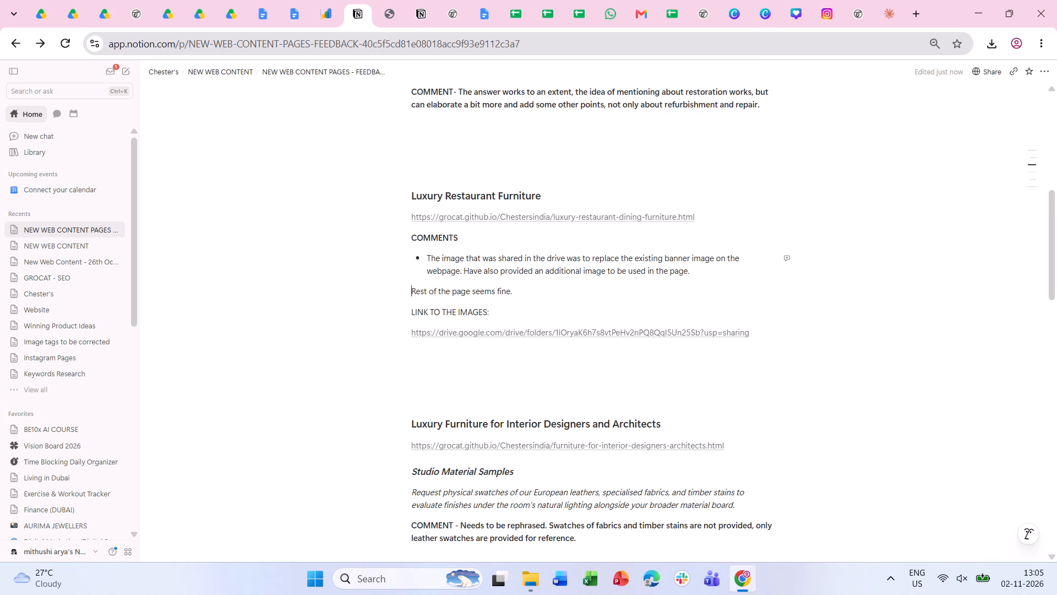
scroll(780, 265, "down", 4)
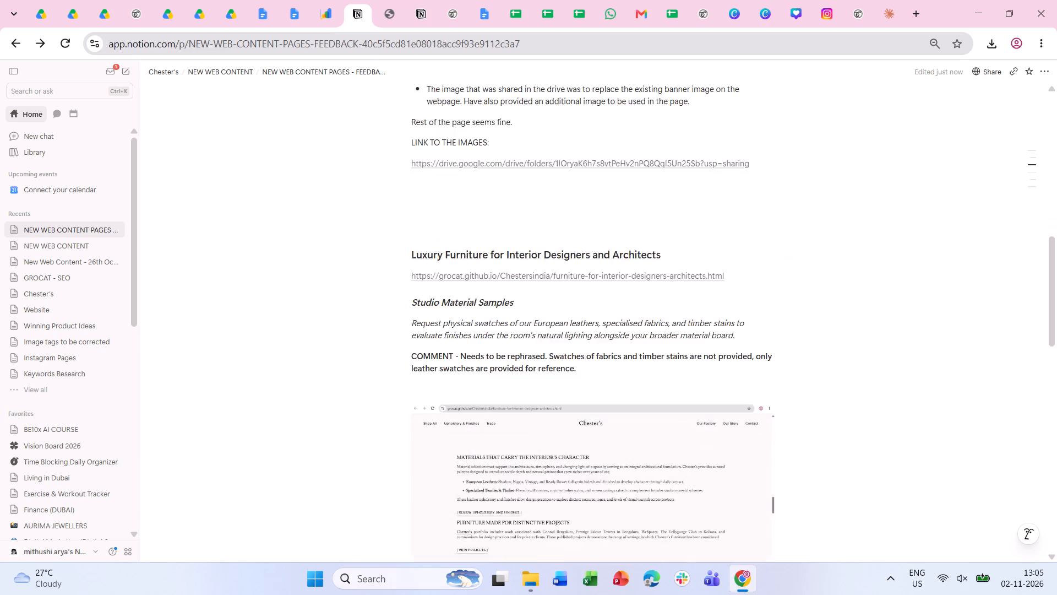
scroll(781, 264, "down", 14)
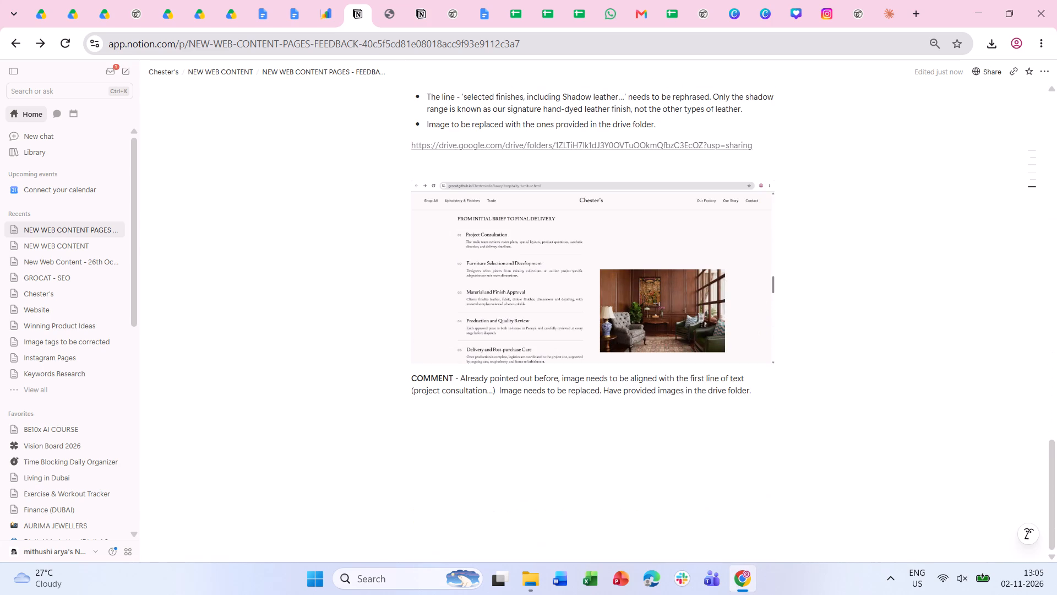
scroll(781, 263, "up", 20)
scroll(781, 263, "up", 8)
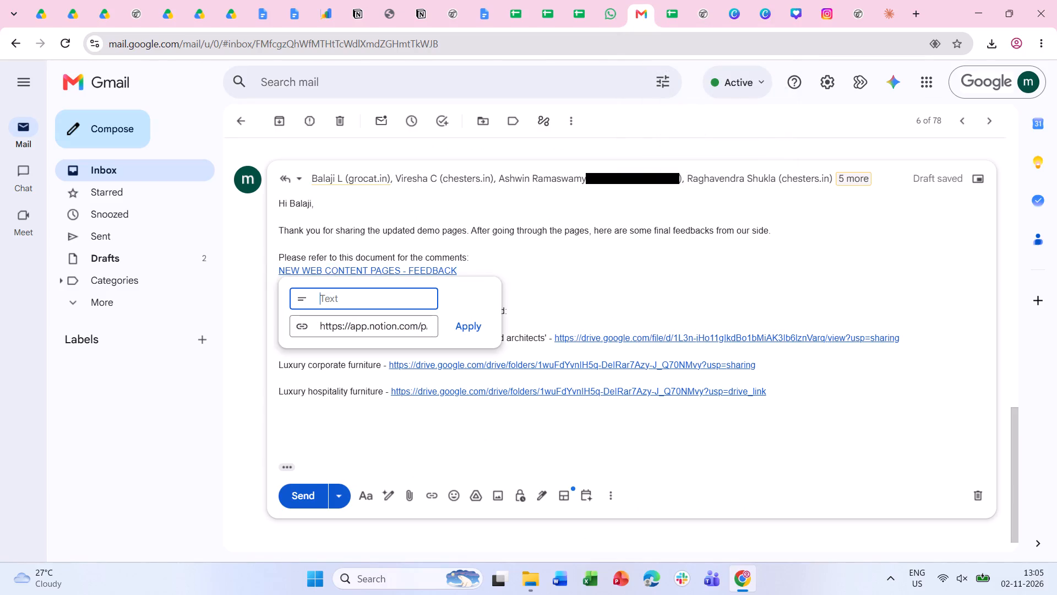
left_click(468, 328)
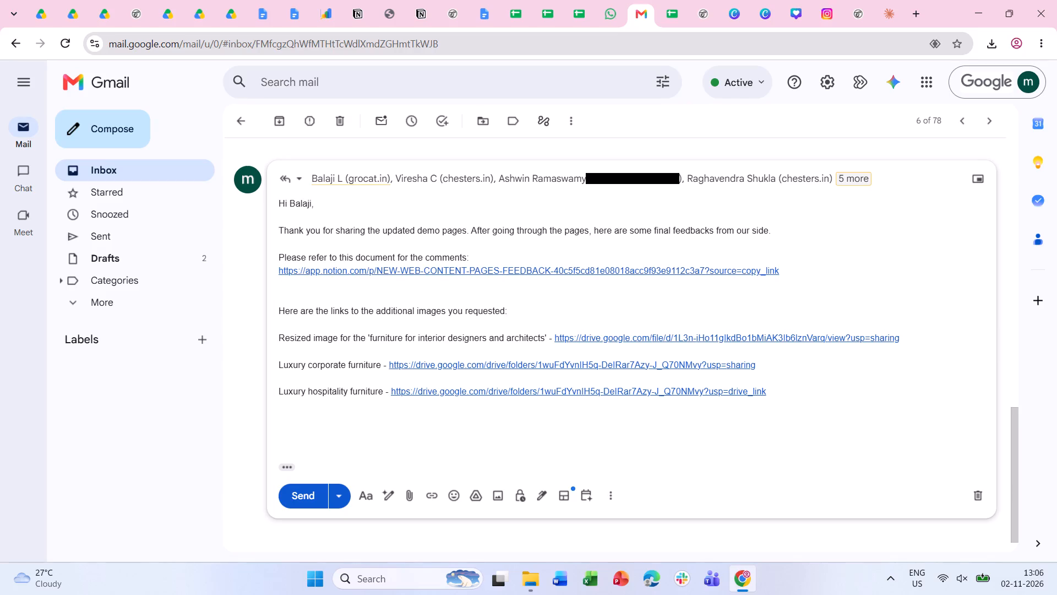
Start a new line with a blank line above it below the Luxury hospitality furniture link in the reply.
left_click(788, 391)
key("Return")
key("Return")
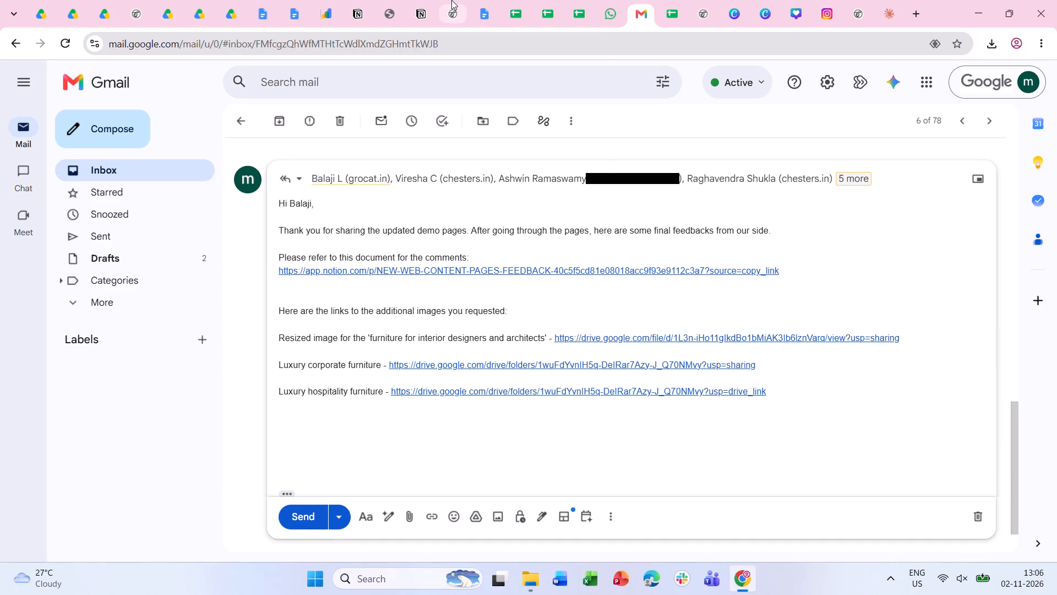
Look through the demo page for interior designers and architects and close it.
left_click(393, 9)
scroll(849, 397, "down", 6)
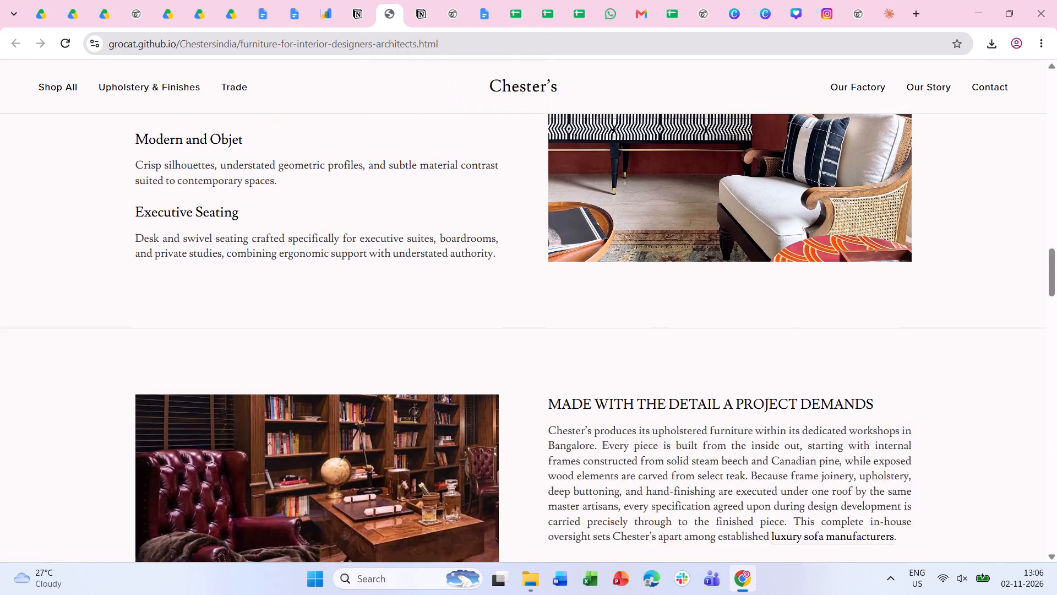
scroll(849, 386, "down", 15)
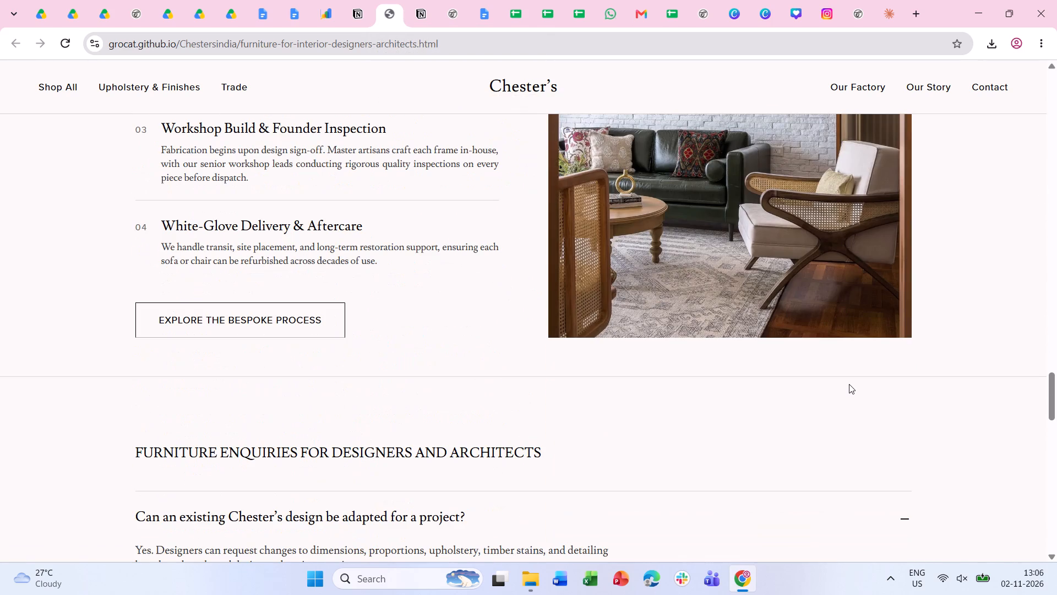
scroll(850, 381, "down", 13)
scroll(851, 375, "up", 19)
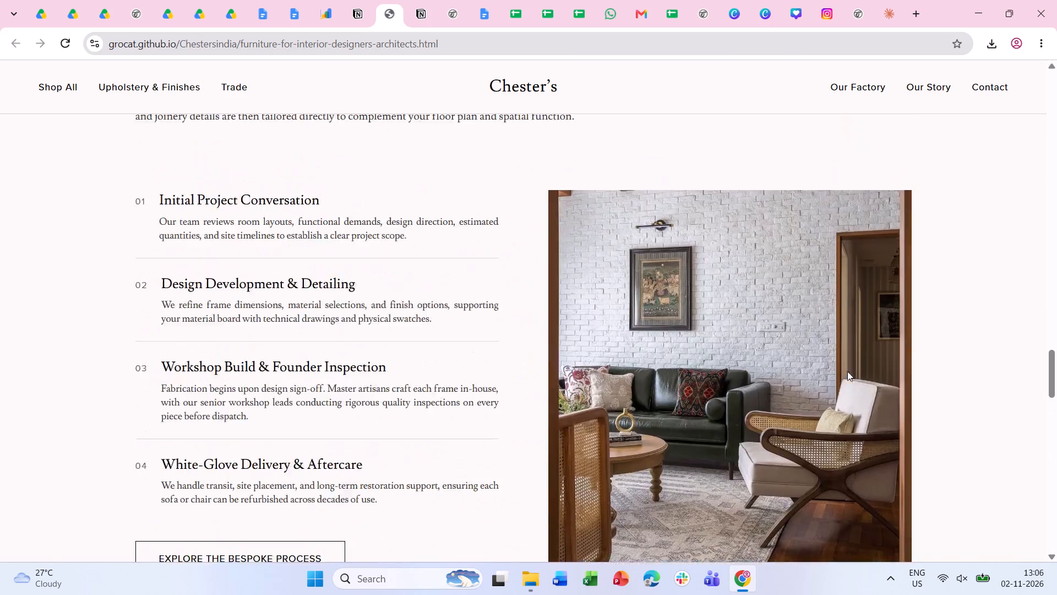
scroll(847, 371, "up", 20)
scroll(847, 371, "up", 17)
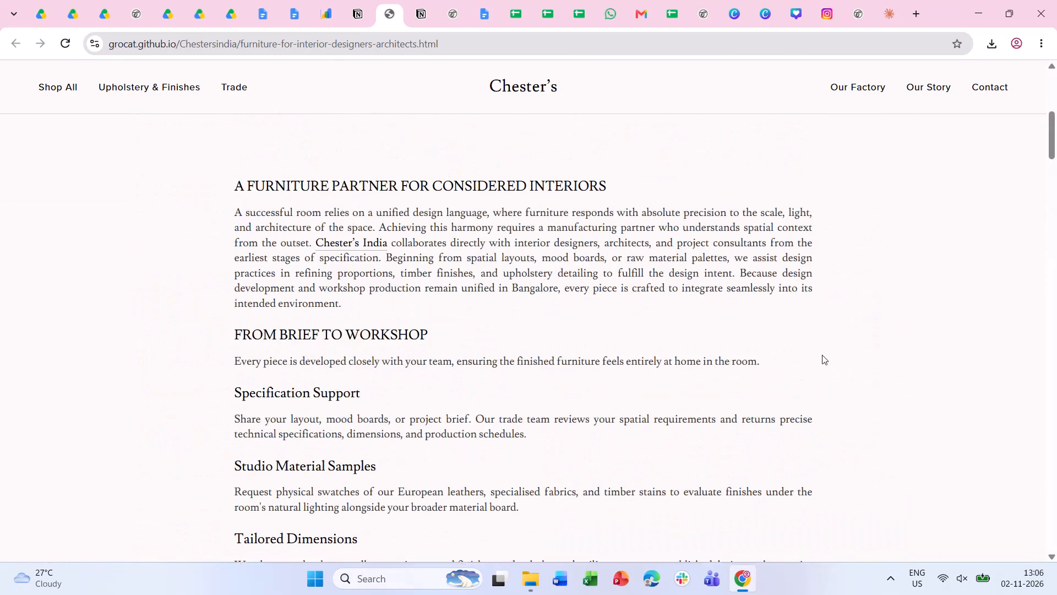
scroll(822, 355, "up", 4)
left_click(388, 12)
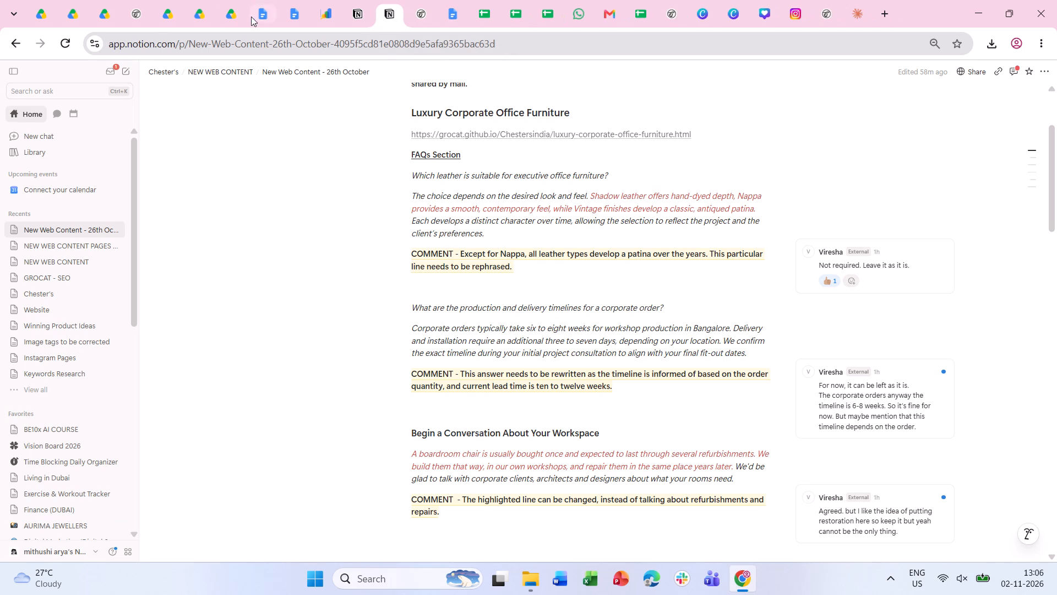
Open the luxury restaurant dining furniture demo page from the 'New Web Content - 26th October' Notion notes.
left_click(143, 15)
left_click(139, 10)
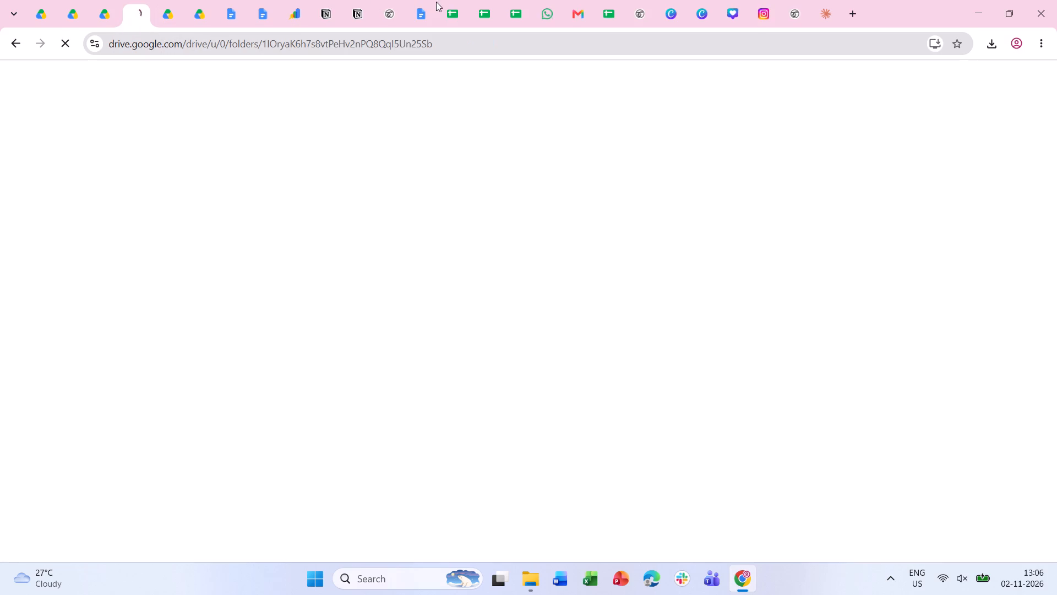
left_click(359, 15)
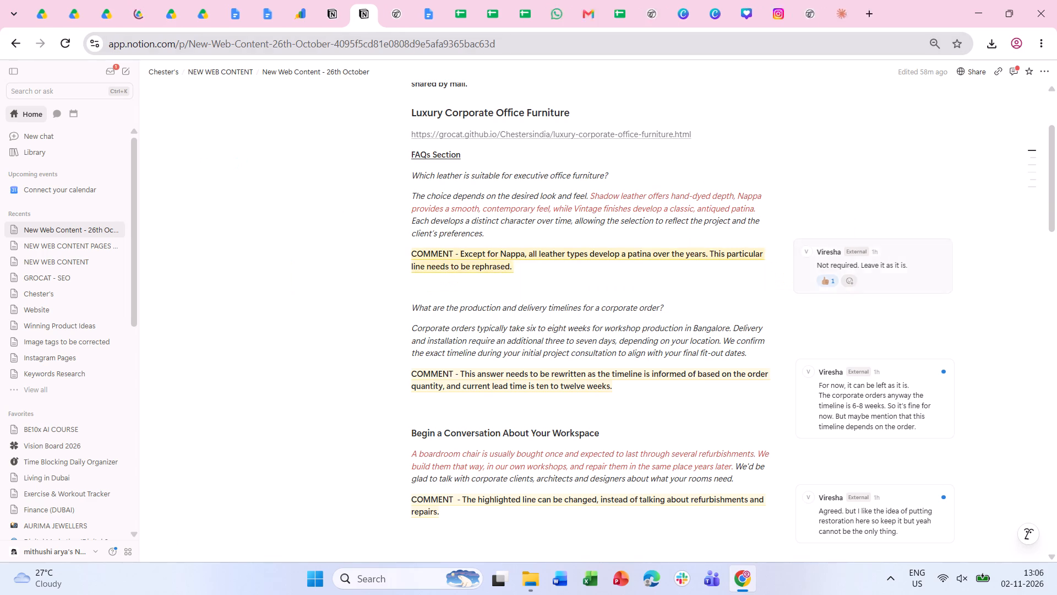
scroll(720, 261, "down", 5)
left_click(598, 301)
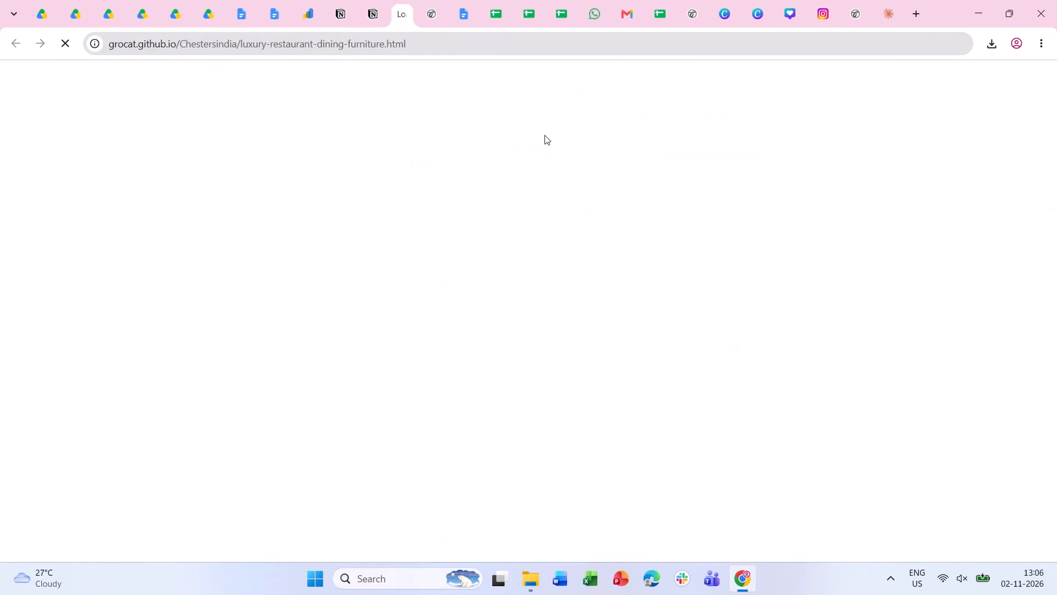
left_click(617, 20)
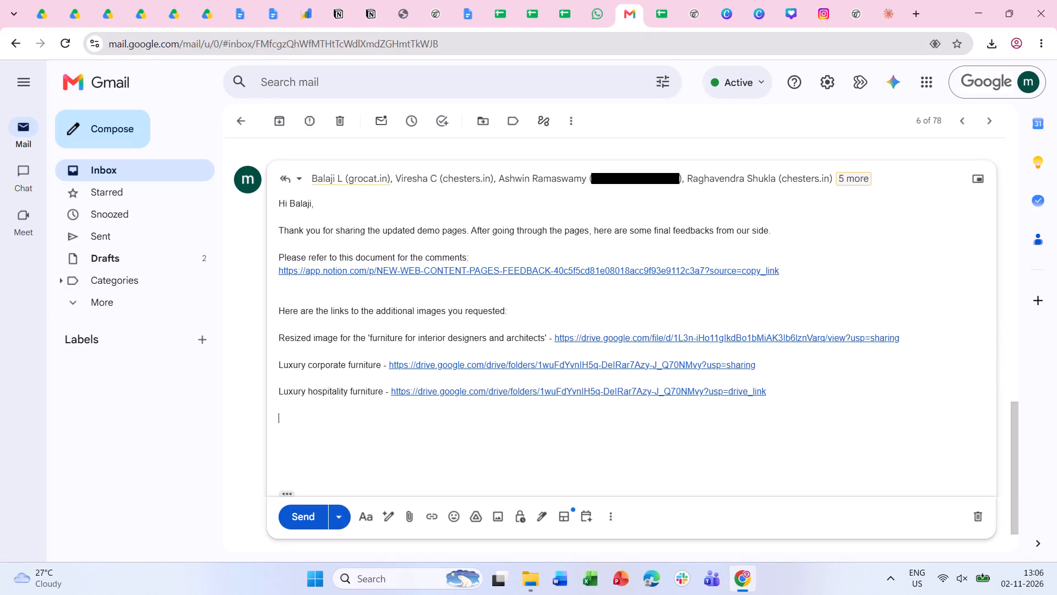
left_click(399, 17)
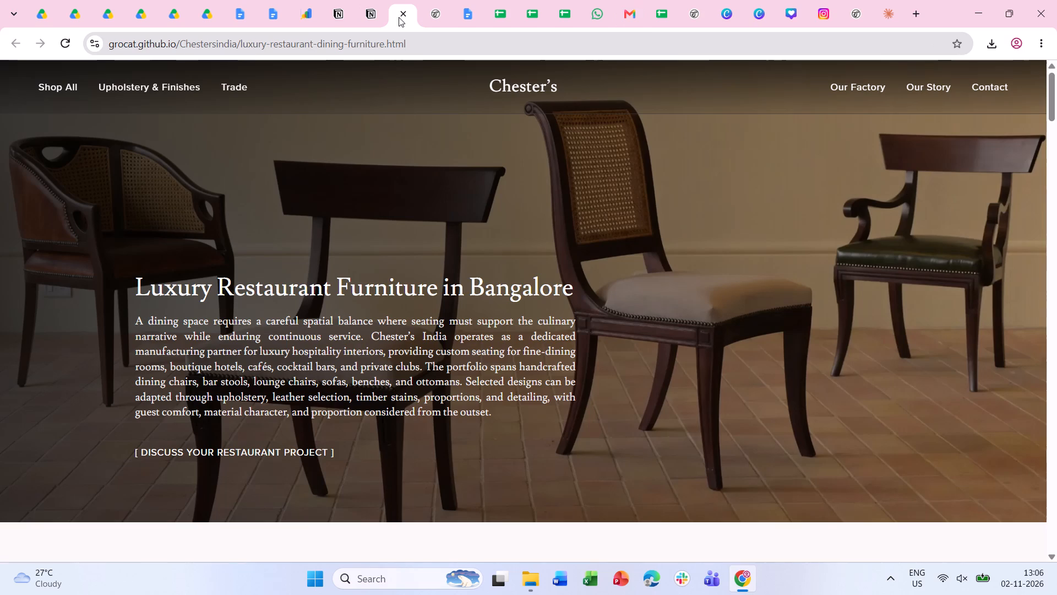
Examine the banner, section images and FAQs on the luxury restaurant furniture demo page.
scroll(688, 323, "down", 14)
scroll(689, 316, "down", 11)
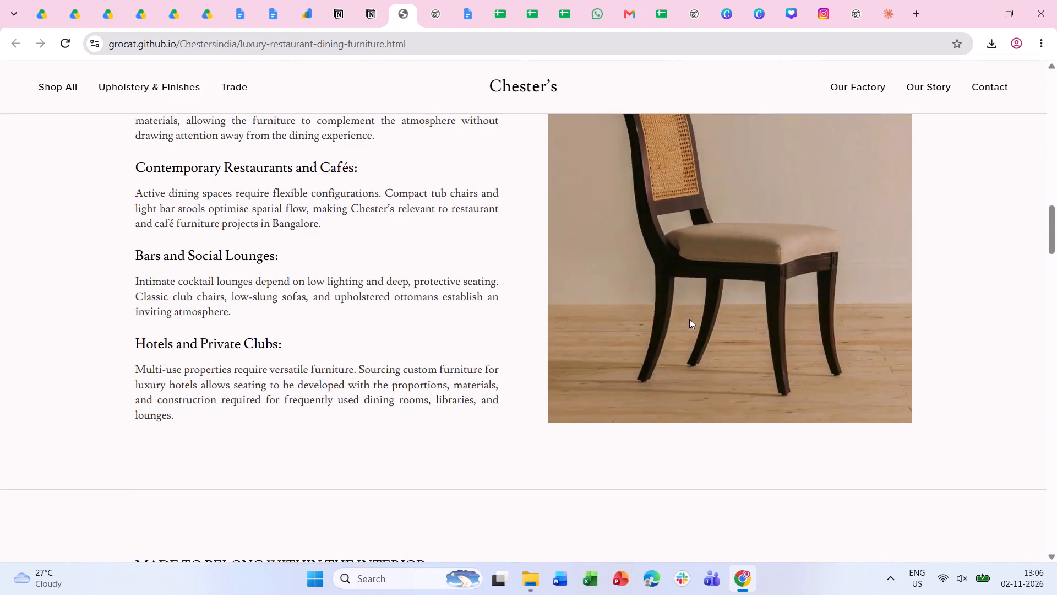
scroll(689, 319, "down", 15)
scroll(689, 318, "down", 11)
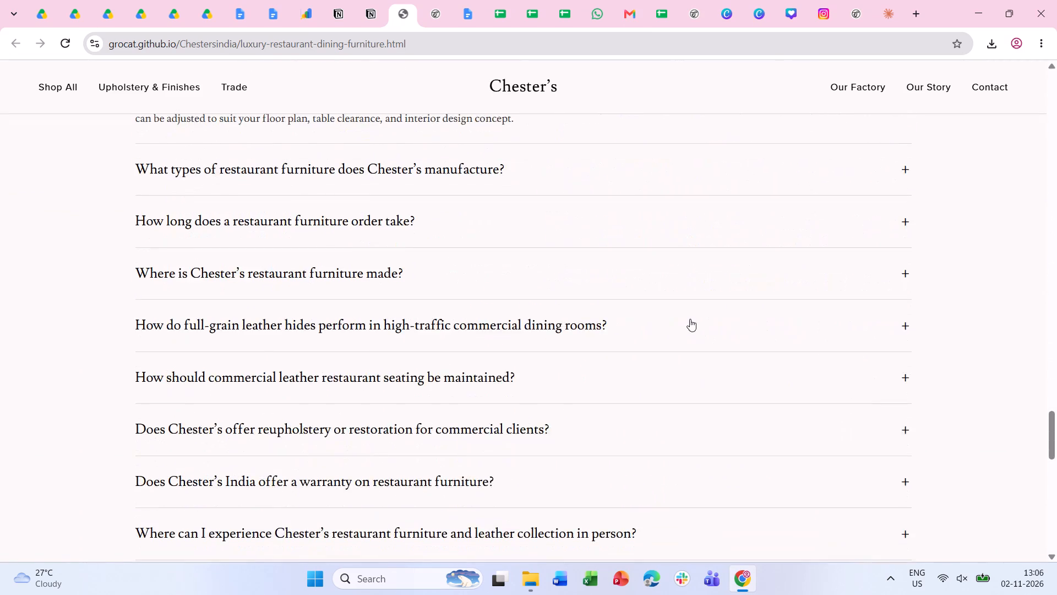
scroll(690, 319, "up", 8)
scroll(687, 318, "down", 20)
scroll(687, 318, "down", 16)
scroll(685, 313, "up", 20)
scroll(685, 313, "up", 20)
scroll(685, 313, "up", 3)
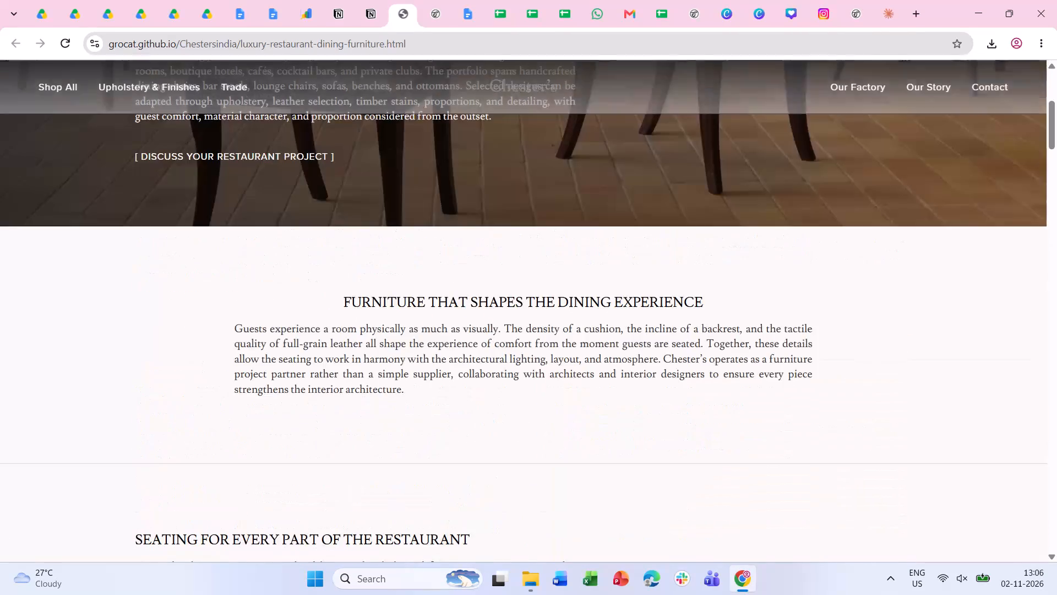
scroll(682, 335, "up", 7)
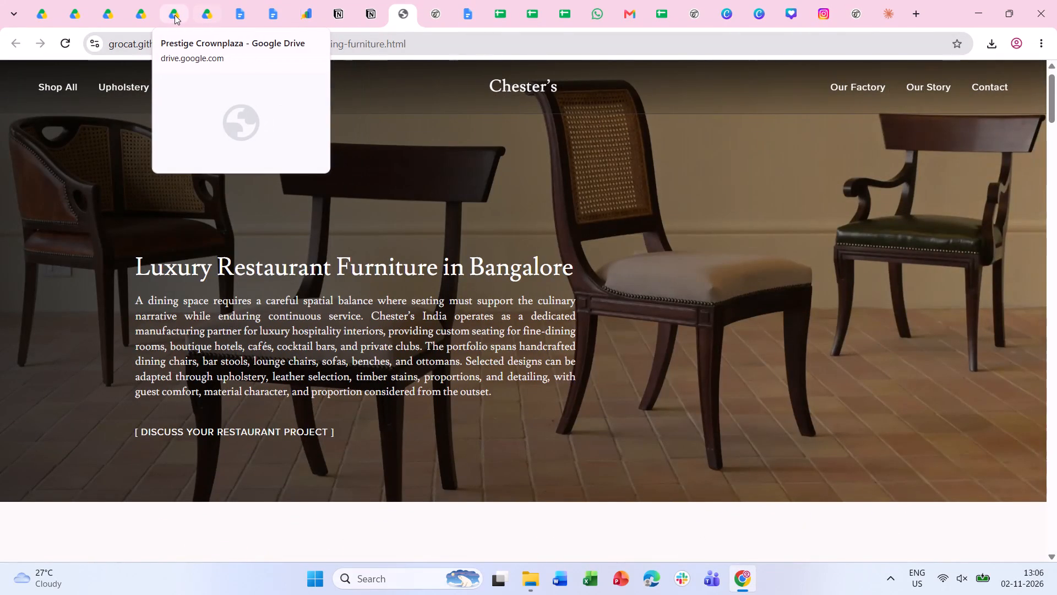
Open the sharing options of the Luxury Restaurant Furniture image folder in Google Drive.
left_click(195, 13)
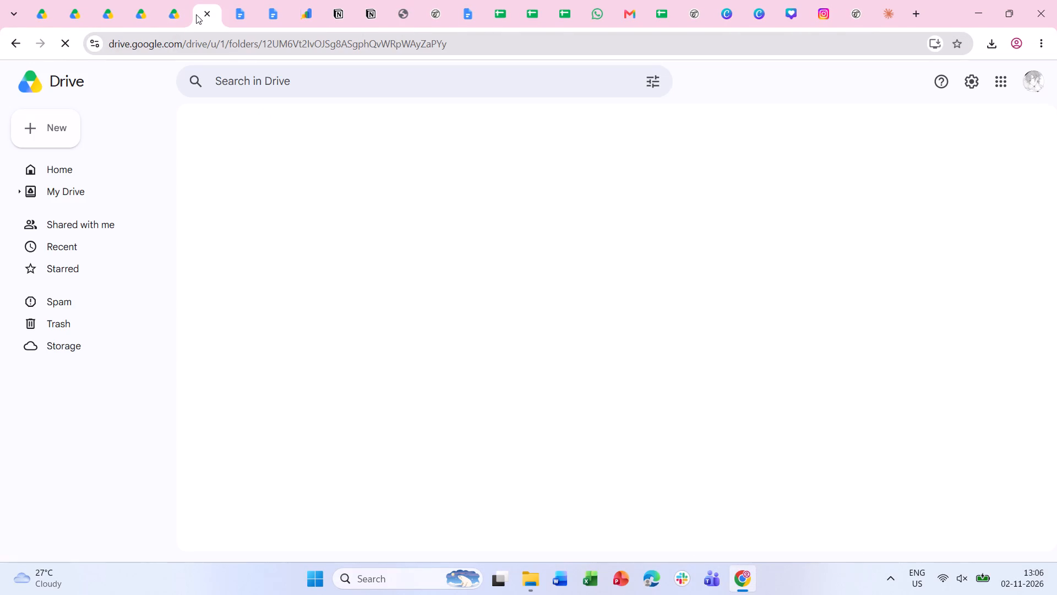
left_click(208, 17)
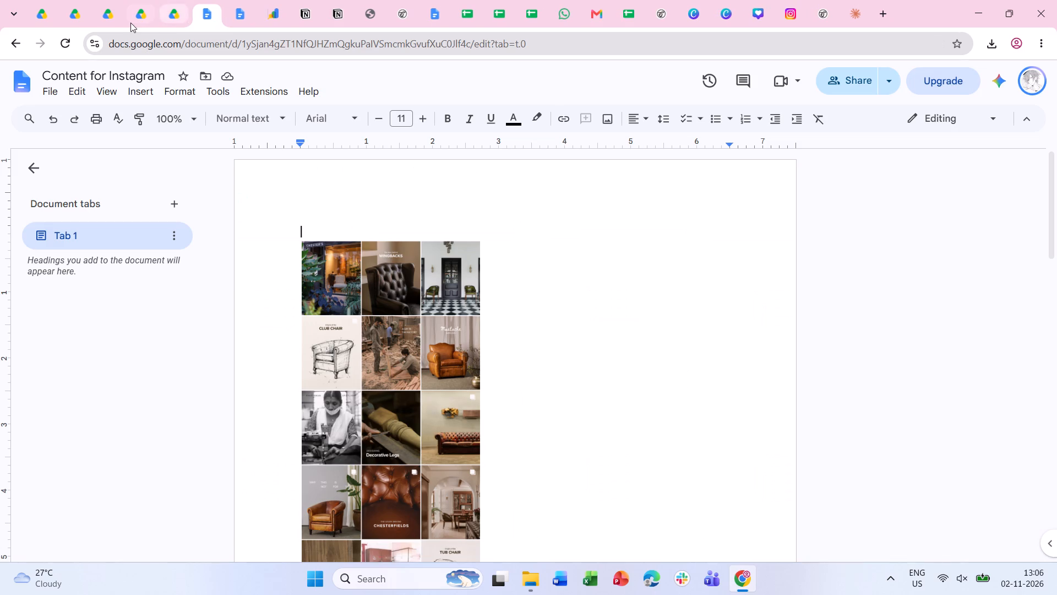
left_click(130, 23)
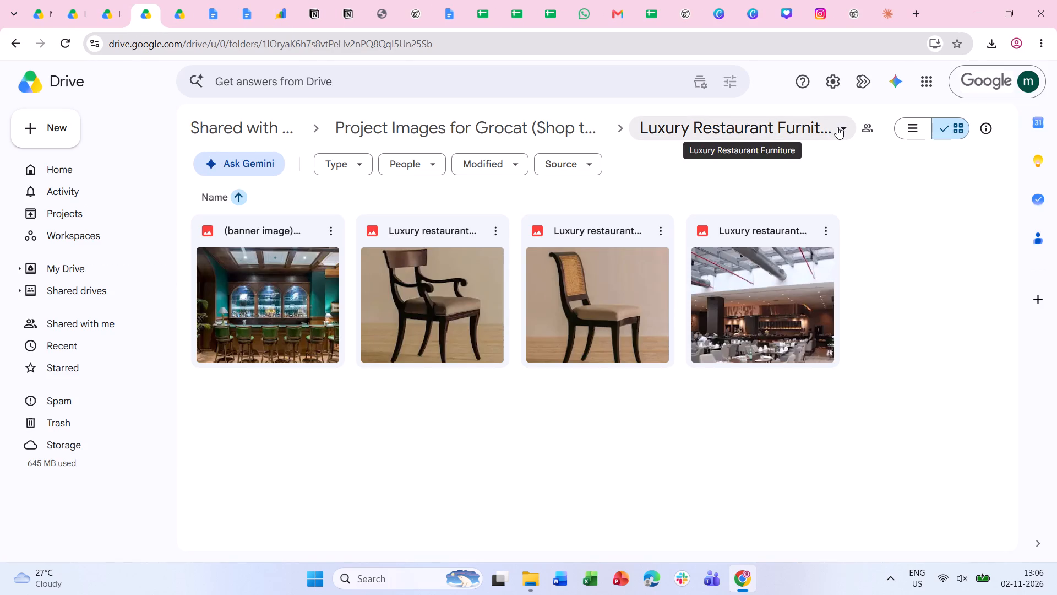
left_click(837, 127)
left_click(464, 306)
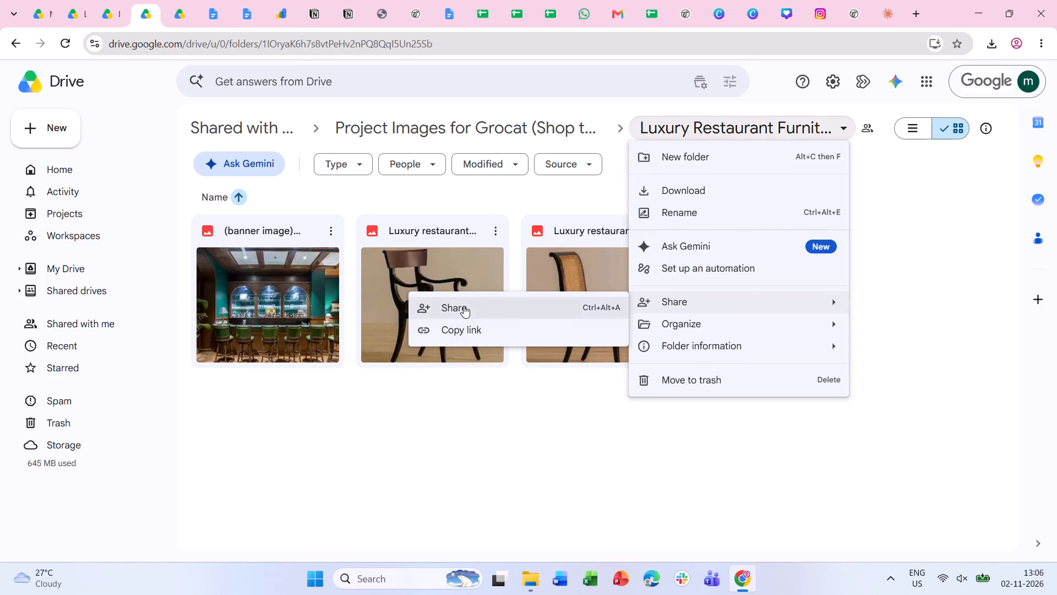
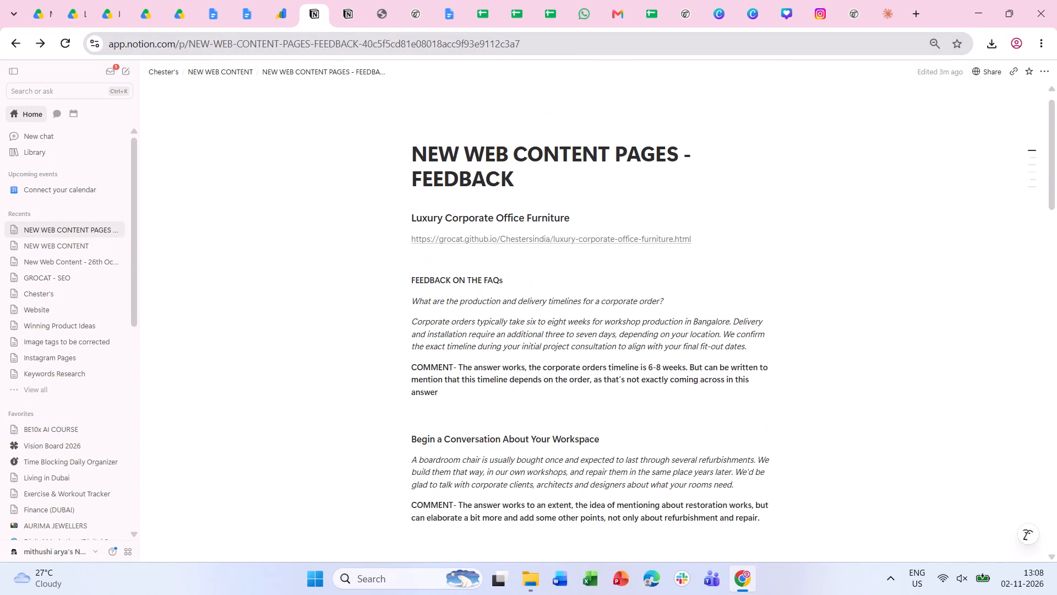
scroll(789, 332, "down", 17)
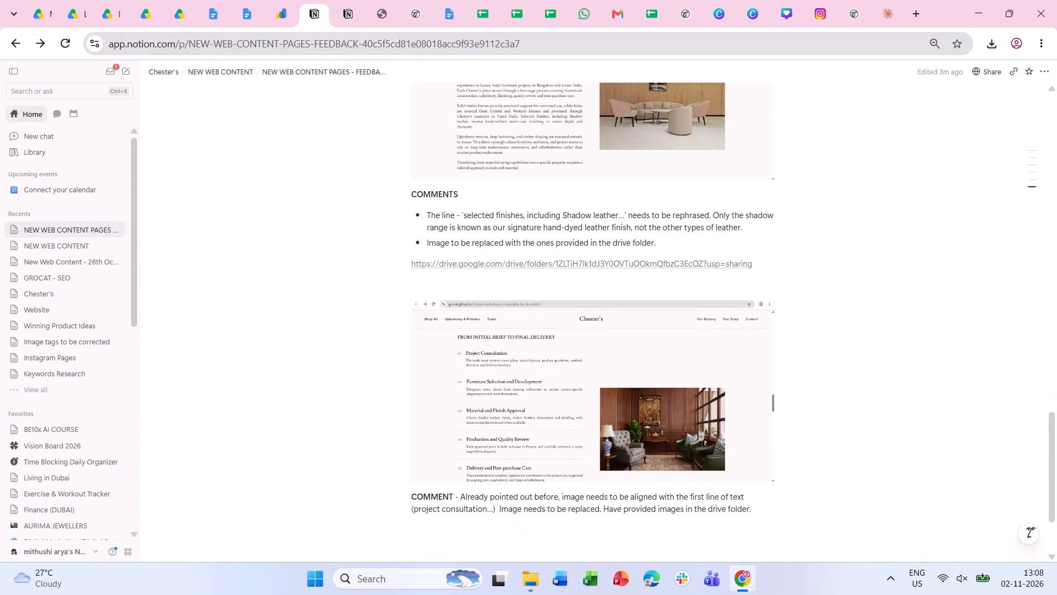
scroll(781, 305, "down", 4)
scroll(781, 305, "up", 8)
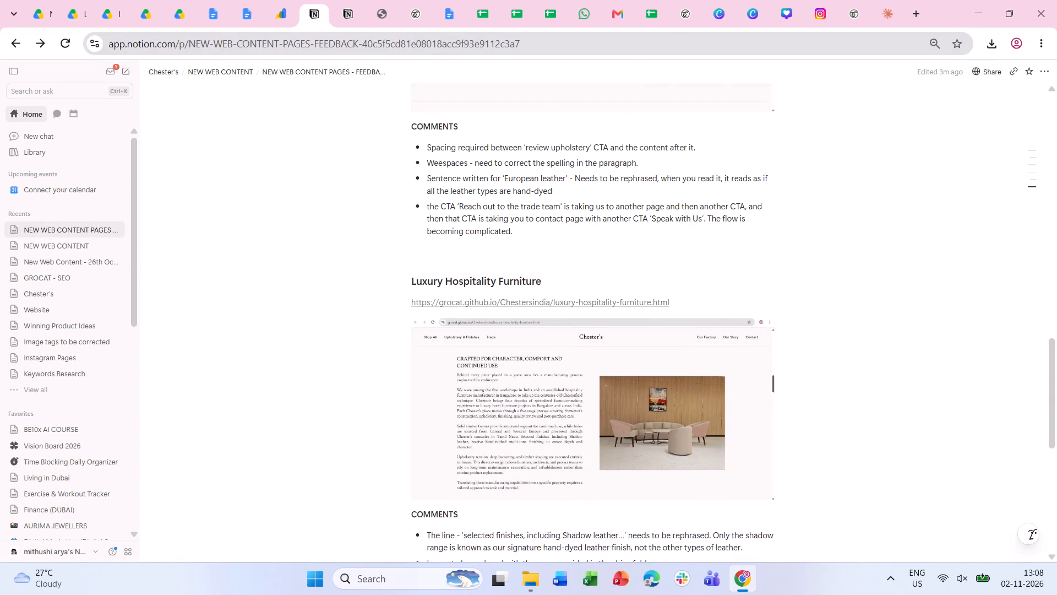
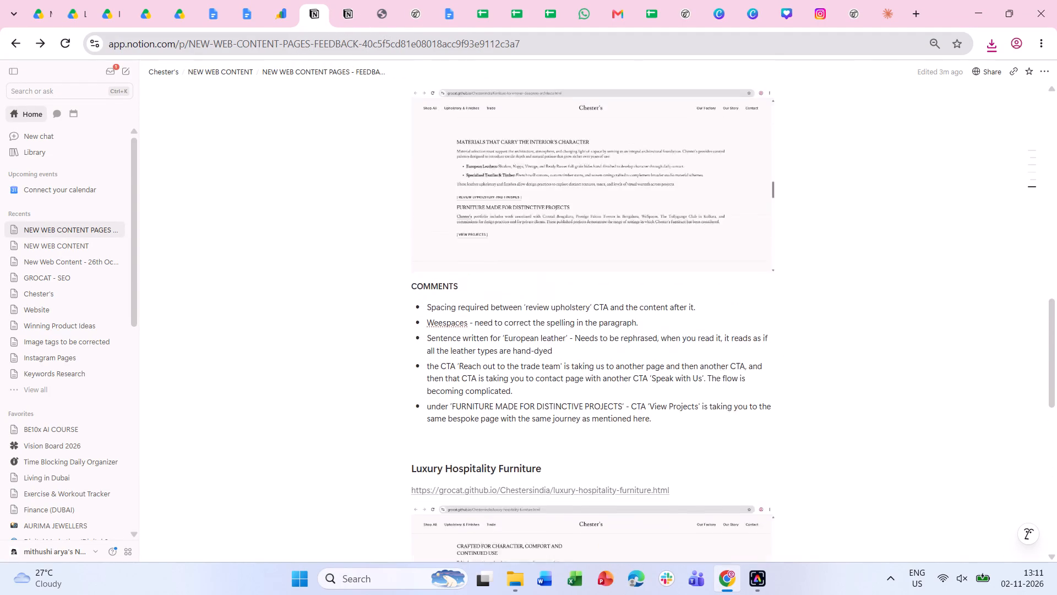
Open the linked interior designers and architects page and expand its enquiries answer on the standard delivery timeline to review it.
scroll(821, 370, "up", 2)
left_click(640, 261)
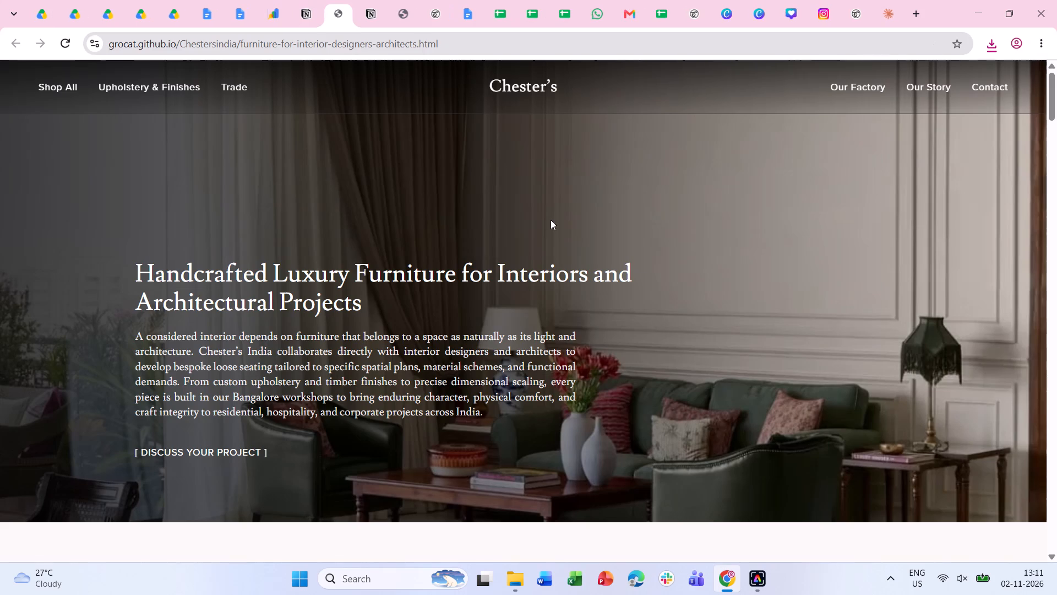
scroll(705, 391, "down", 20)
scroll(705, 391, "down", 9)
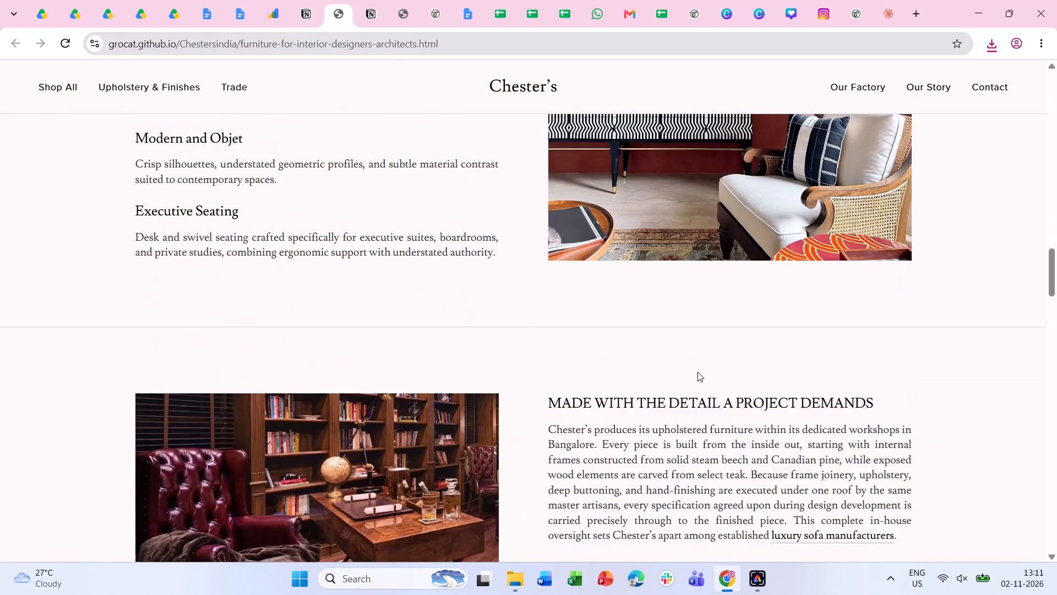
scroll(698, 372, "down", 19)
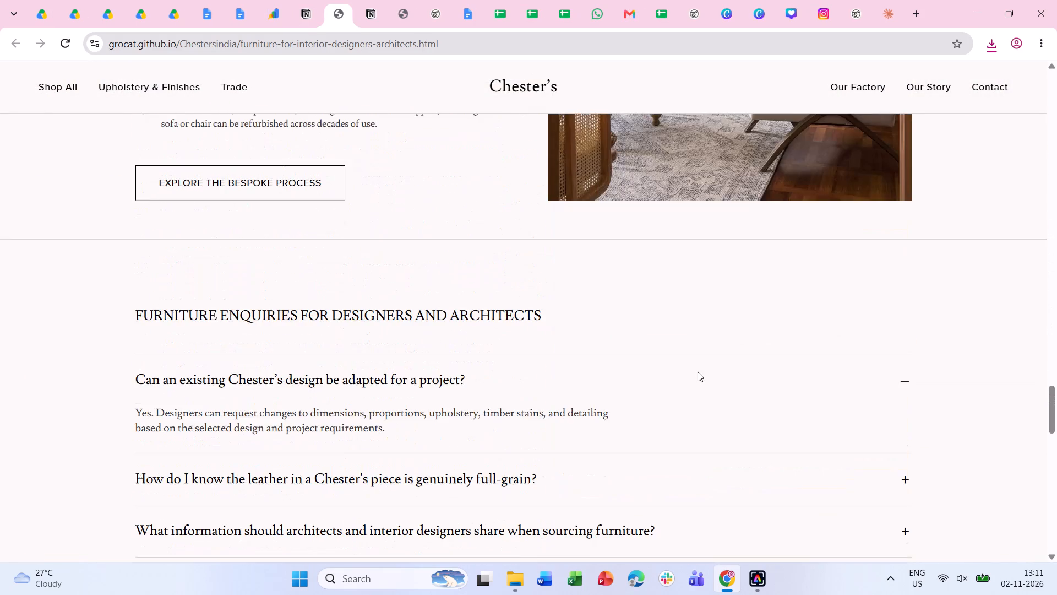
scroll(698, 372, "down", 4)
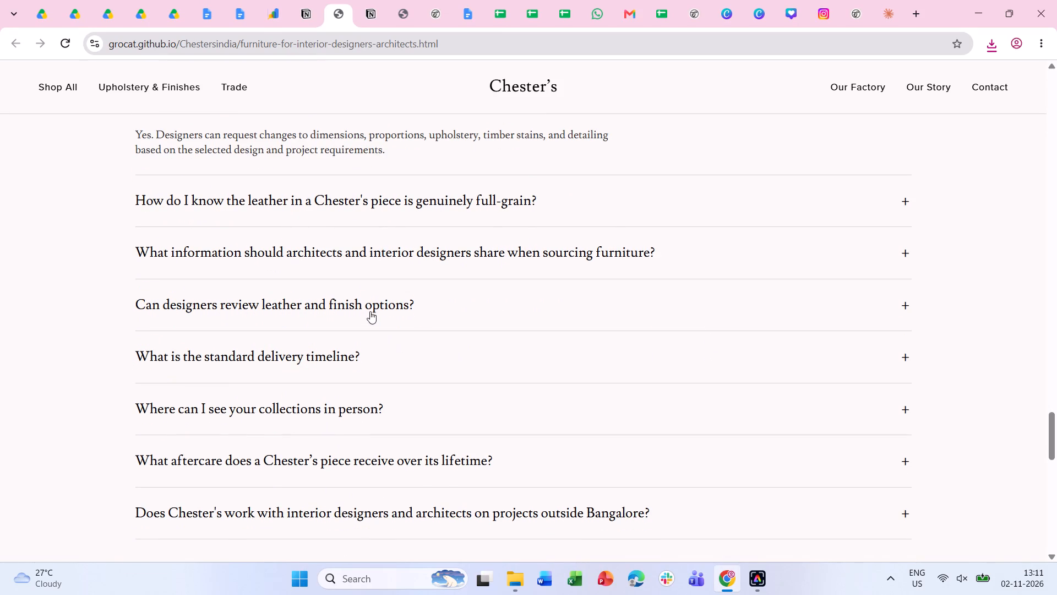
left_click(341, 350)
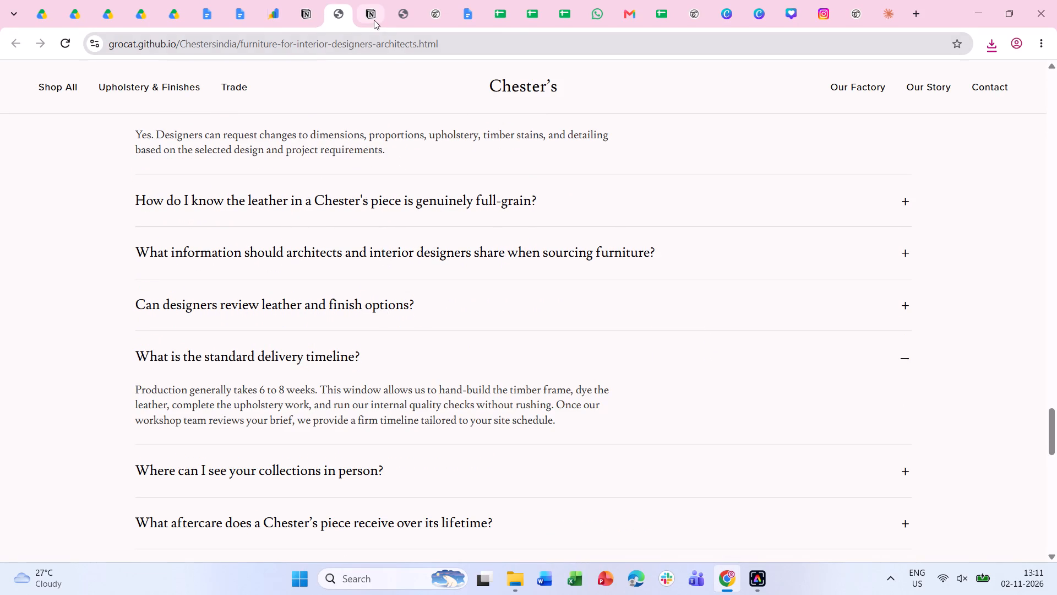
Add several blank lines in the feedback document between the 'View Projects' CTA comment and the Luxury Hospitality Furniture heading.
left_click(306, 16)
scroll(740, 301, "down", 4)
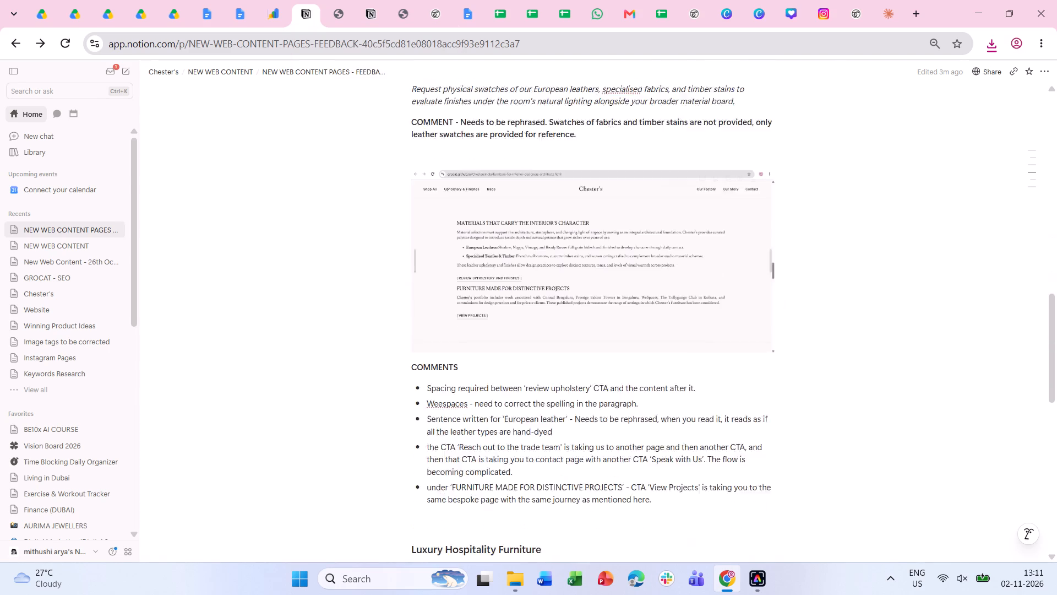
scroll(740, 301, "down", 2)
left_click(677, 312)
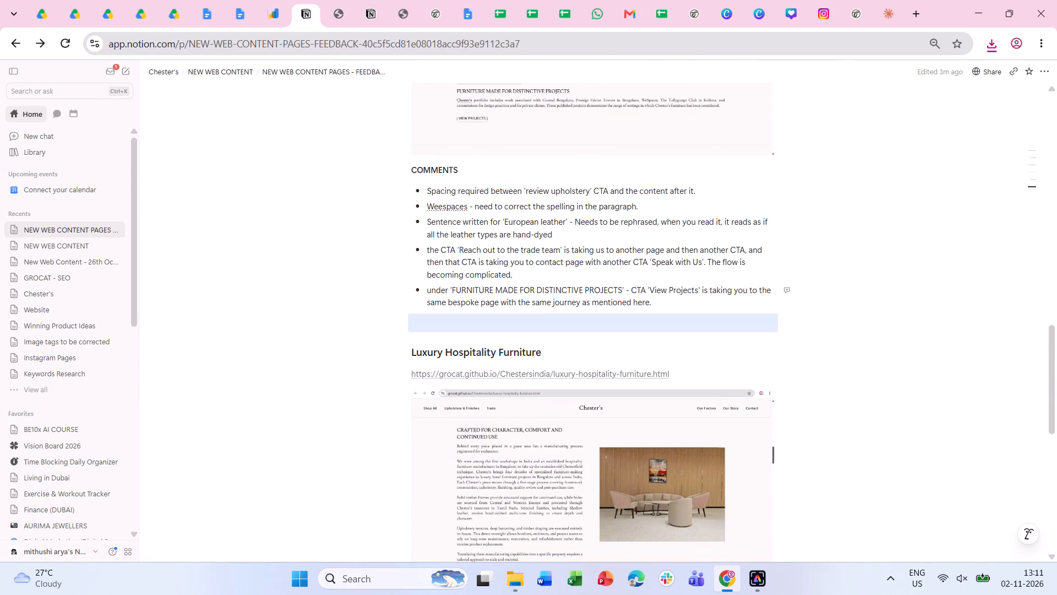
key("Return")
key("Return")
key("Return")
key("Return")
key("Return")
key("Return")
Insert the WhatsApp image 2026-11-02 at 13.09.37 from Downloads into the blank space above the Luxury Hospitality Furniture heading.
left_click(417, 340)
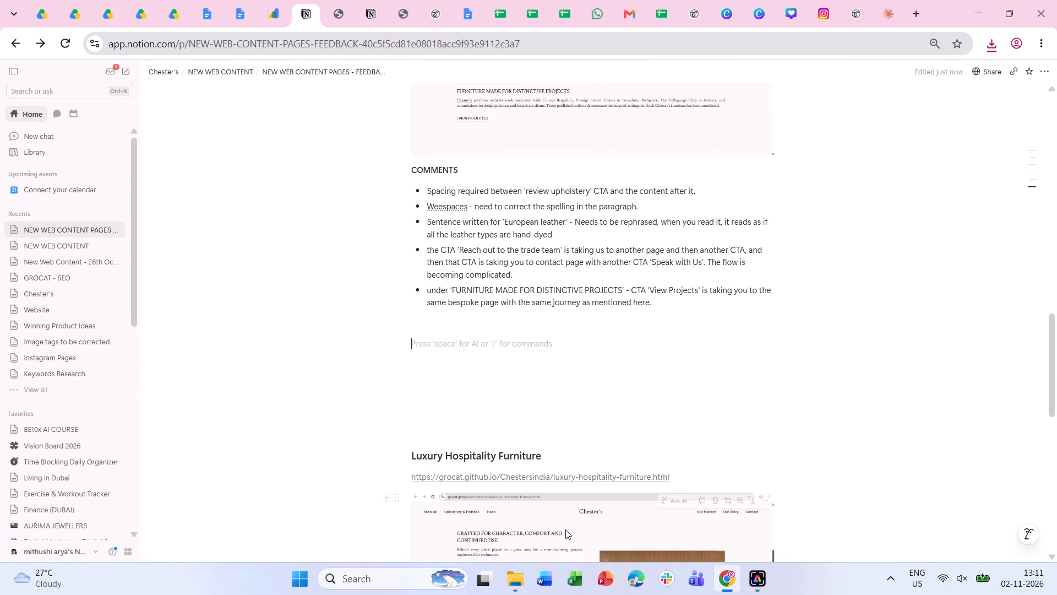
left_click(516, 594)
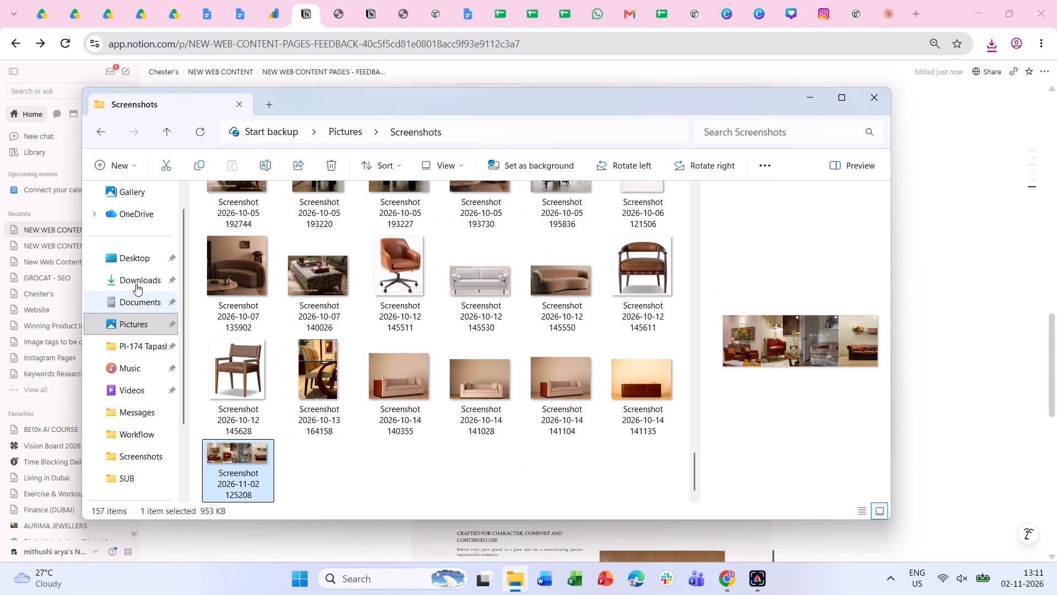
left_click(136, 283)
left_click(238, 273)
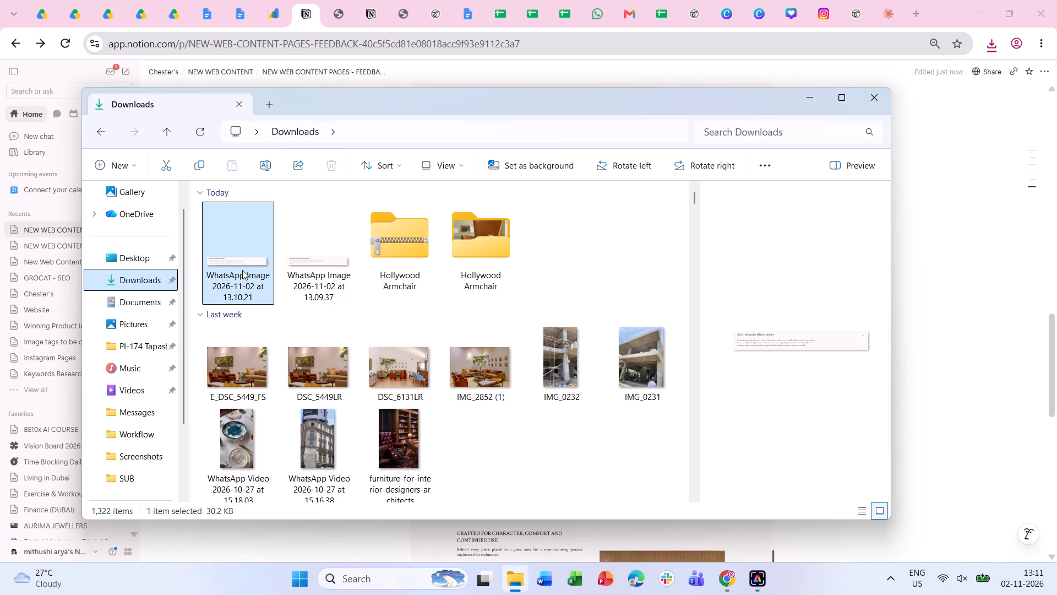
left_click_drag(539, 109, 224, 88)
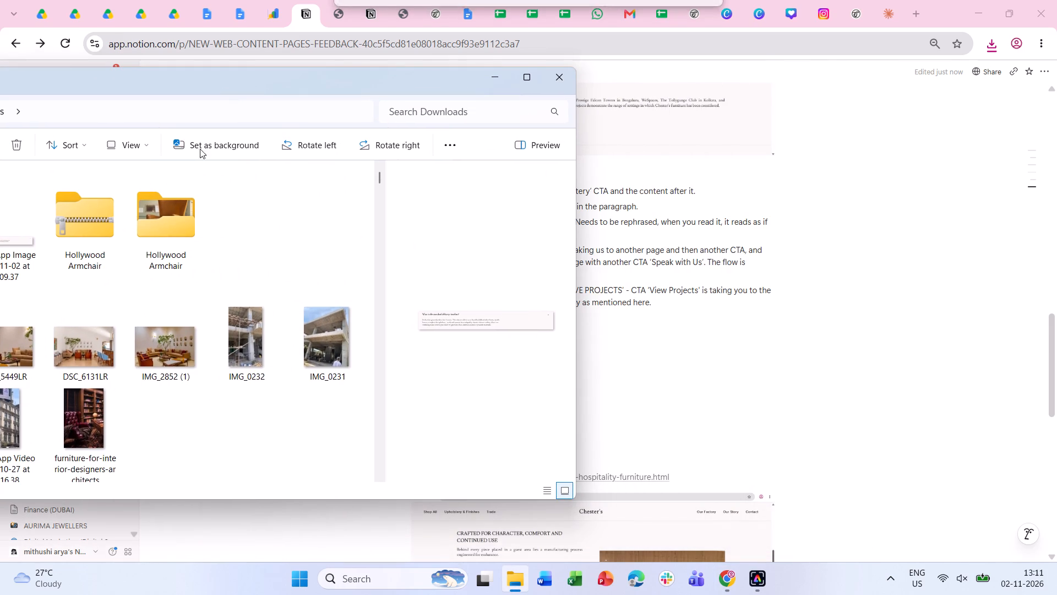
left_click(23, 244)
left_click_drag(17, 241, 655, 345)
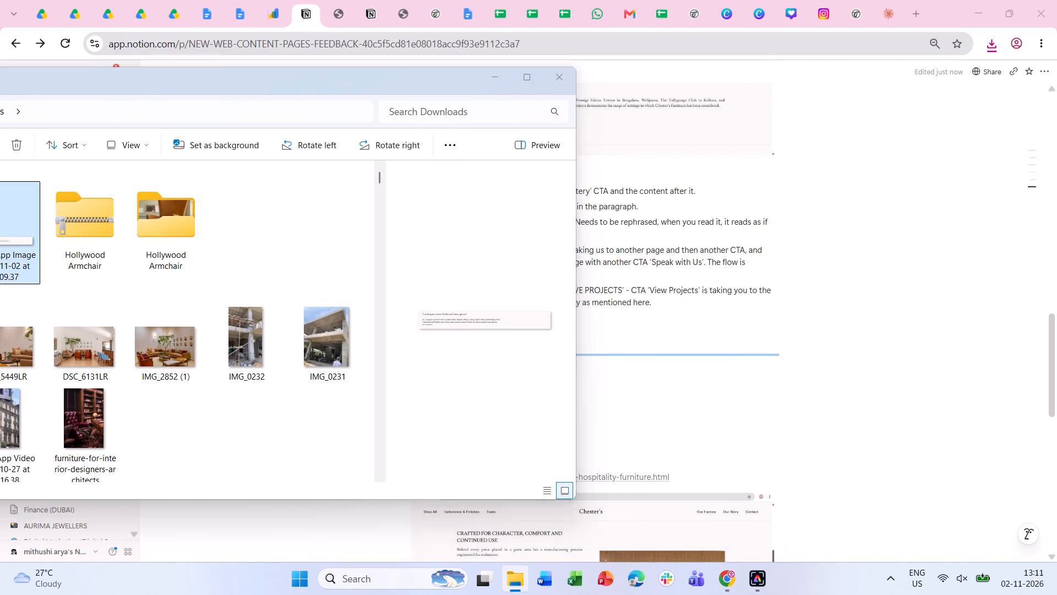
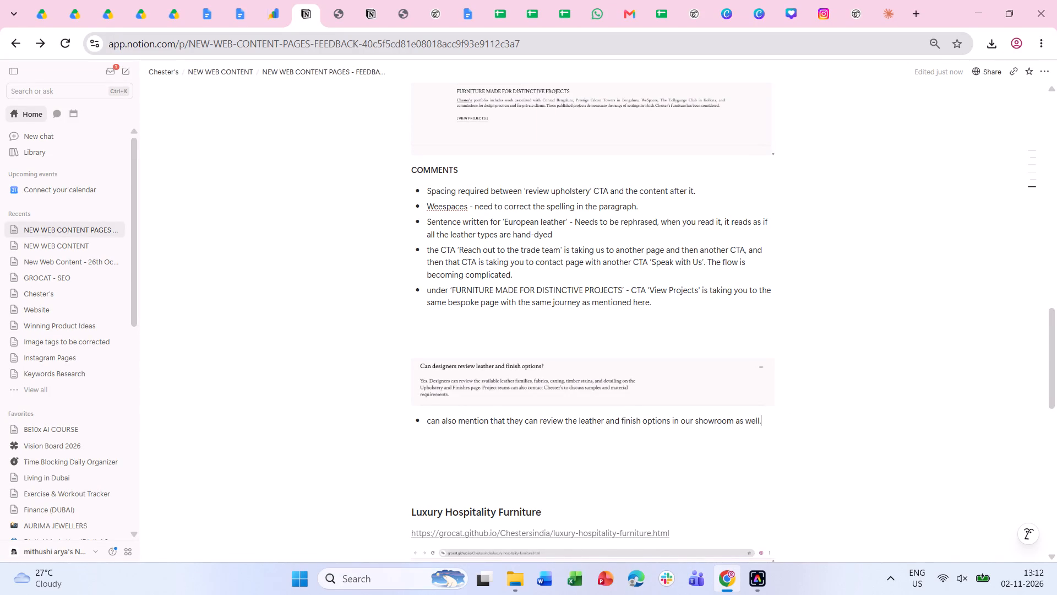
Make room below the comment about reviewing leather and finish options in the showroom, and switch to the Downloads folder in File Explorer.
key("Return")
key("Return")
key("Return")
left_click(520, 581)
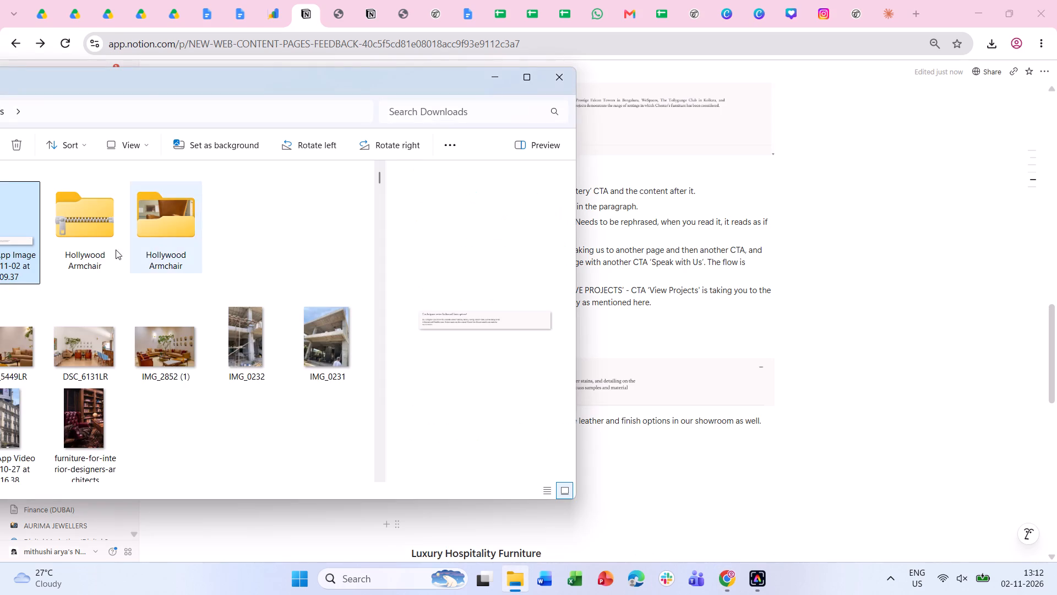
Reposition the Downloads folder window over the Notion page so that the newest WhatsApp images are within reach.
left_click_drag(140, 89, 239, 67)
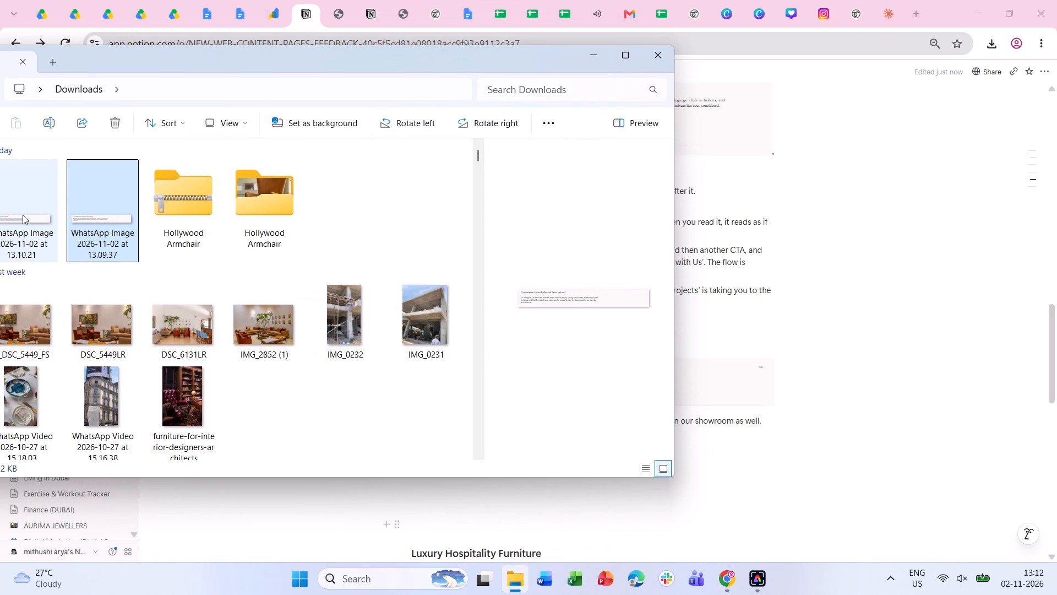
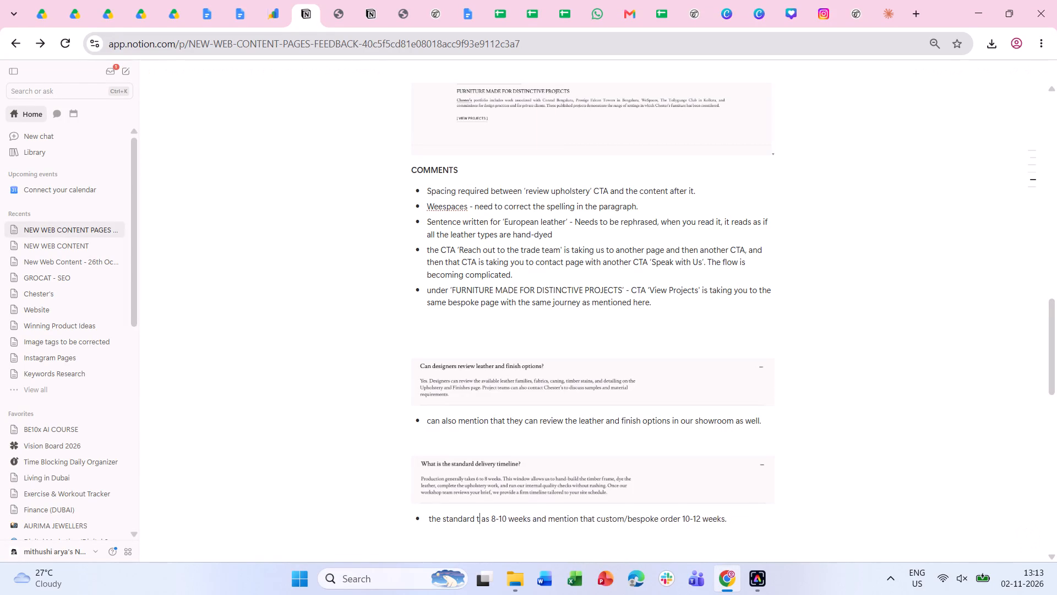
Reword the delivery timeline bullet to read "the standard timeline can be mentioned as 8-10 weeks, but also mention that".
type("imeline")
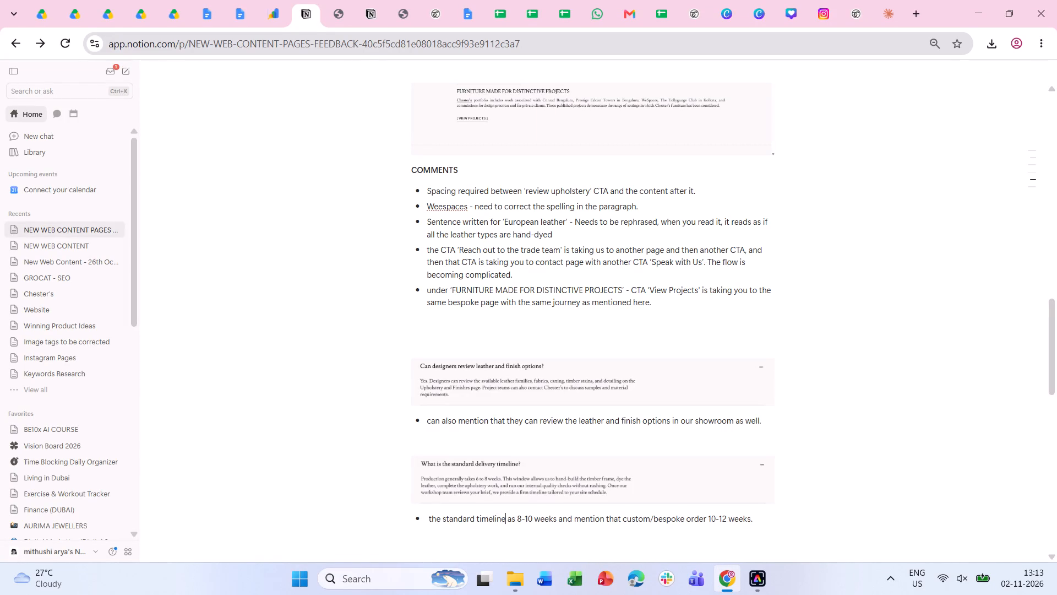
key("space")
type("can be mentioned")
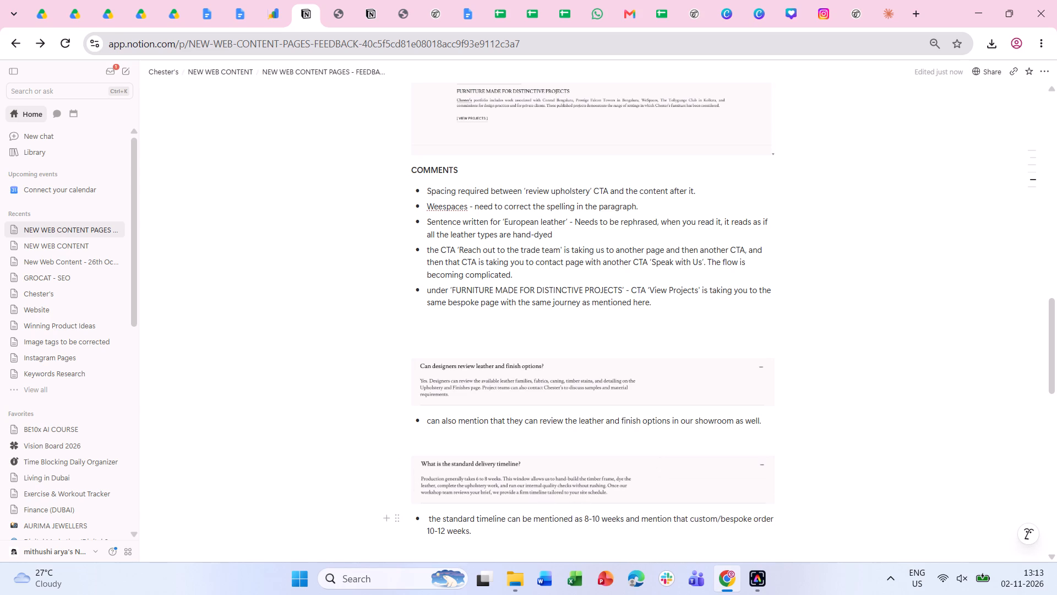
left_click(641, 520)
key("BackSpace")
key("BackSpace")
key("BackSpace")
key("BackSpace")
key("BackSpace")
type(", but also")
key("space")
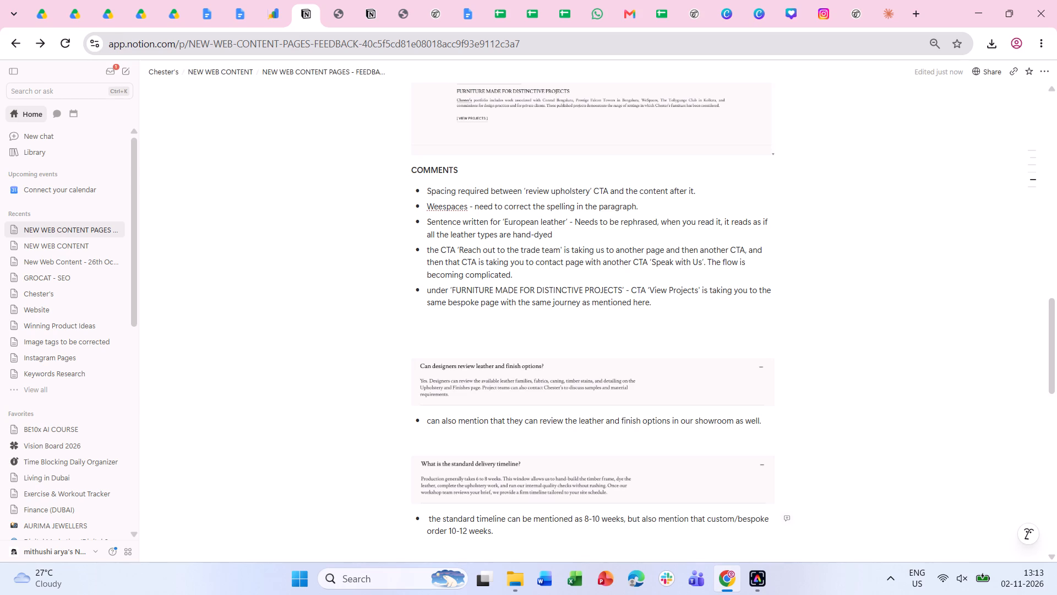
Complete the delivery timeline bullet's ending as "the timeline for custom/bespoke order would be 10-12 weeks".
left_click(706, 517)
key("Right")
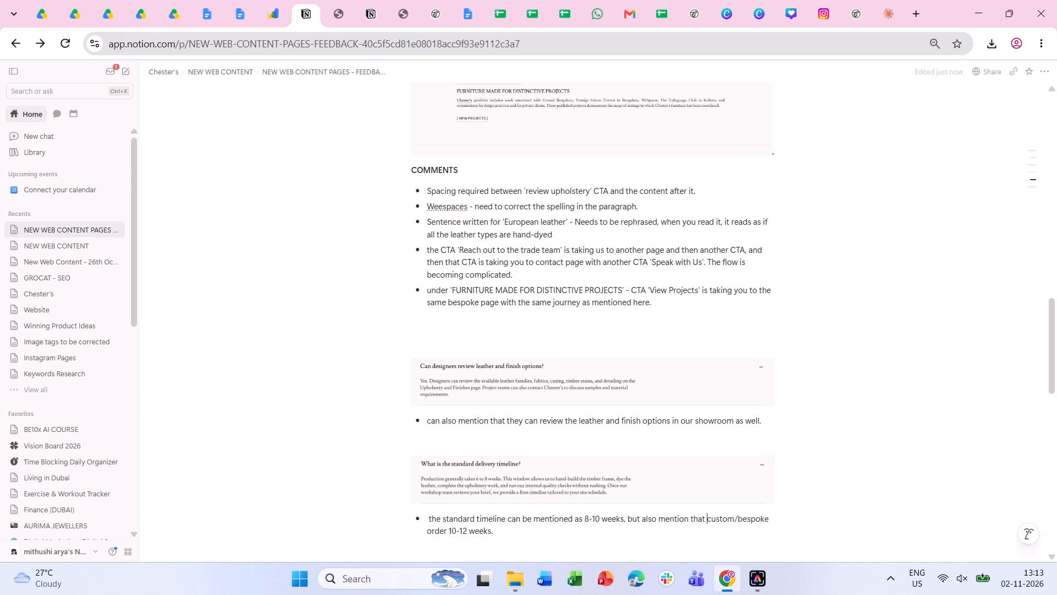
type("the timeline for")
key("space")
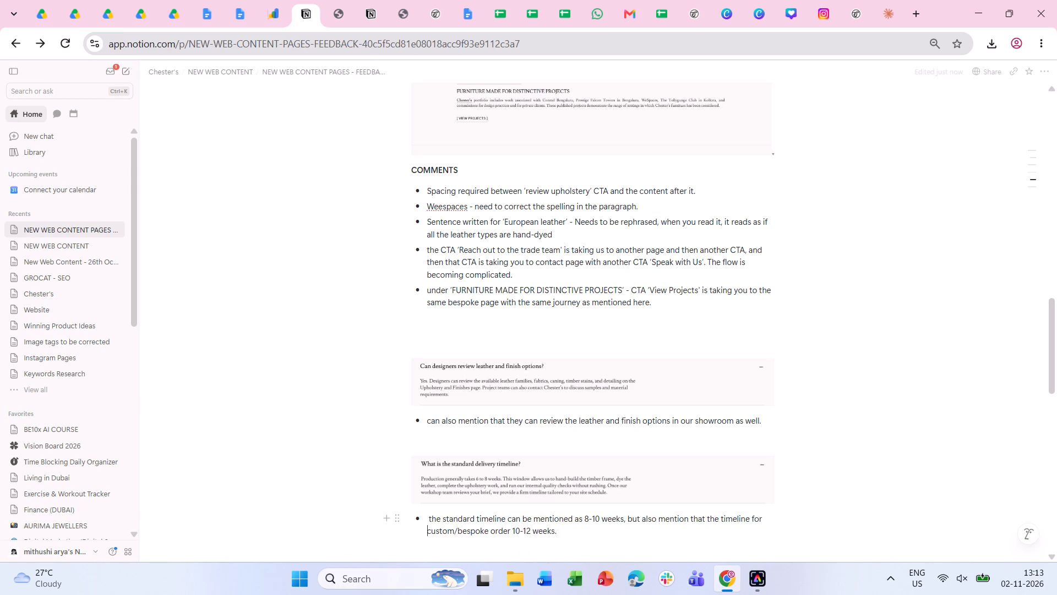
left_click(510, 531)
key("space")
type("will")
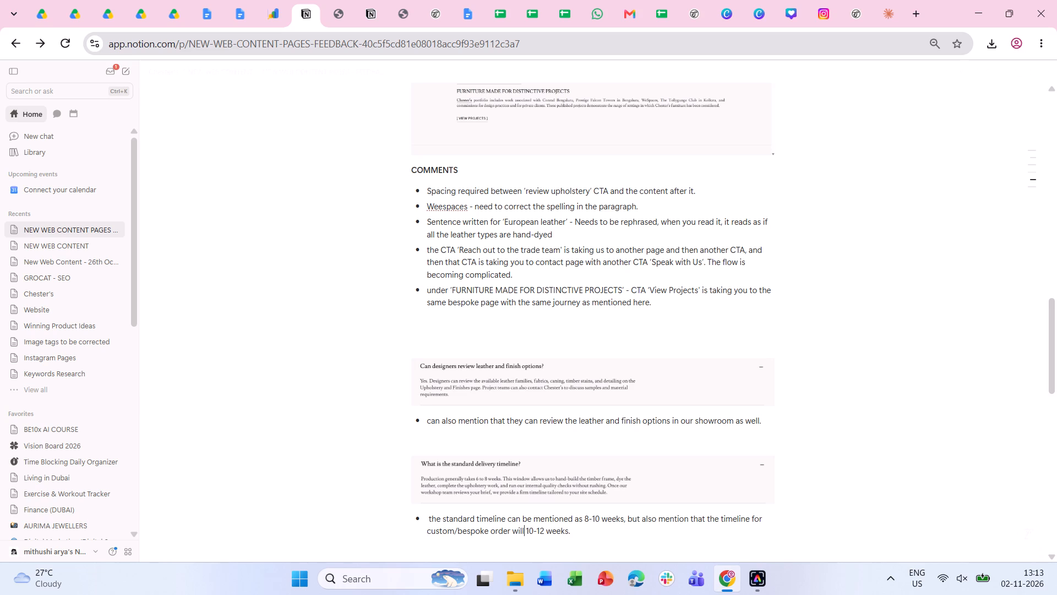
key("BackSpace")
key("BackSpace")
key("BackSpace")
type("ould be")
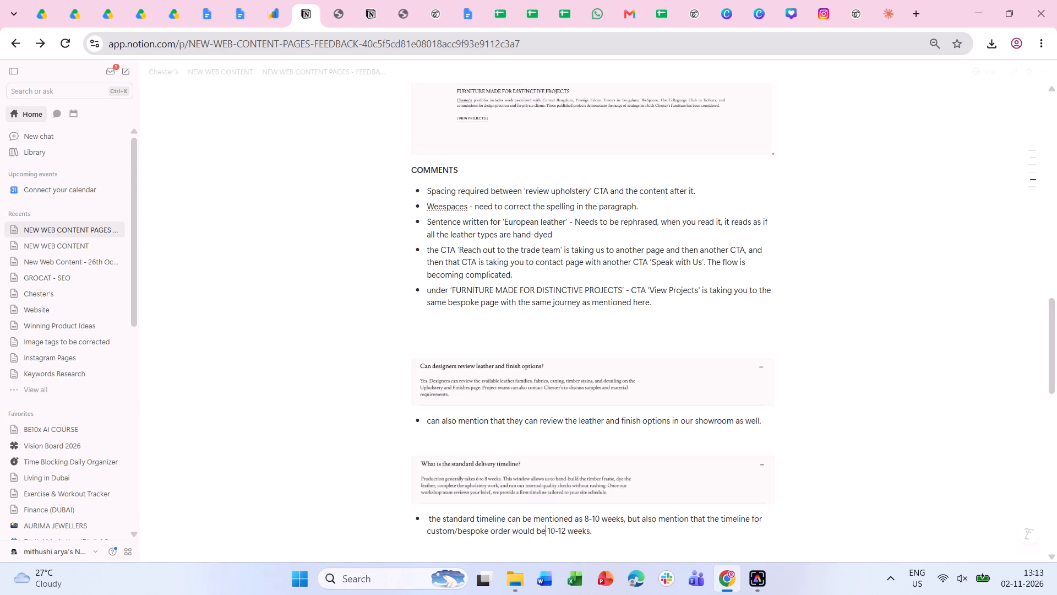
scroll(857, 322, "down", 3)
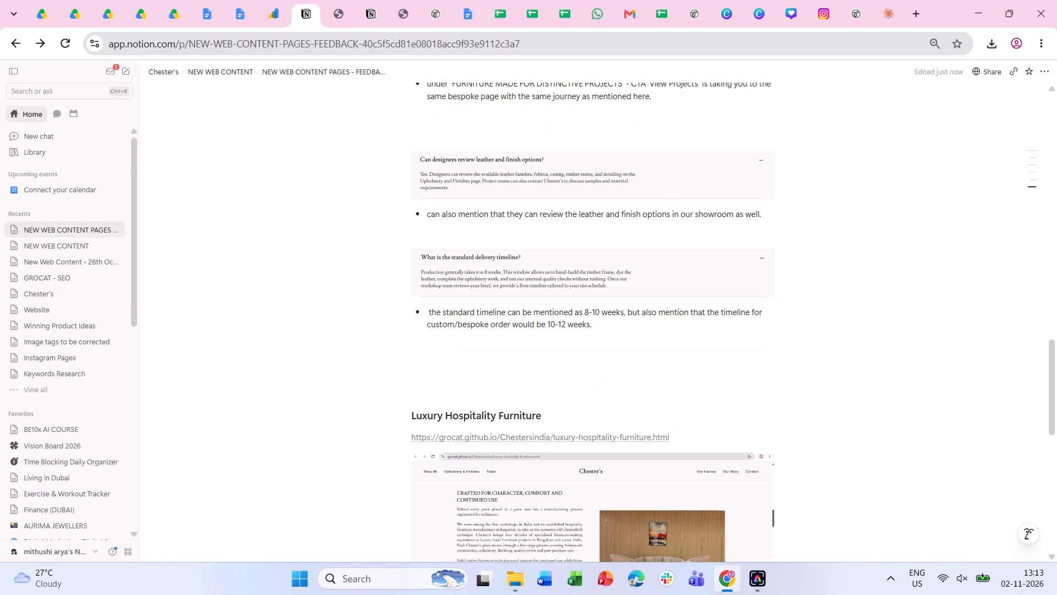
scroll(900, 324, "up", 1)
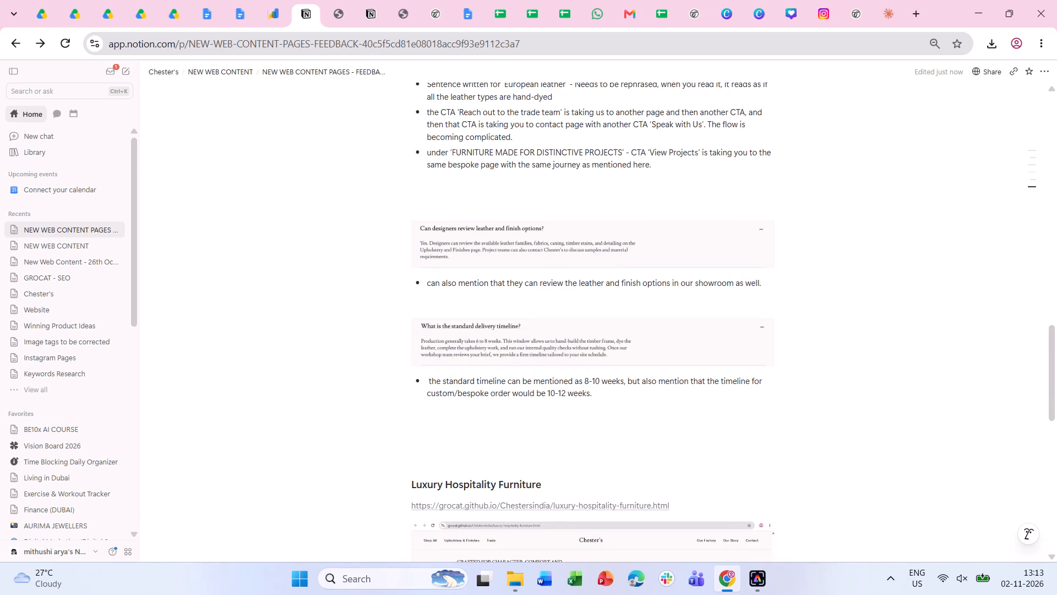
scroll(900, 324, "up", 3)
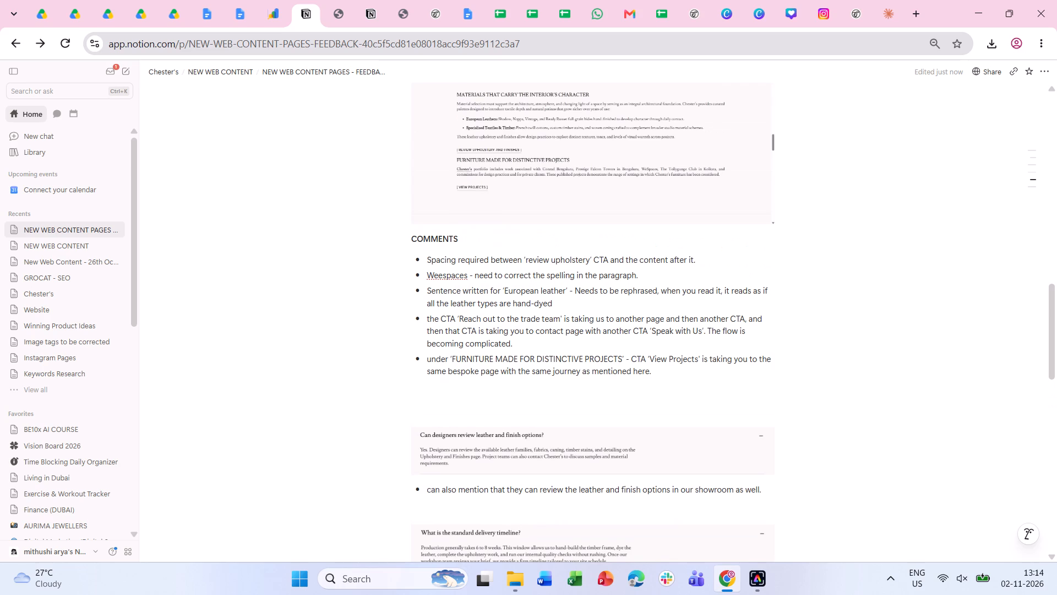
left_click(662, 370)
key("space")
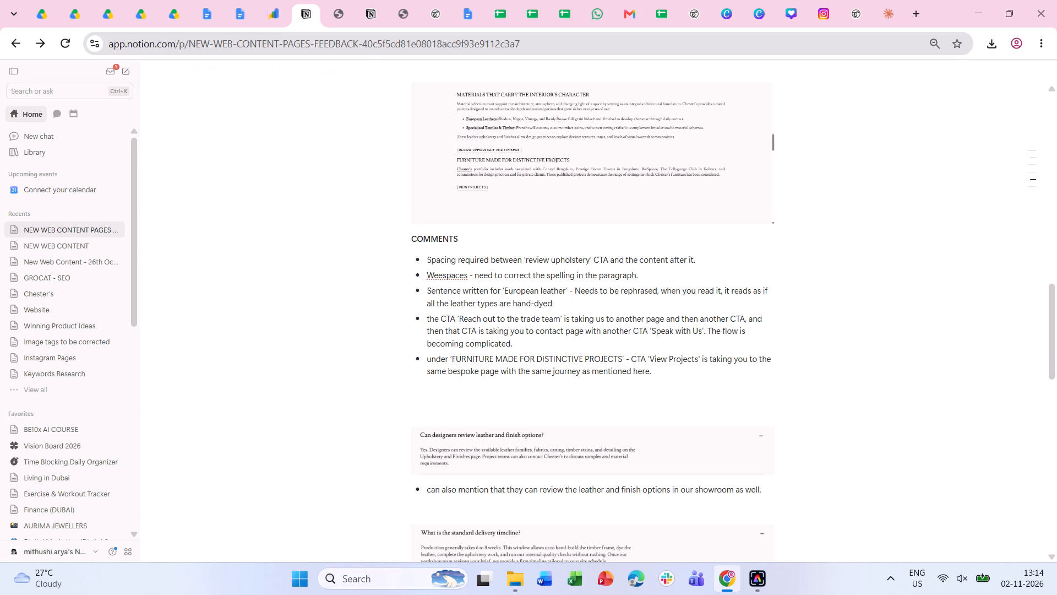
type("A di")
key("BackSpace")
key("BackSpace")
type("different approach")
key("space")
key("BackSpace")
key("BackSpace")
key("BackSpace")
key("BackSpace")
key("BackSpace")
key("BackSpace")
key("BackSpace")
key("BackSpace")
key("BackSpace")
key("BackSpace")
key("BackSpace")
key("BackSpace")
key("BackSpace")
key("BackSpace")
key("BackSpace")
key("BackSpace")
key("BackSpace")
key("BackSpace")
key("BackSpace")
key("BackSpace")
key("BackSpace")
Append "Don't want to repeat the" to the 'View Projects' CTA bullet under COMMENTS.
type("Don't want to repeat the")
key("space")
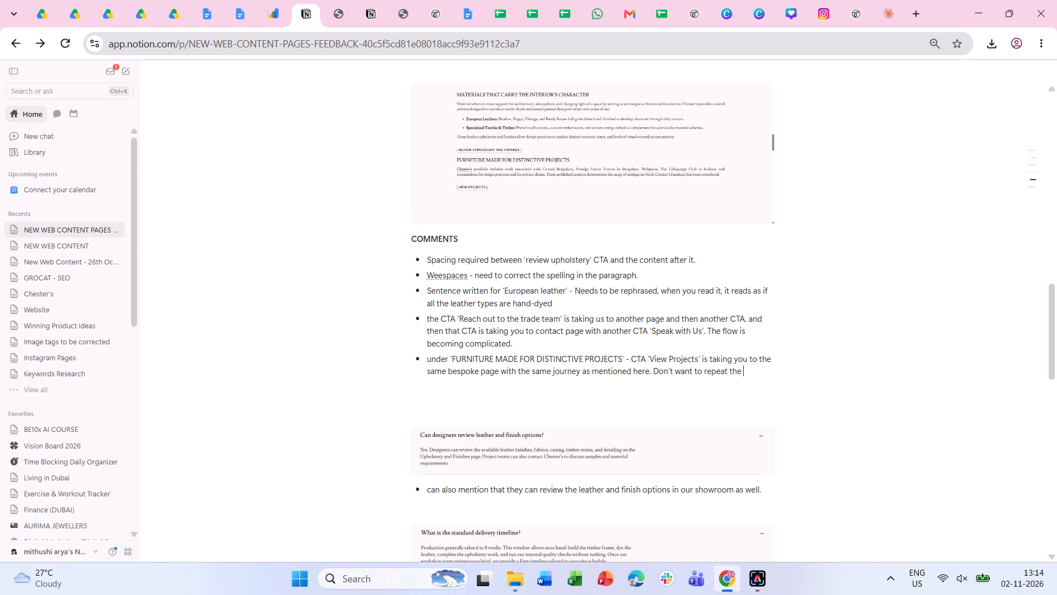
Review the interior designers and architects web page from its FAQs up to the introductory sections.
left_click(314, 0)
left_click(329, 0)
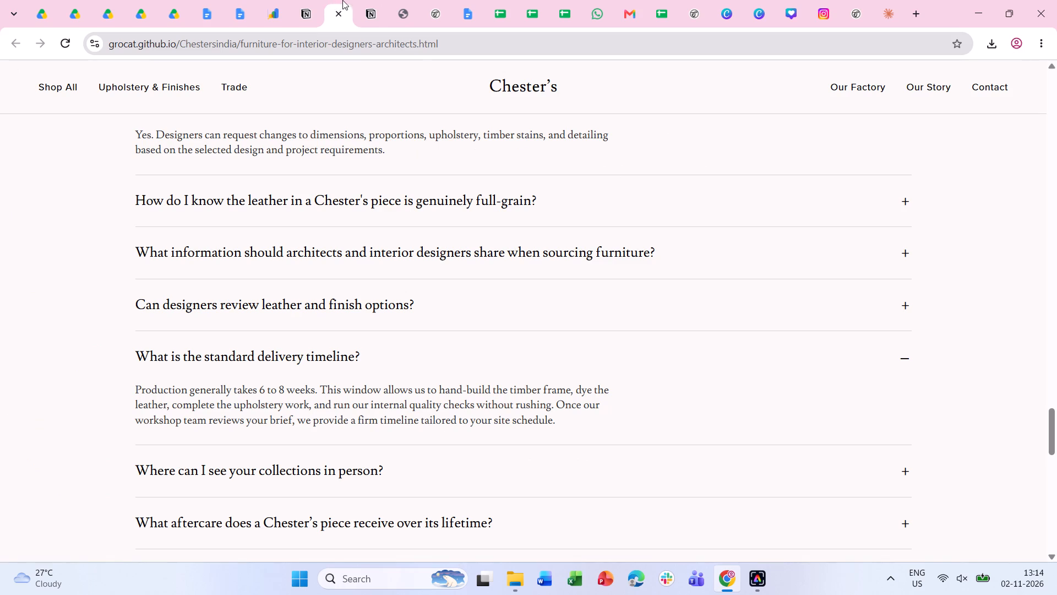
scroll(892, 336, "up", 16)
scroll(902, 350, "up", 7)
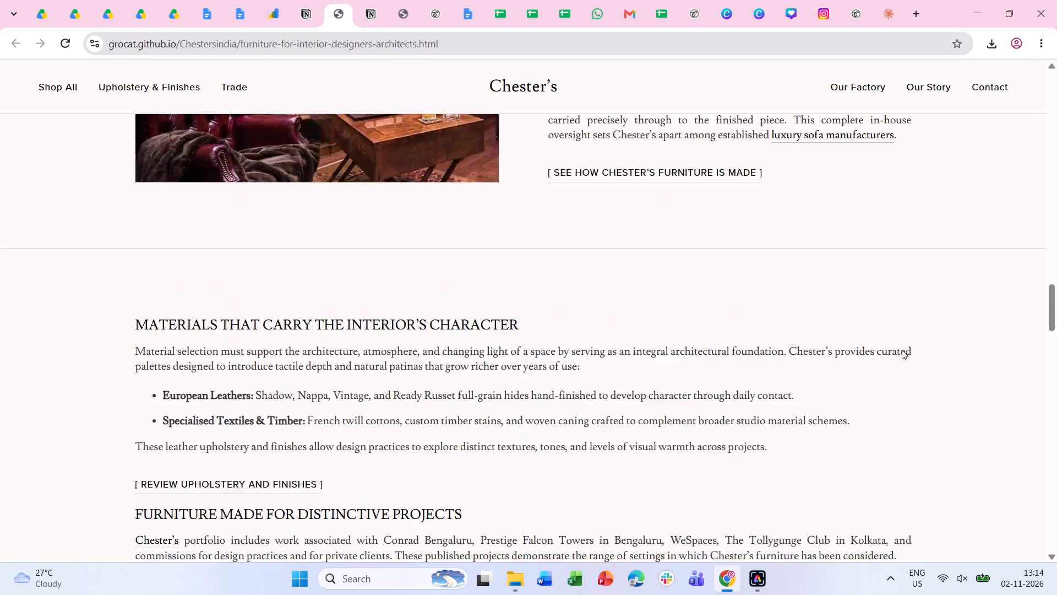
scroll(902, 349, "down", 14)
scroll(900, 340, "up", 2)
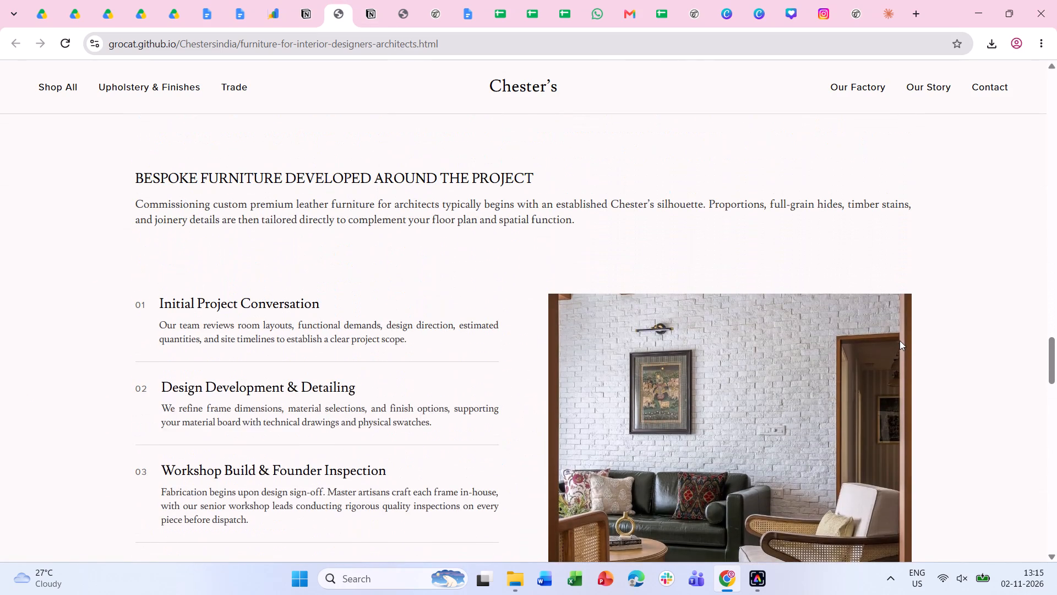
scroll(901, 339, "down", 4)
scroll(901, 337, "up", 4)
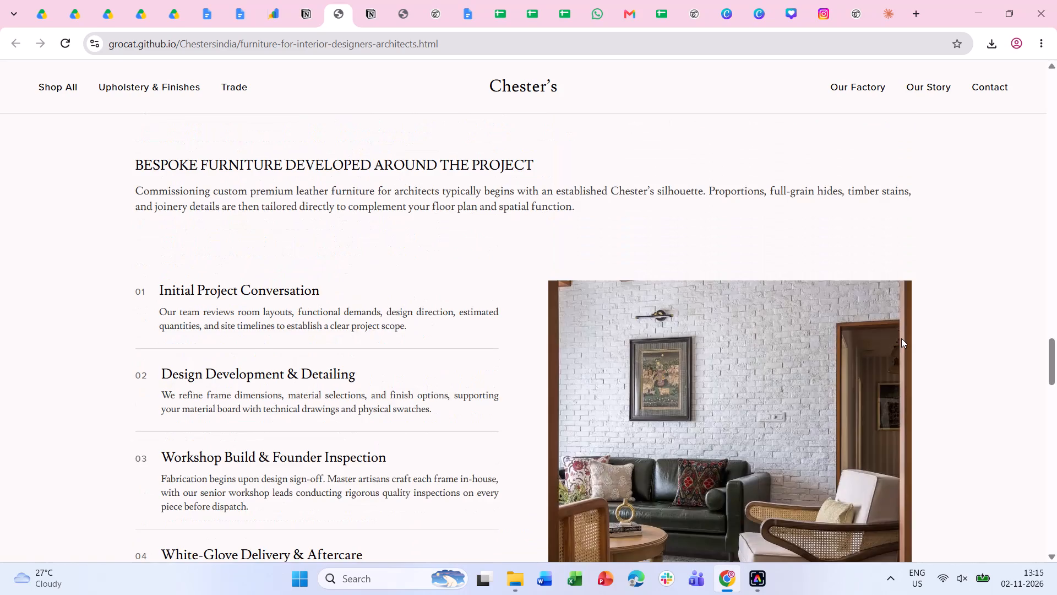
scroll(901, 338, "up", 19)
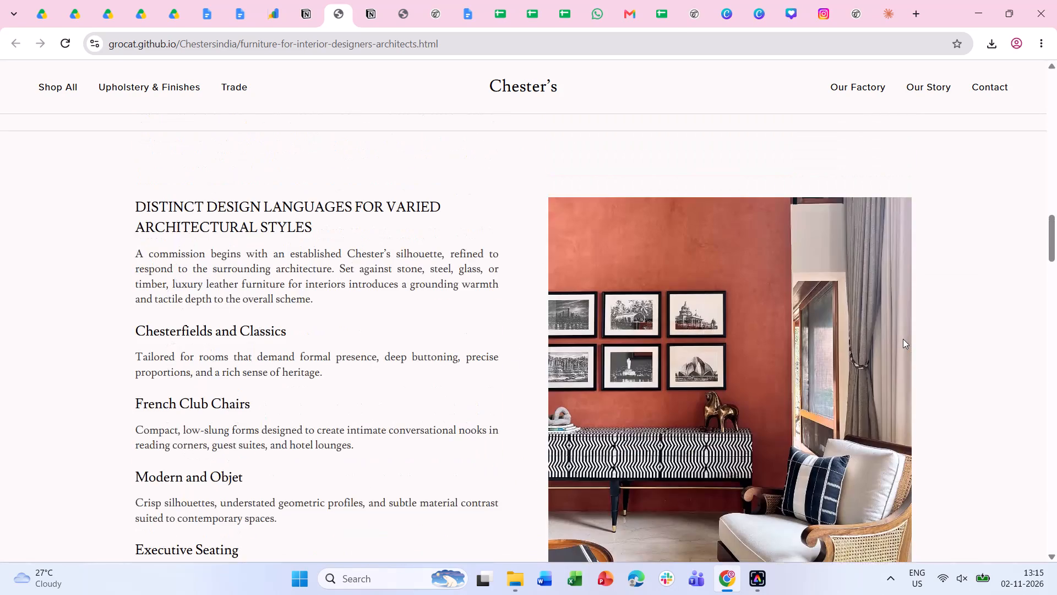
scroll(903, 339, "up", 14)
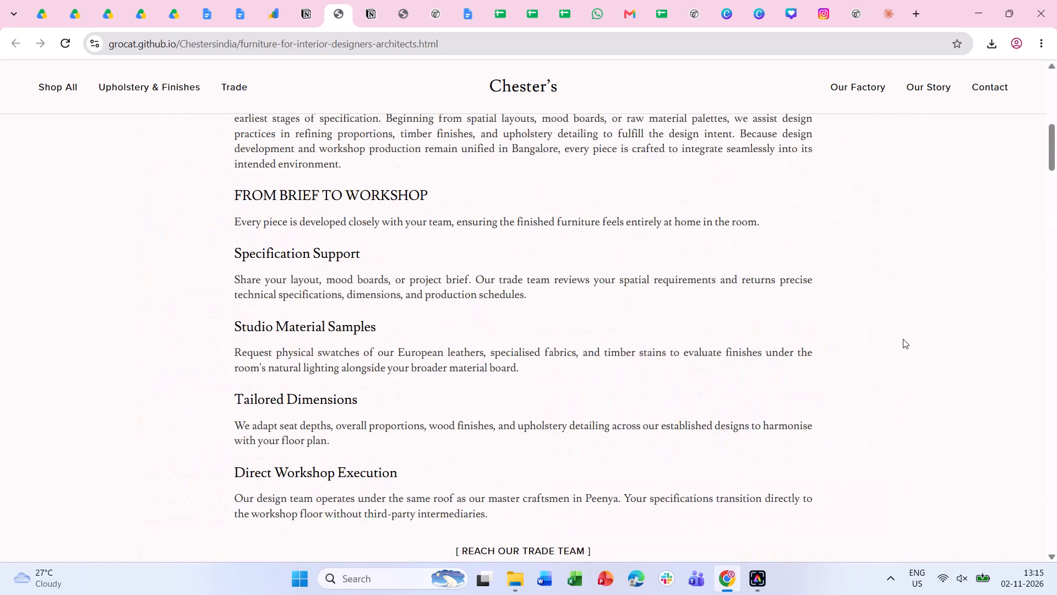
scroll(903, 339, "up", 2)
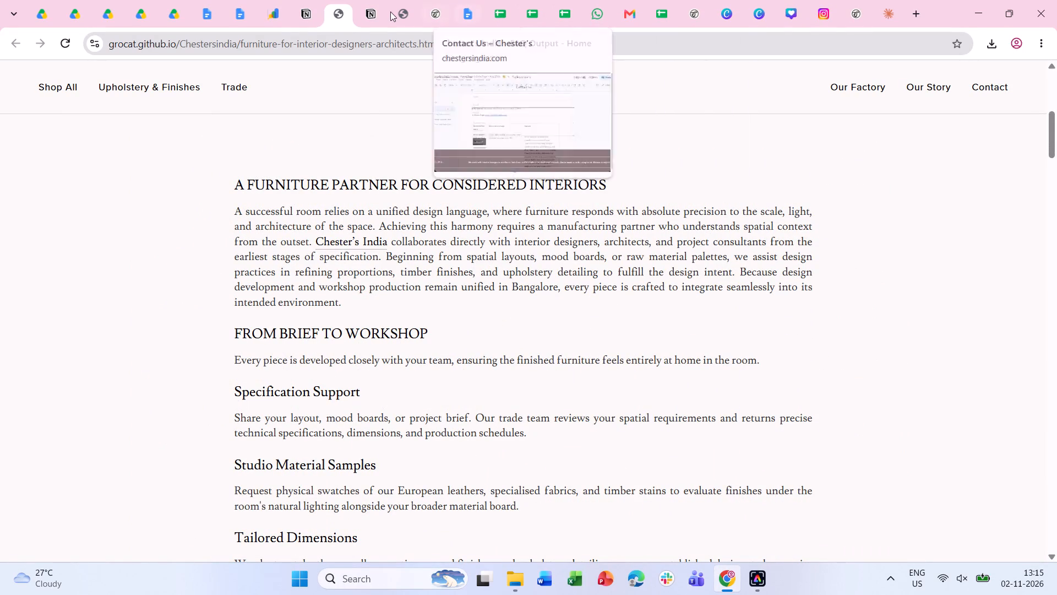
Recheck the 'View Projects' comment, and look through the web page's projects and bespoke process sections for the matching journey.
left_click(295, 10)
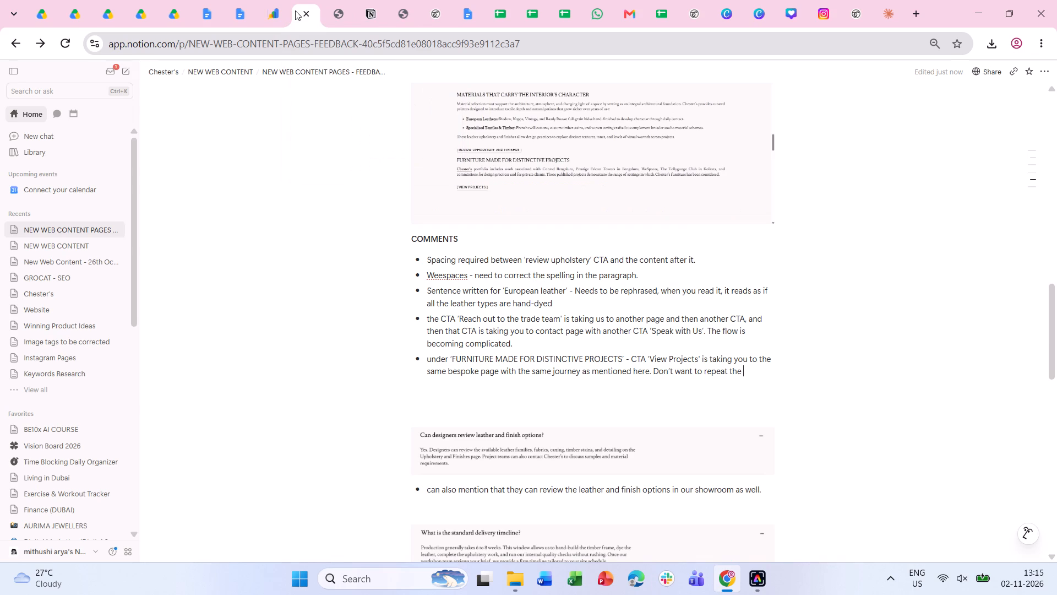
left_click(330, 12)
scroll(798, 412, "down", 16)
scroll(799, 394, "down", 6)
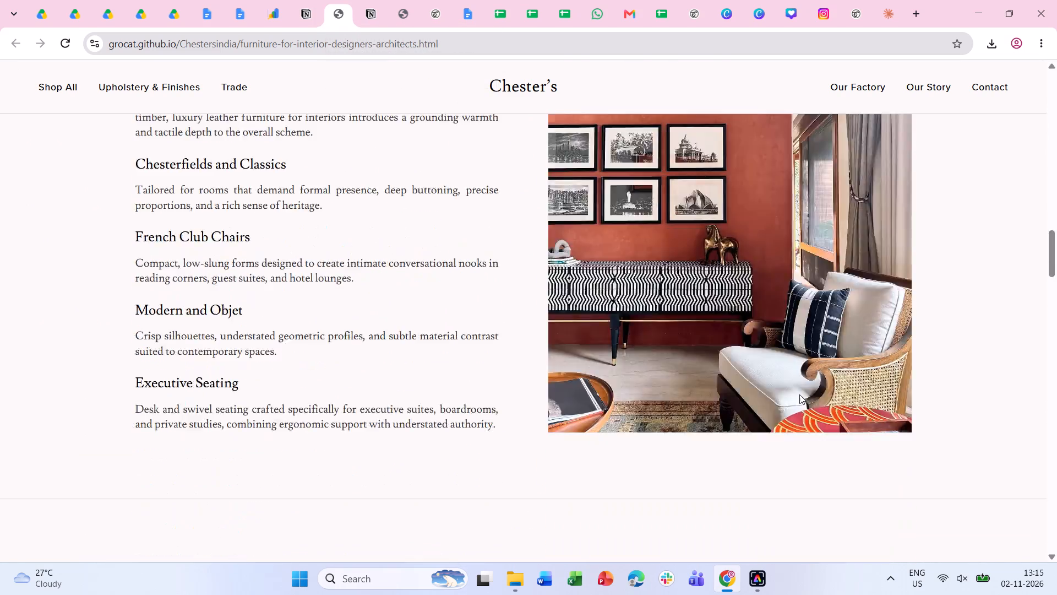
scroll(799, 394, "down", 12)
scroll(804, 391, "up", 3)
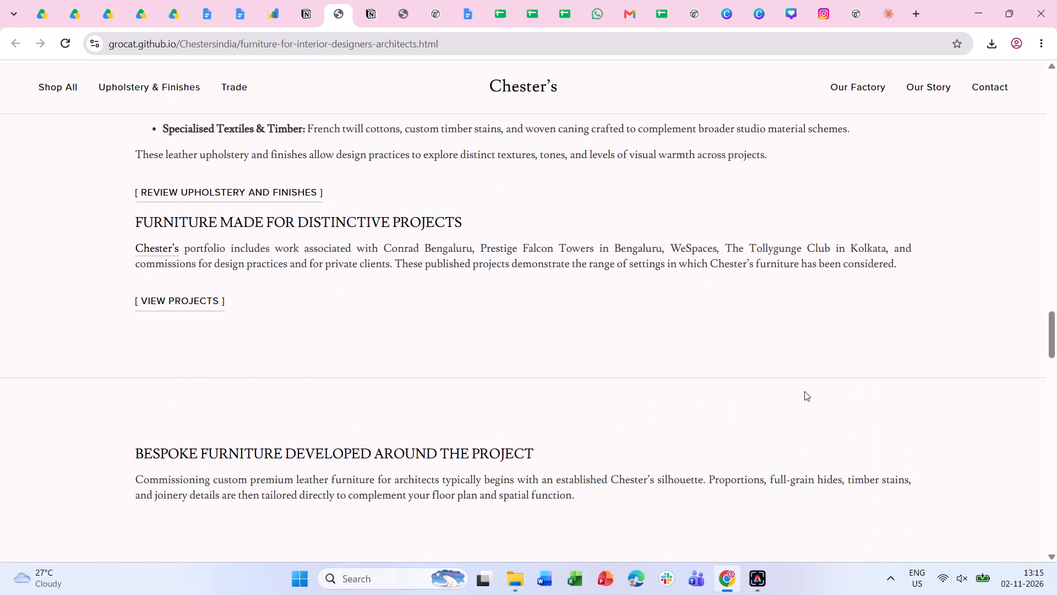
scroll(804, 391, "down", 3)
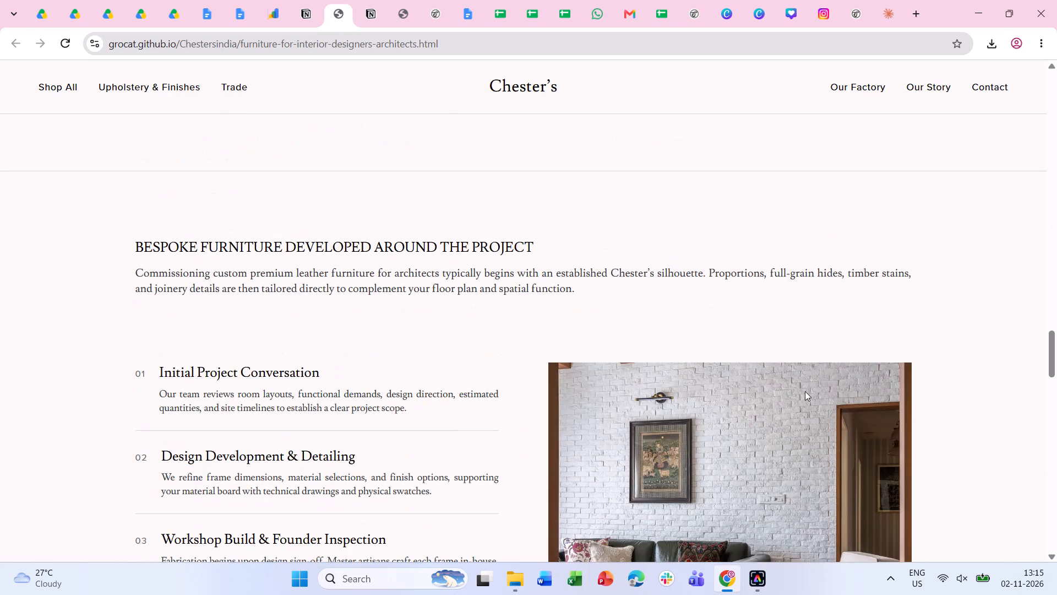
scroll(805, 391, "down", 4)
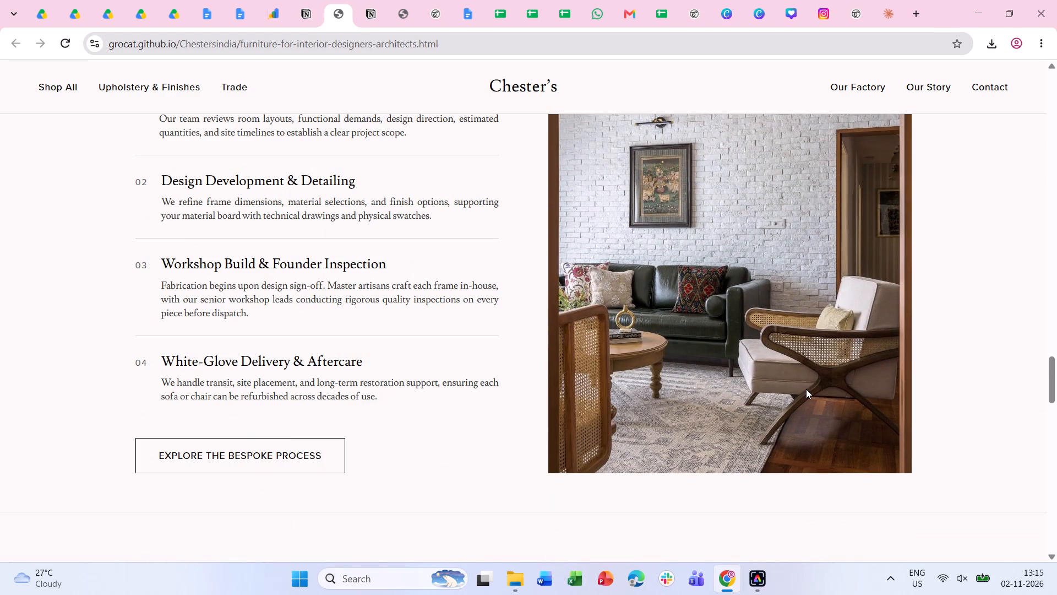
scroll(806, 389, "up", 5)
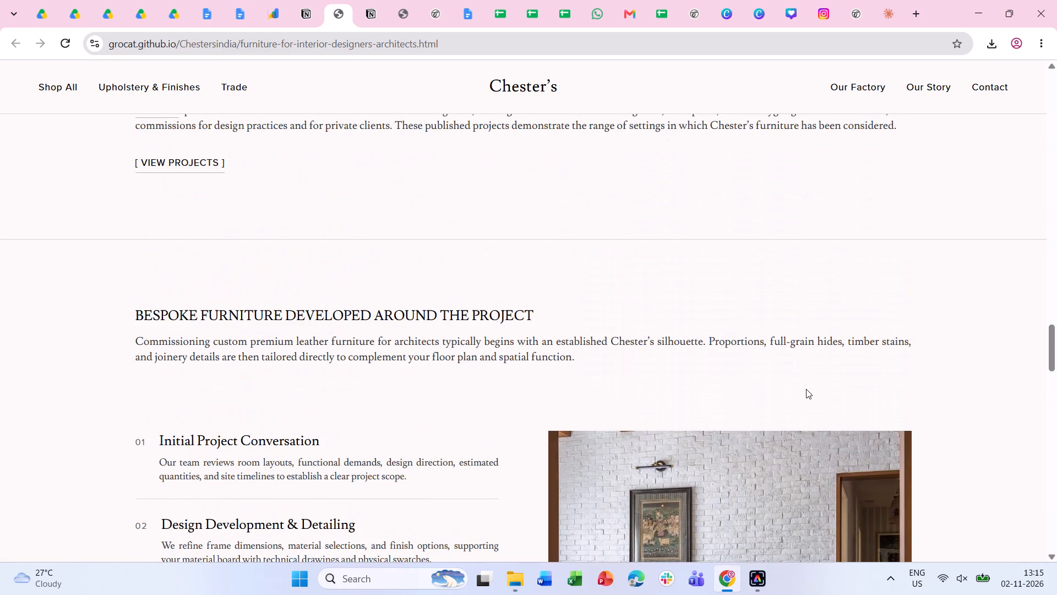
Replace "here" in the 'View Projects' bullet with "in the" plus the web page's copied heading "Bespoke Furniture Developed Around the Project".
left_click_drag(135, 317, 533, 318)
key("ctrl+c")
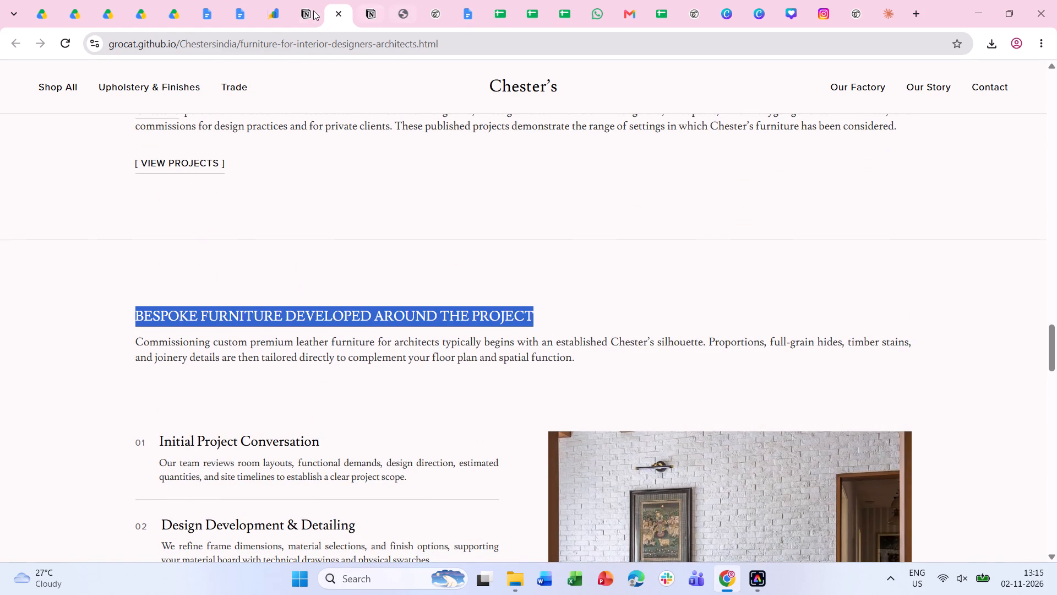
left_click(313, 10)
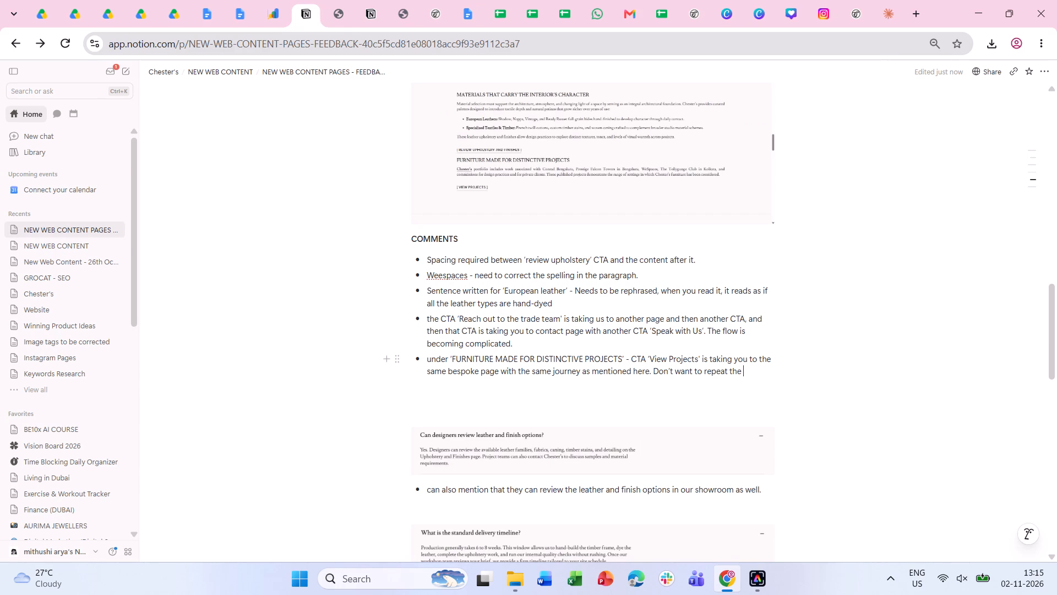
left_click_drag(649, 372, 637, 372)
left_click_drag(637, 372, 633, 372)
type("in the")
key("space")
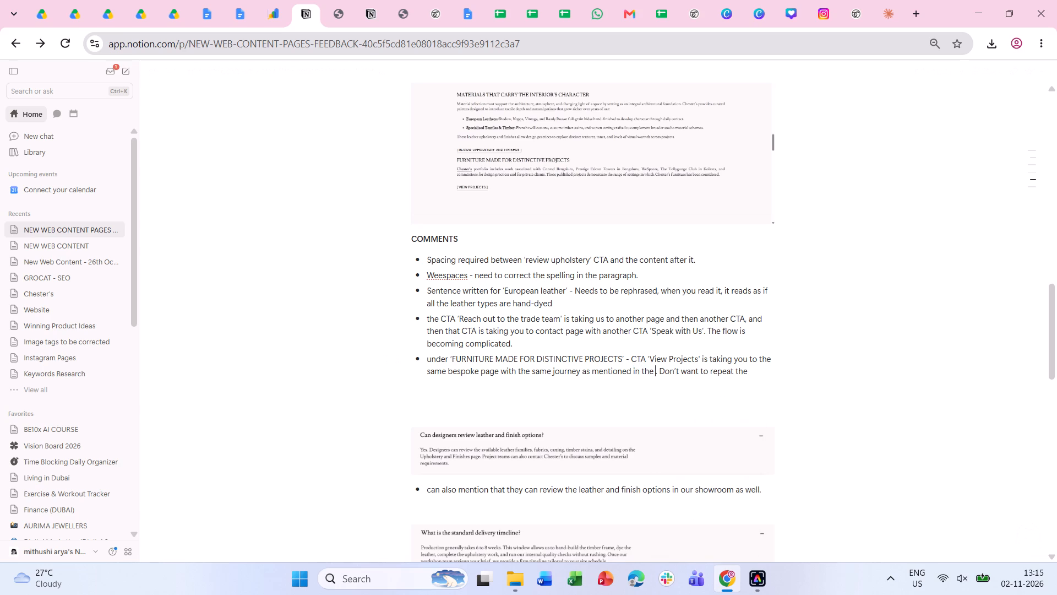
key("ctrl+v")
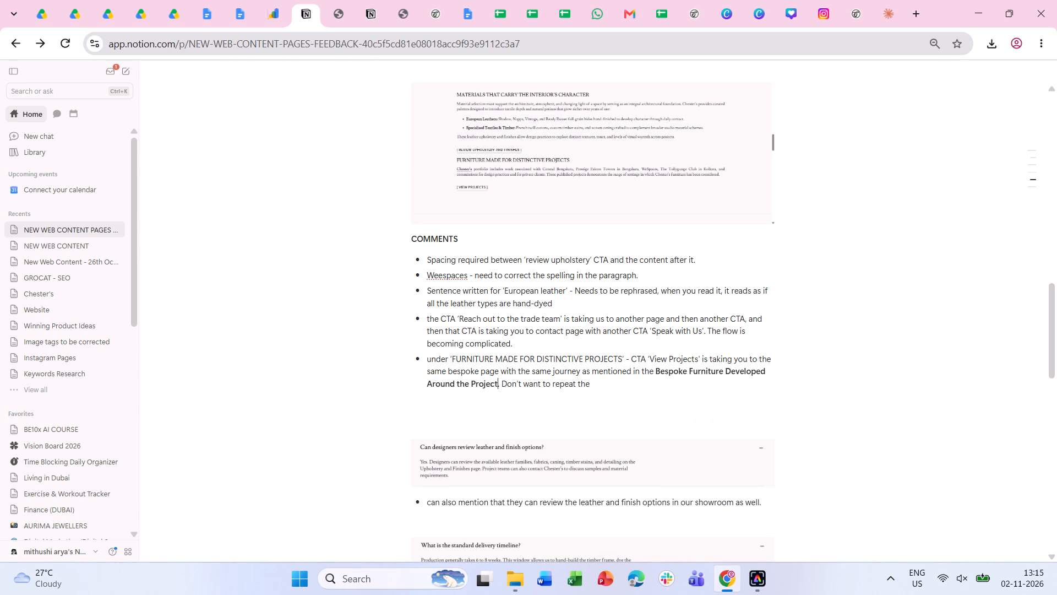
Enclose the heading 'Bespoke Furniture Developed Around the Project' in single quotes, remove its bold formatting, and add "section" after it.
key("apostrophe")
left_click(656, 369)
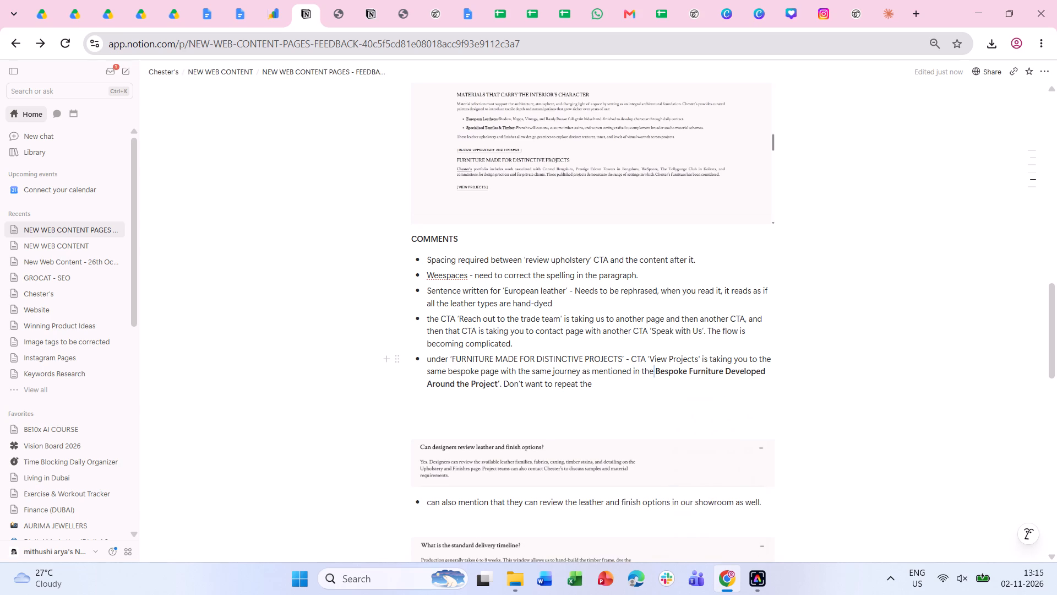
key("apostrophe")
left_click_drag(653, 367, 569, 395)
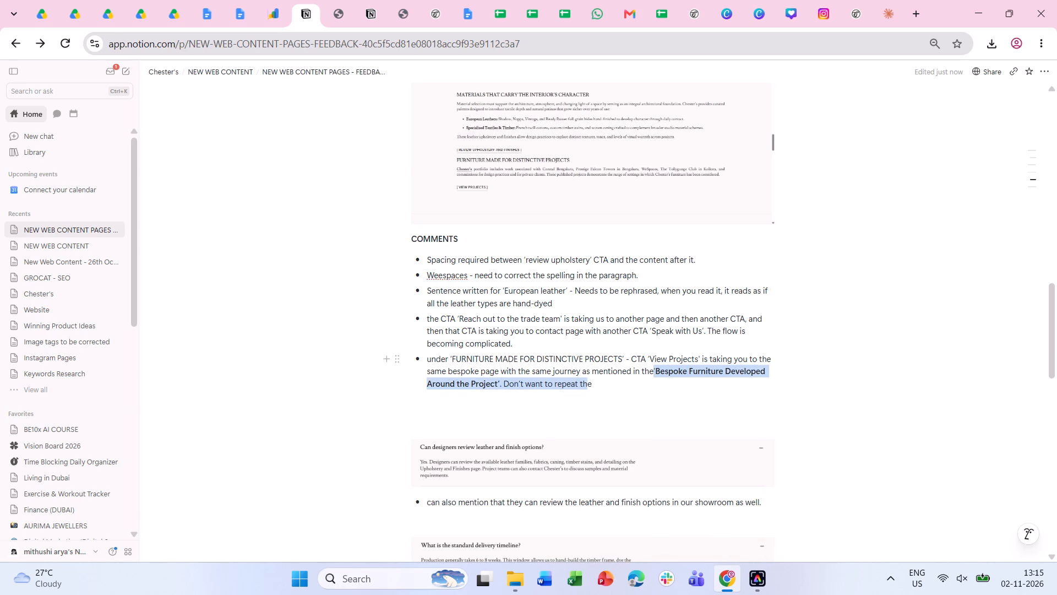
left_click_drag(569, 395, 499, 381)
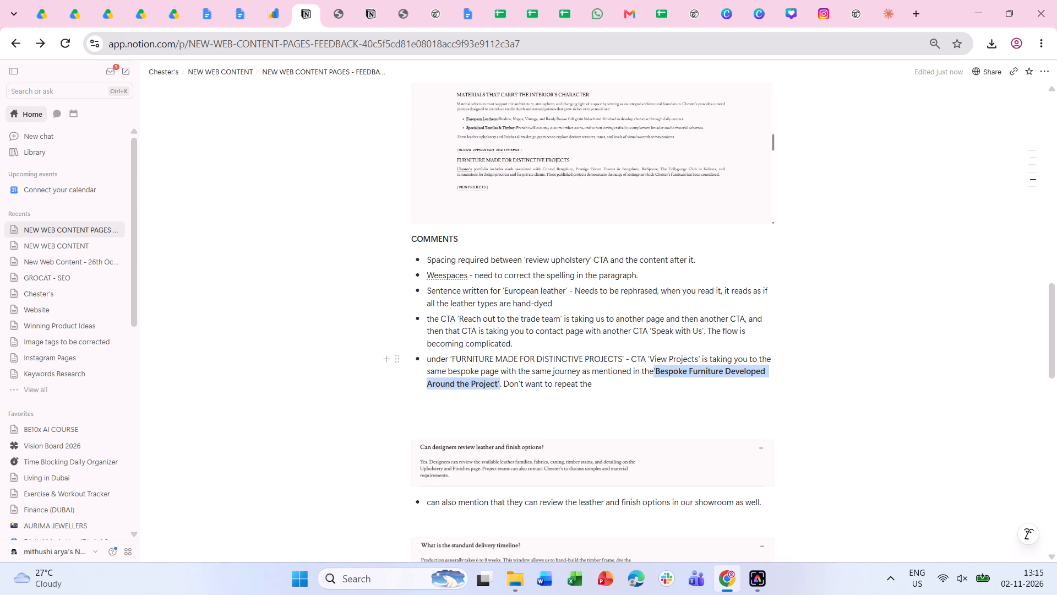
key("ctrl+b")
key("ctrl+b")
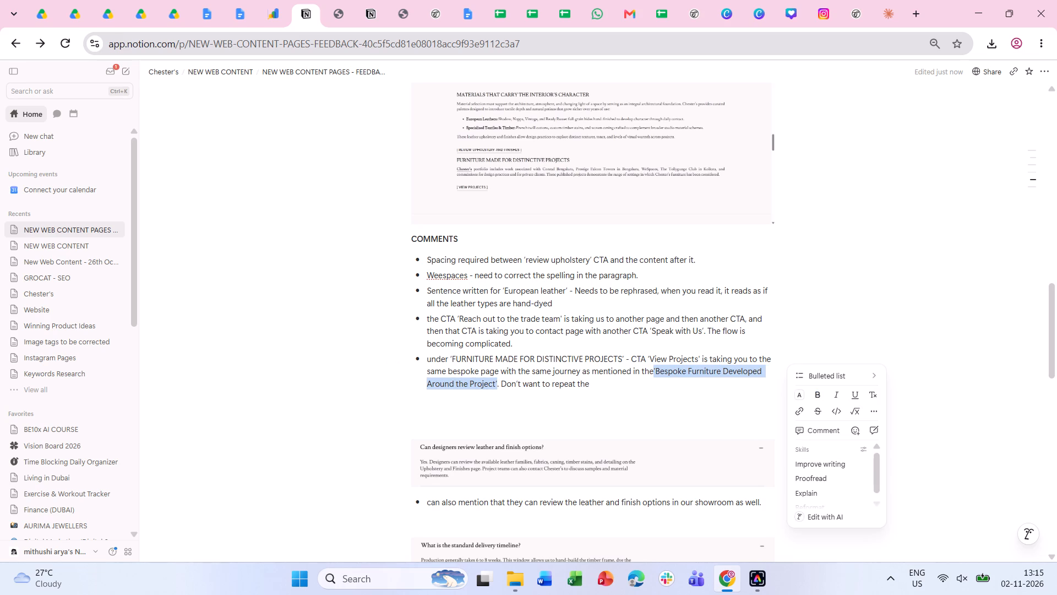
left_click(495, 381)
key("Right")
key("space")
type("section")
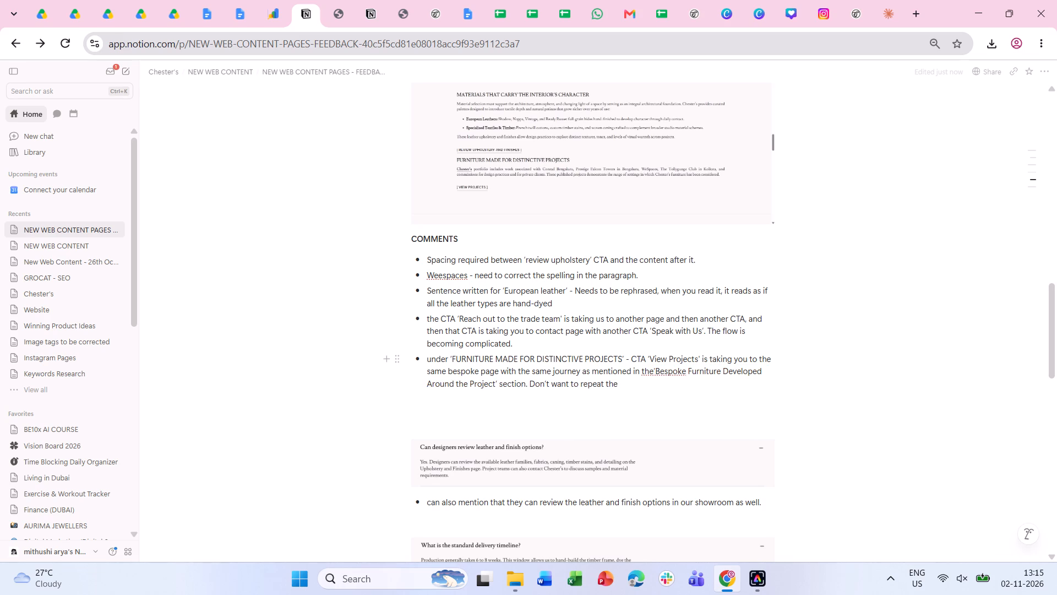
Reword the end of the 'View Projects' bullet from "Don't want" onward as "a repeat of this,".
left_click(630, 381)
key("BackSpace")
key("BackSpace")
key("BackSpace")
key("BackSpace")
key("BackSpace")
key("BackSpace")
key("BackSpace")
key("BackSpace")
key("BackSpace")
key("BackSpace")
key("BackSpace")
key("BackSpace")
key("BackSpace")
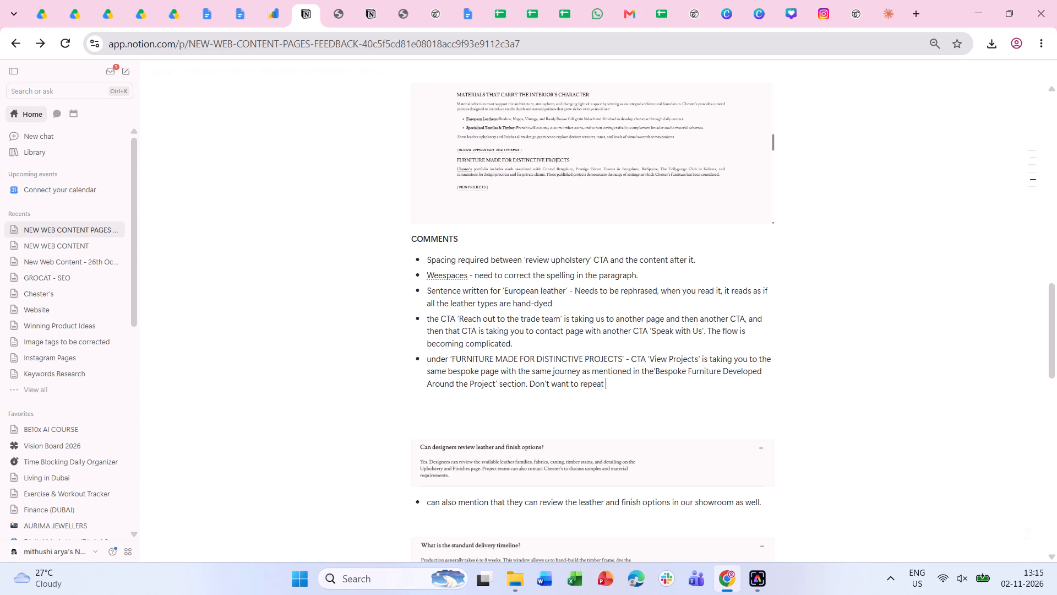
key("BackSpace")
type("a repeat of")
key("space")
type("this.")
key("BackSpace")
type(",")
key("space")
Insert a space between "the" and the quoted section heading in the 'View Projects' bullet.
left_click(653, 371)
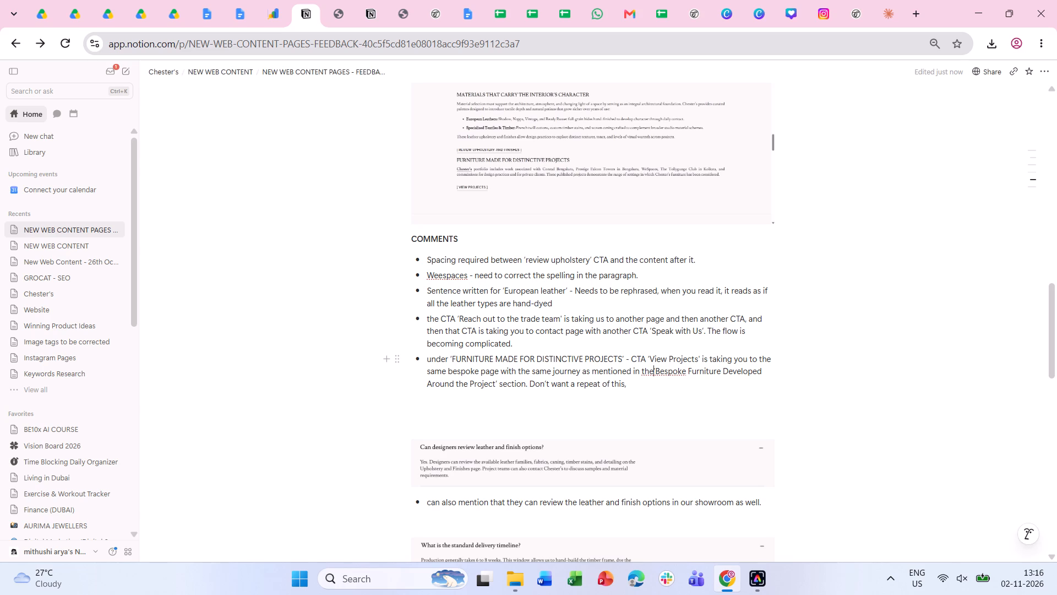
key("space")
left_click(652, 386)
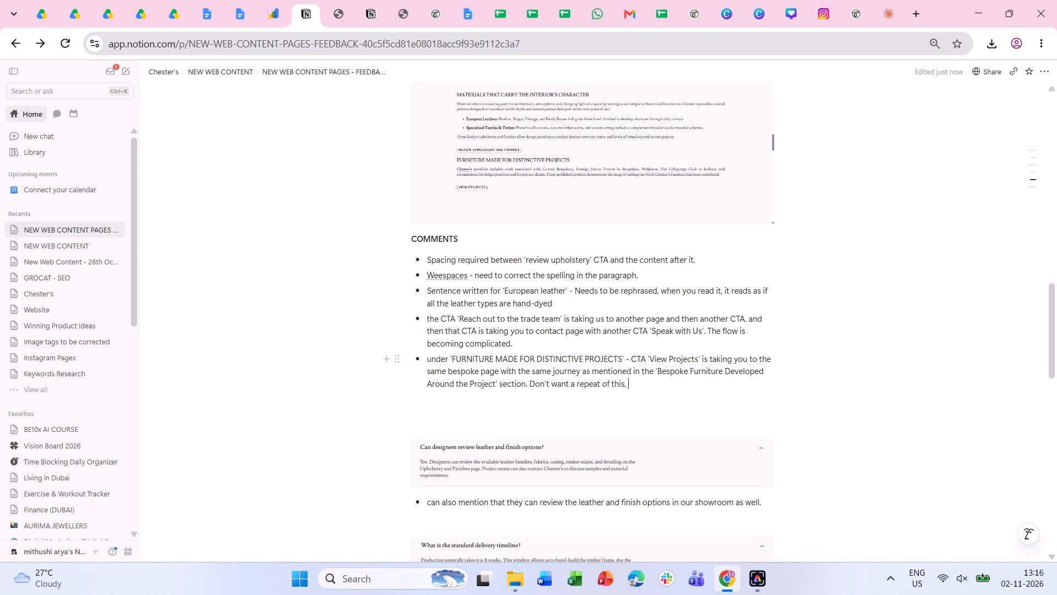
Open the 'View Projects' link of the designers and architects web page in a separate tab and review the page it leads to.
left_click(344, 17)
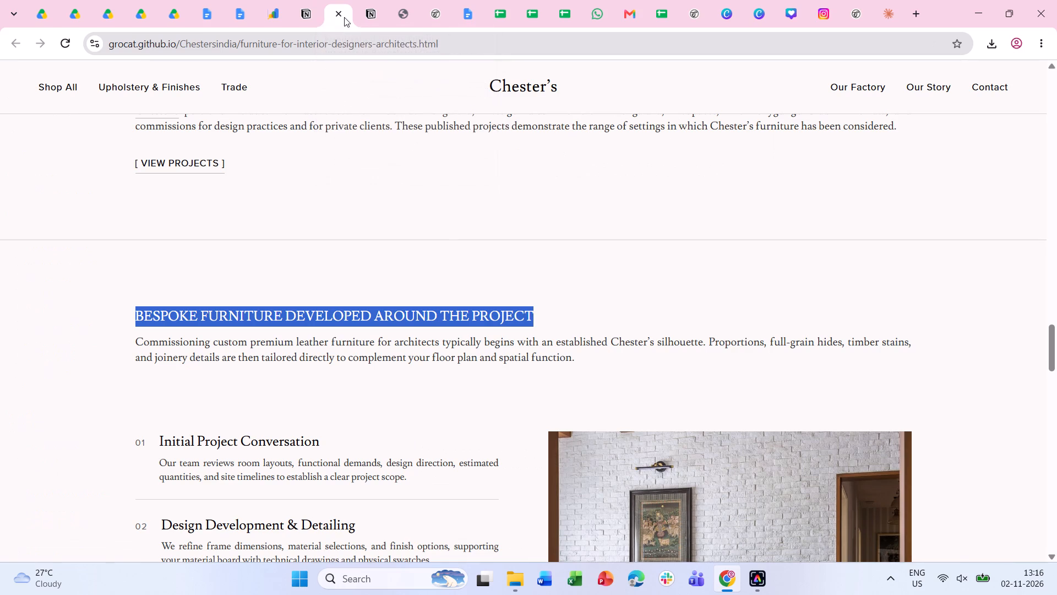
scroll(462, 304, "down", 5)
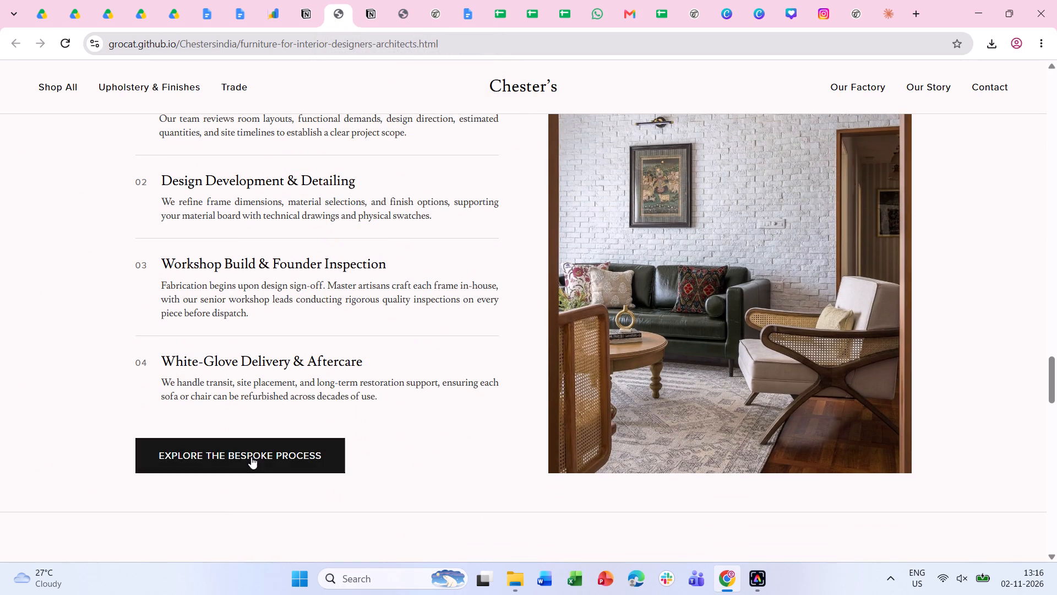
scroll(310, 324, "up", 4)
scroll(276, 278, "up", 3)
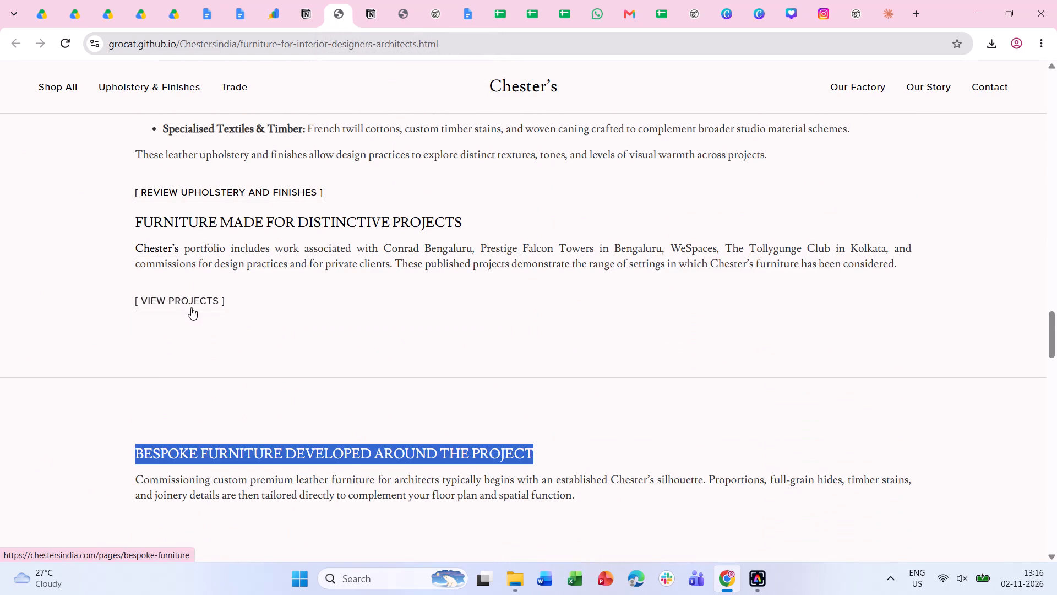
right_click(190, 307)
left_click(227, 320)
left_click(364, 0)
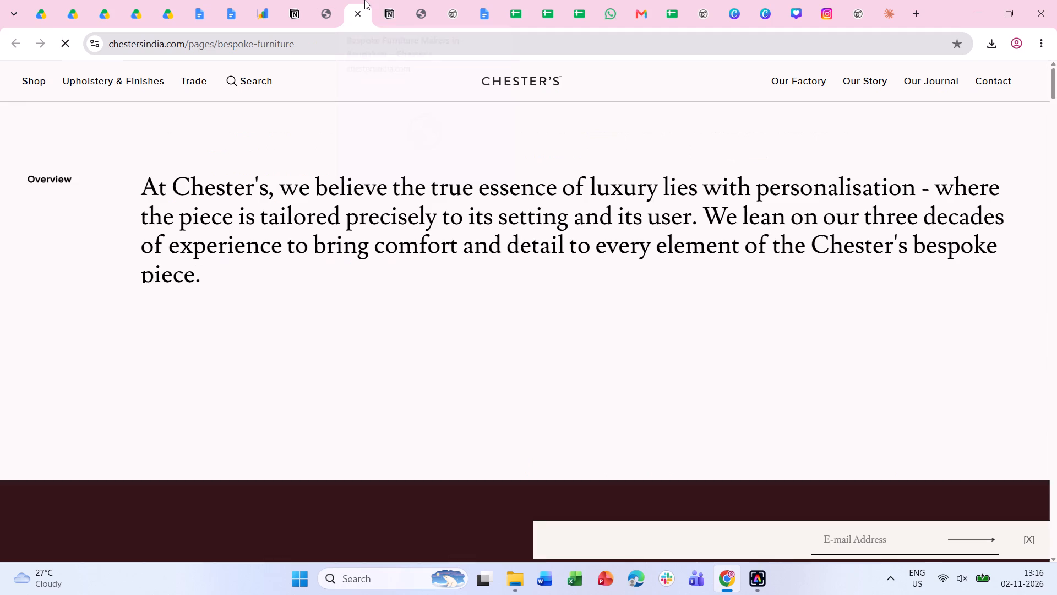
scroll(500, 266, "down", 13)
scroll(553, 312, "down", 9)
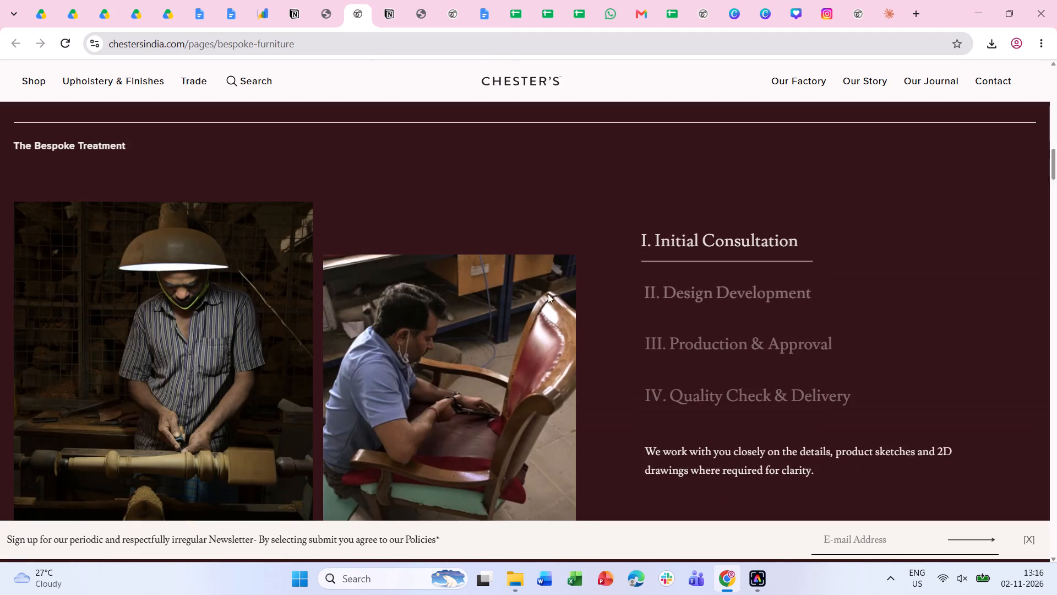
scroll(548, 294, "down", 18)
scroll(531, 280, "down", 7)
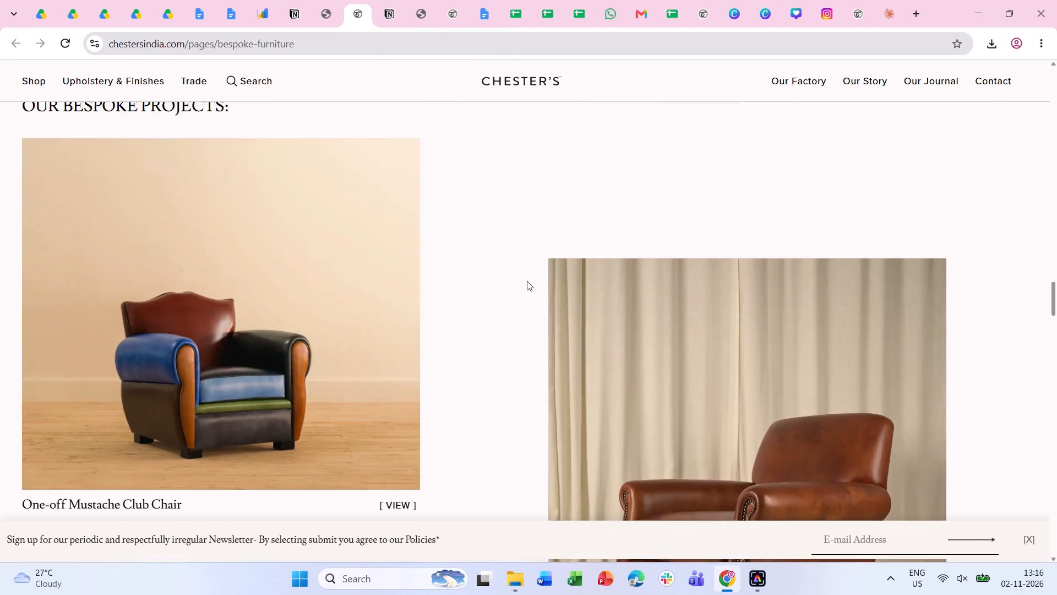
scroll(524, 278, "down", 14)
scroll(523, 283, "down", 13)
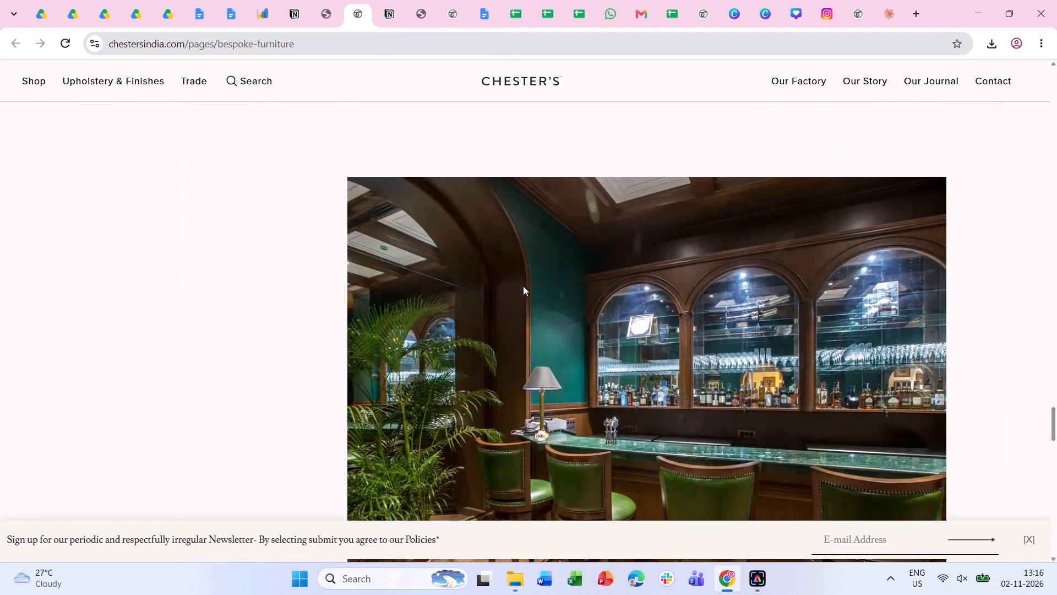
scroll(523, 286, "down", 18)
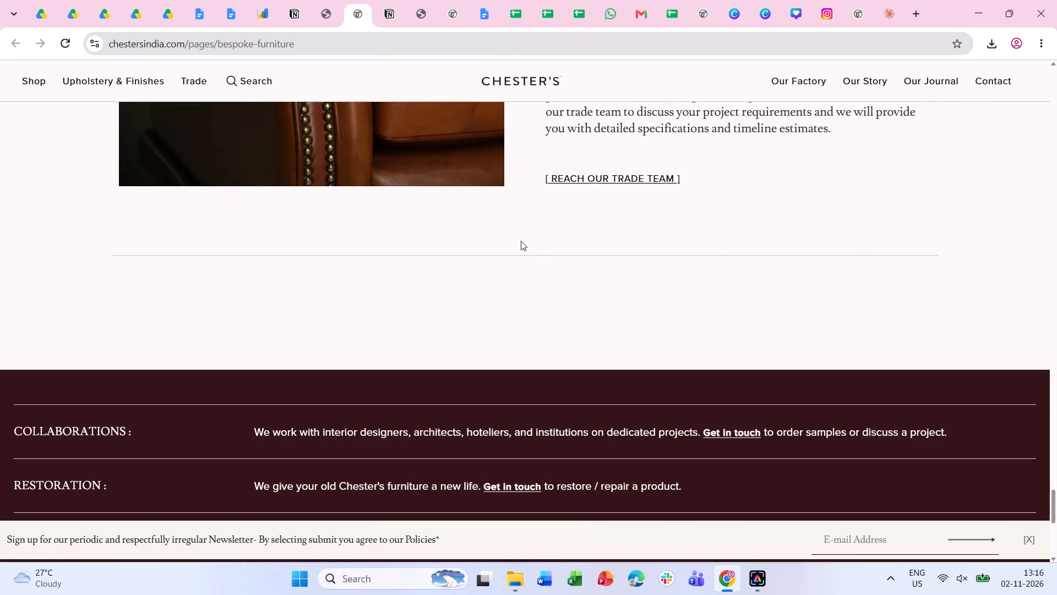
left_click(353, 17)
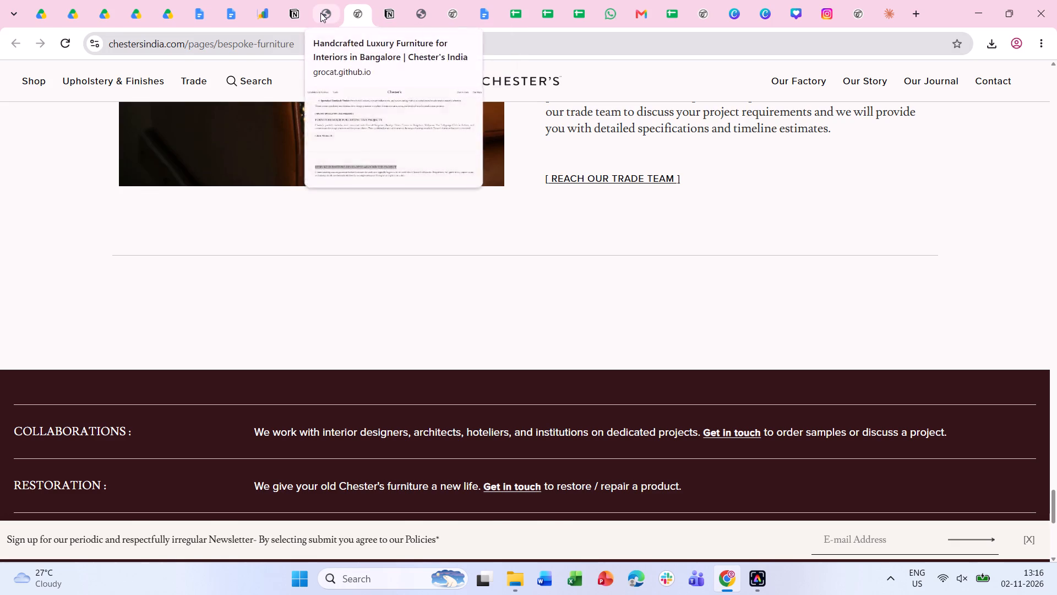
Check where the 'Explore the Bespoke Process' CTA leads, return to the designers and architects page, and close the extra bespoke furniture tab.
left_click(320, 13)
scroll(413, 311, "down", 9)
left_click(312, 312)
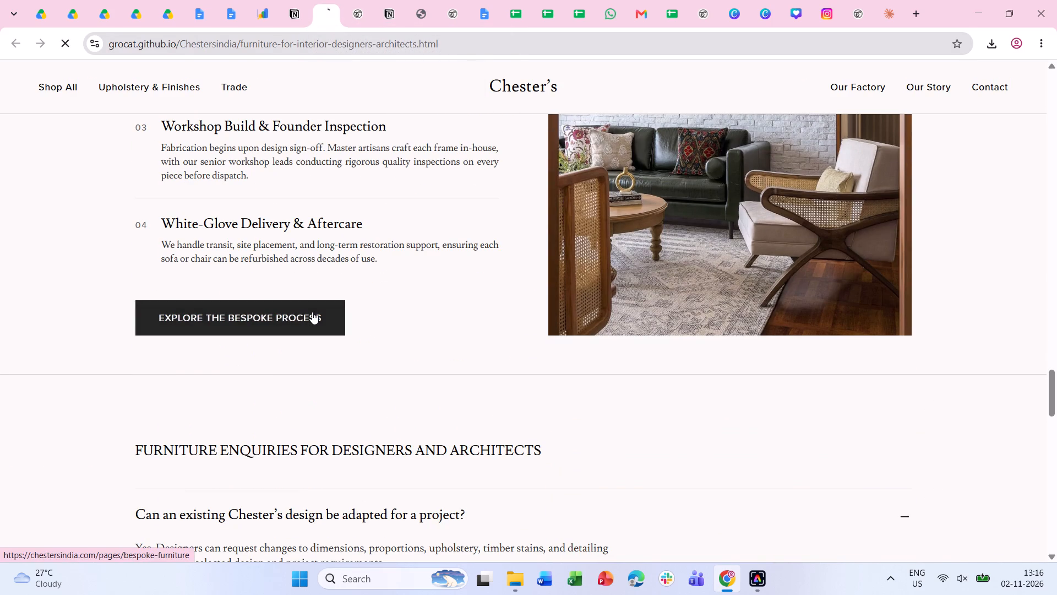
scroll(423, 306, "down", 12)
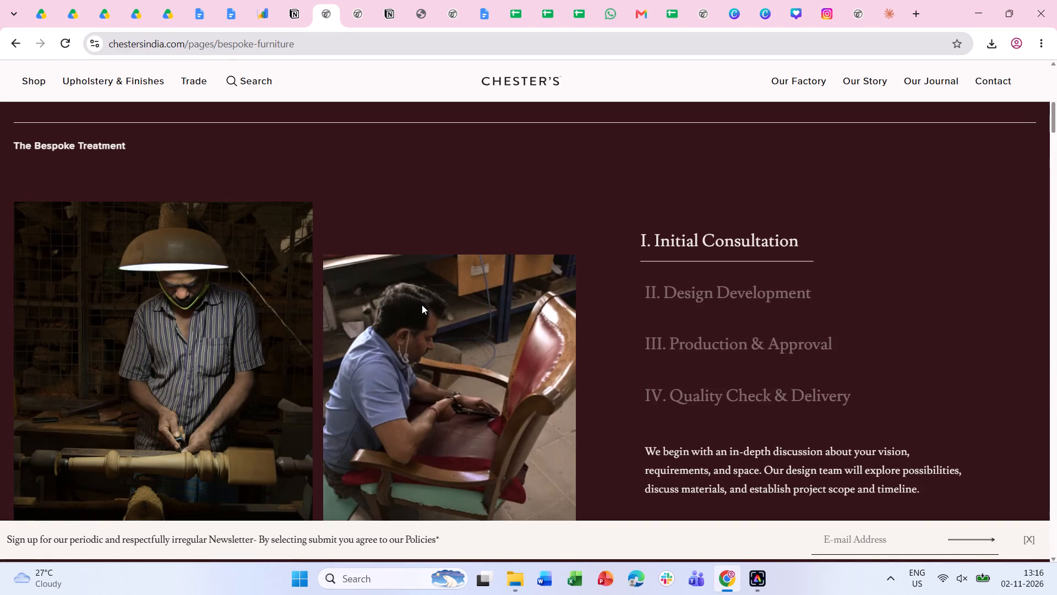
scroll(422, 305, "down", 4)
left_click(21, 41)
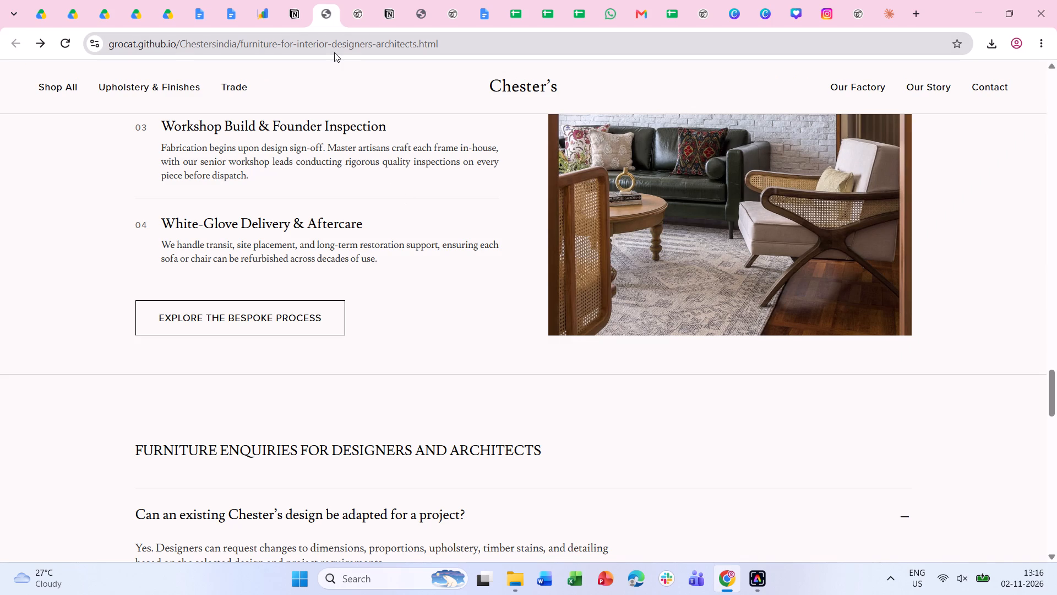
left_click(345, 19)
left_click(358, 17)
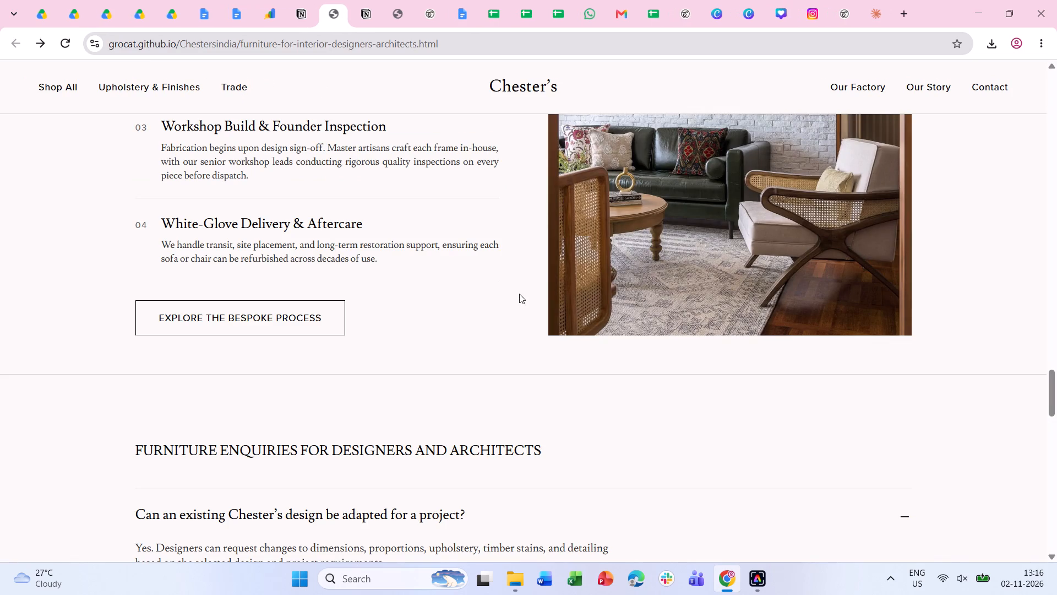
In the Notion feedback, end the 'View Projects' bullet with "since both the CTAs are leading to the same page.".
left_click(317, 21)
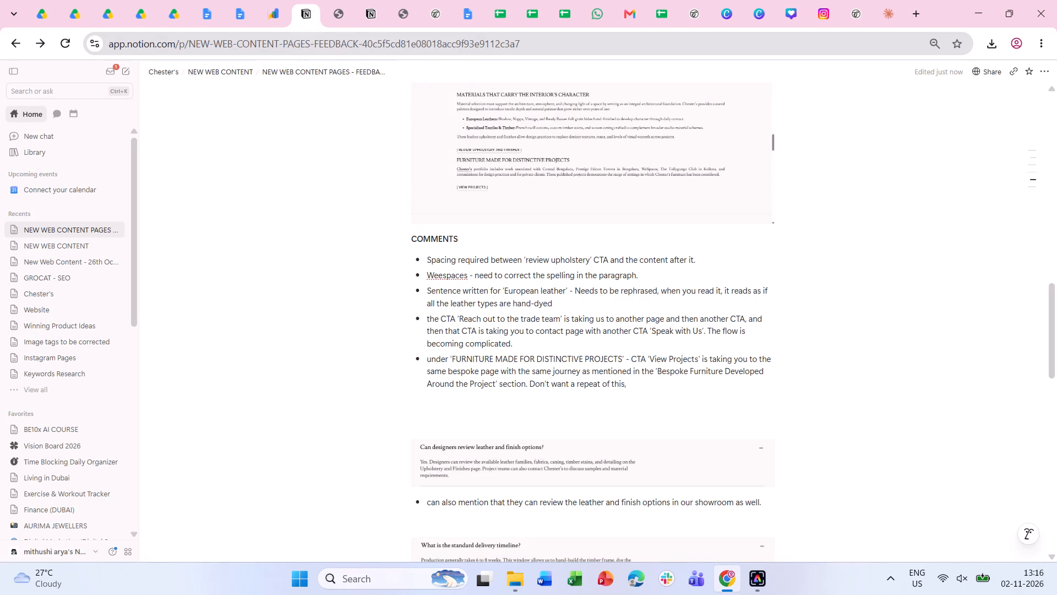
type("since botht eh")
key("BackSpace")
key("BackSpace")
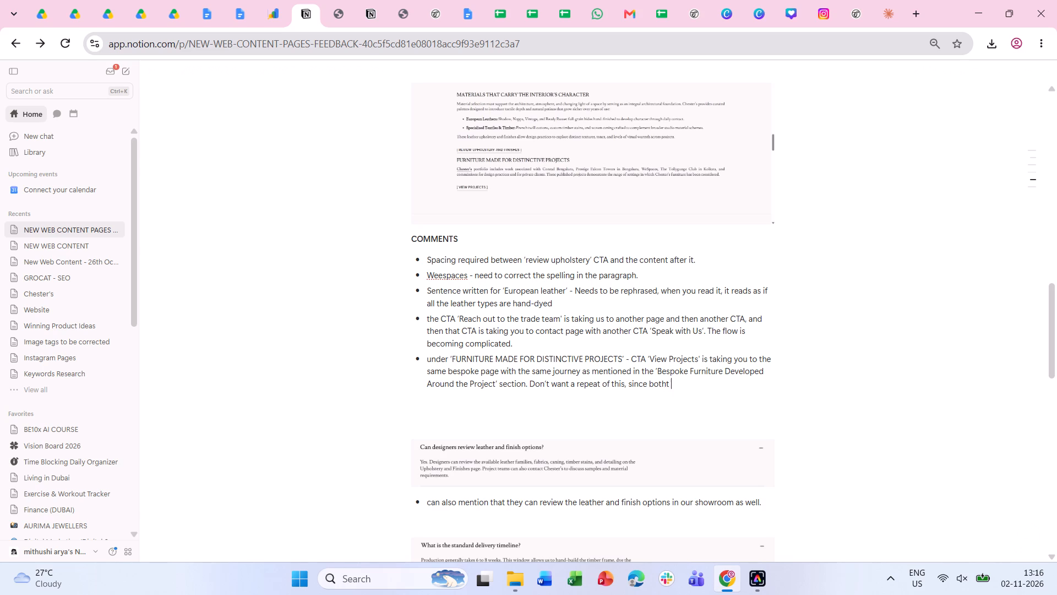
key("BackSpace")
key("BackSpace")
key("BackSpace")
type("h the VC")
key("shift+BackSpace")
key("shift+BackSpace")
type("CY")
key("shift+BackSpace")
type("TAs are leading to the")
key("space")
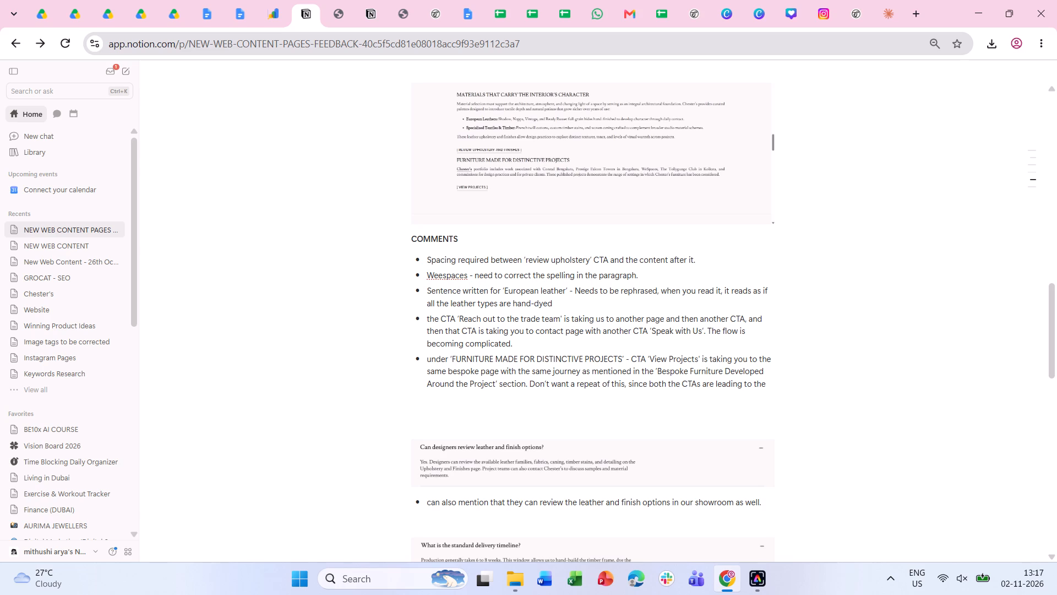
type("same page.")
key("space")
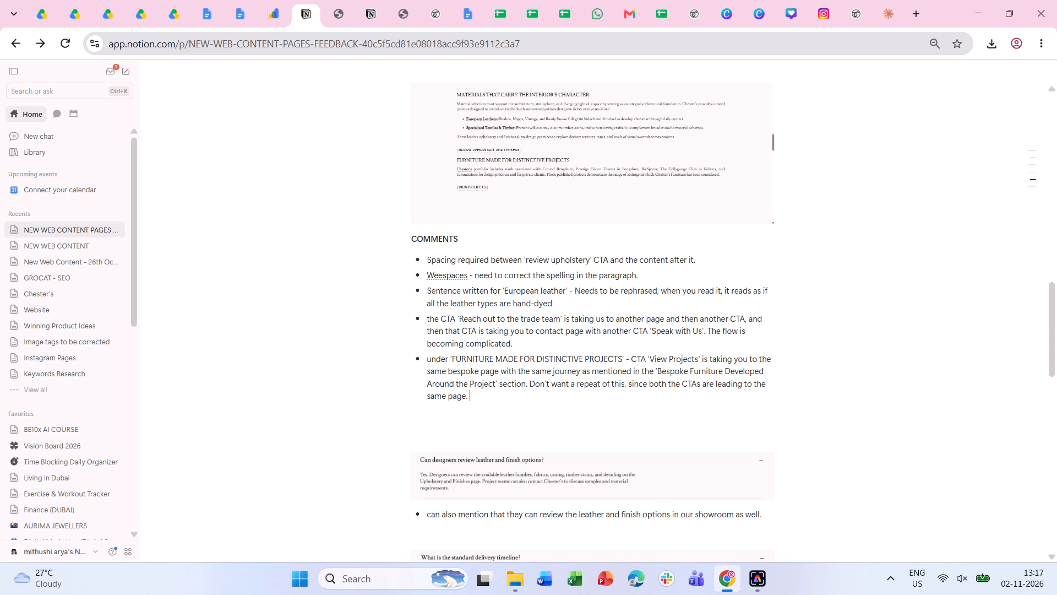
On the designers and architects web page, capture a screenshot spanning the 'Materials That Carry the Interior's Character' through 'Bespoke Furniture Developed Around the Project' sections.
left_click(335, 9)
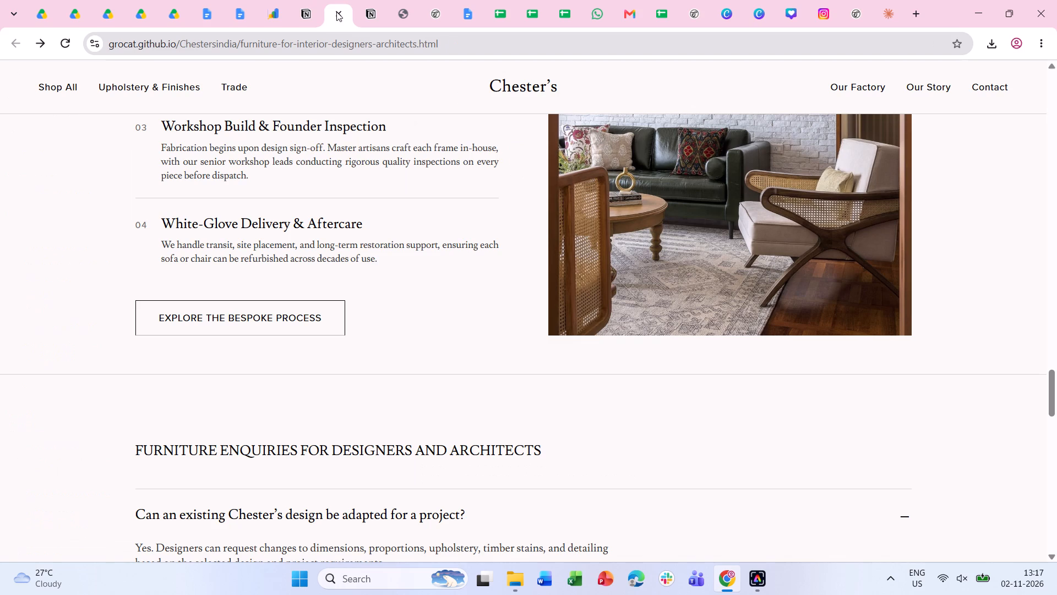
scroll(838, 389, "up", 4)
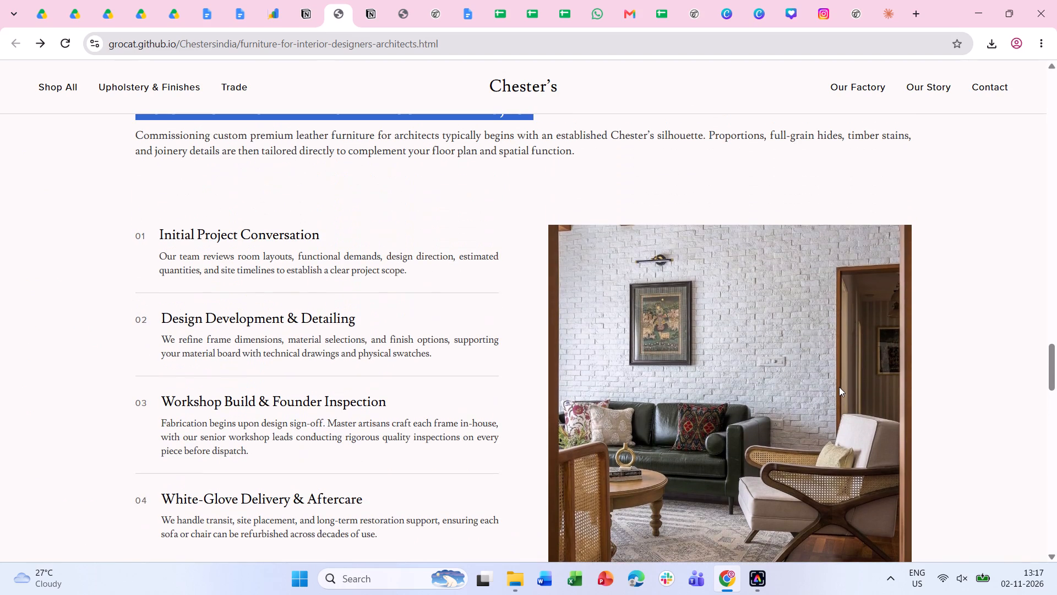
key("ctrl+minus")
key("ctrl+minus")
key("ctrl+minus")
key("ctrl+minus")
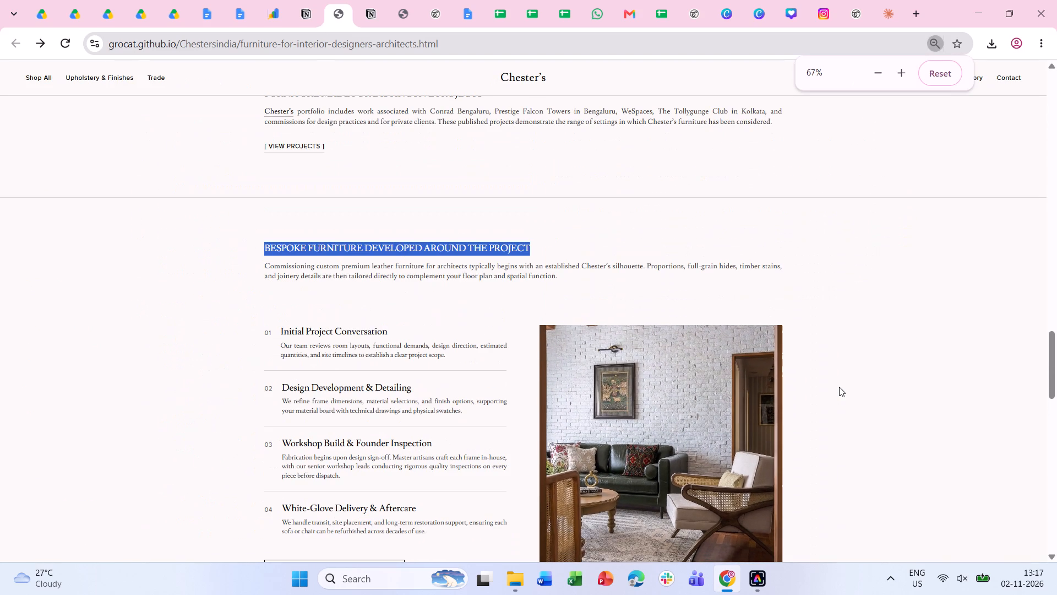
key("ctrl+minus")
left_click(974, 321)
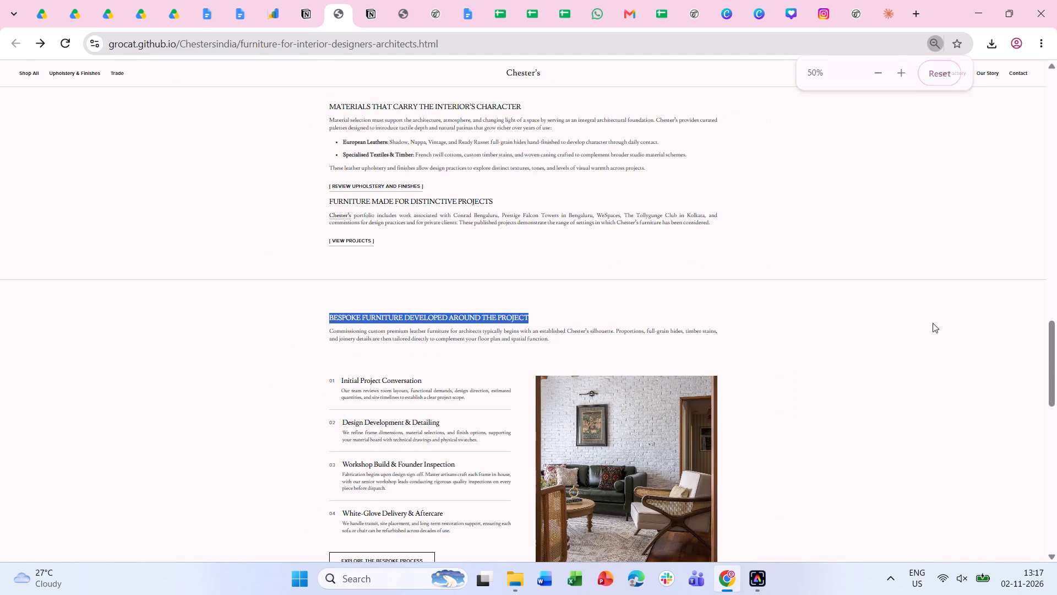
left_click(1055, 375)
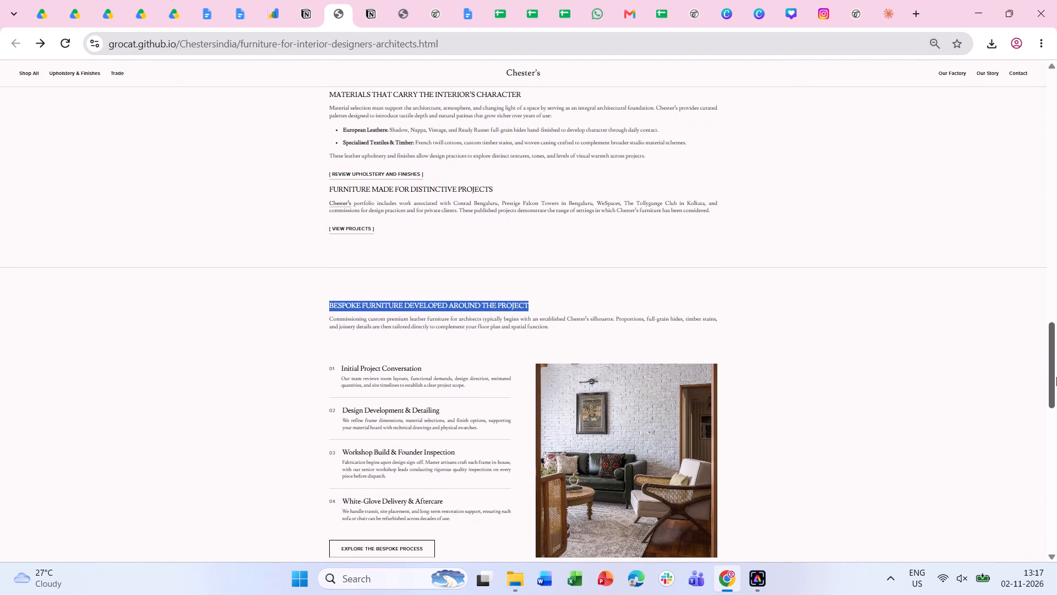
key("ctrl+minus")
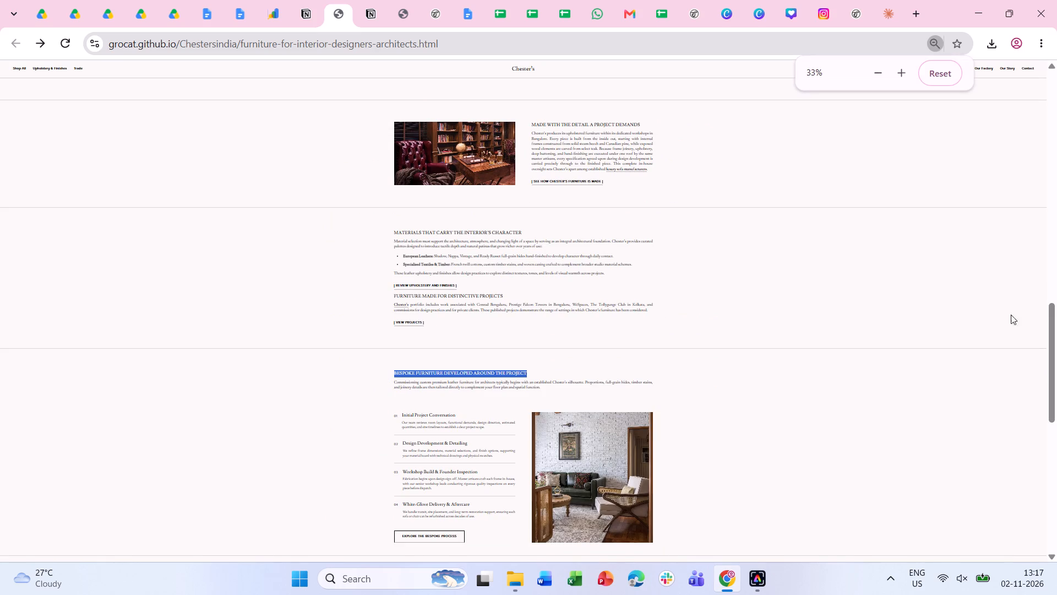
left_click(990, 271)
scroll(694, 320, "down", 1)
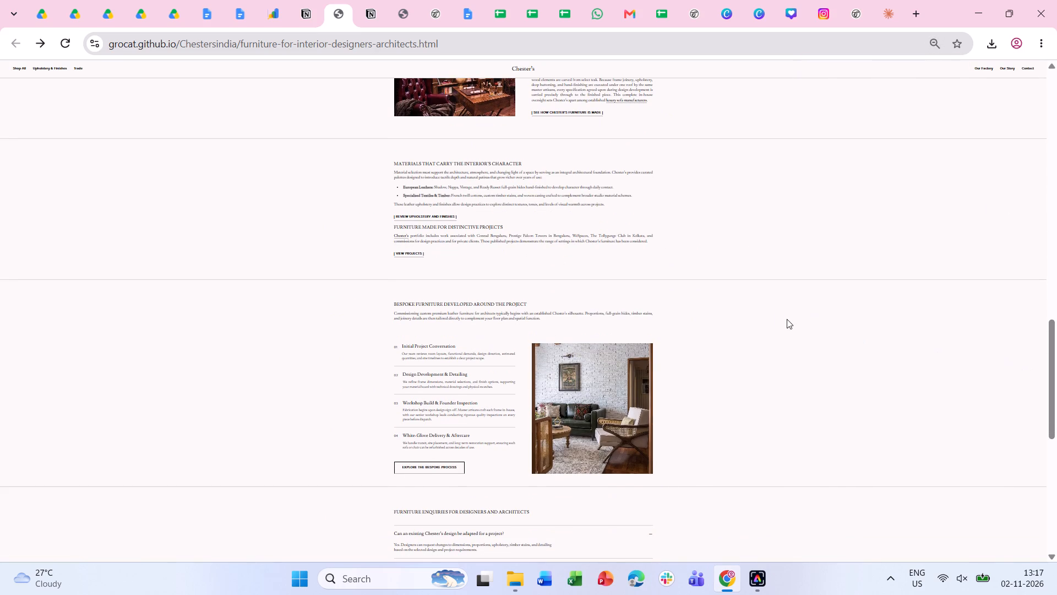
key("Print")
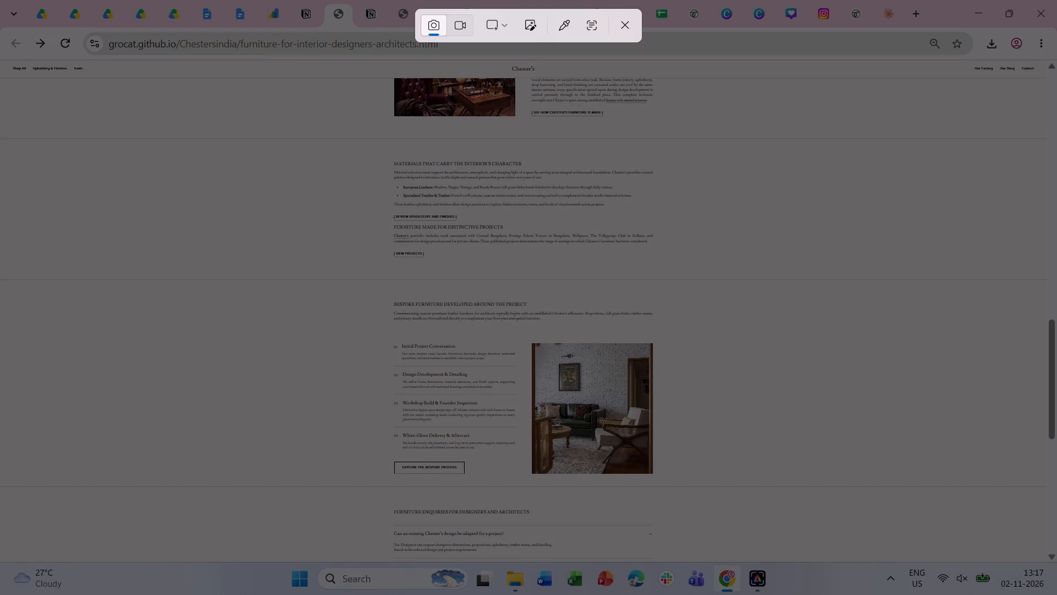
left_click_drag(382, 139, 661, 484)
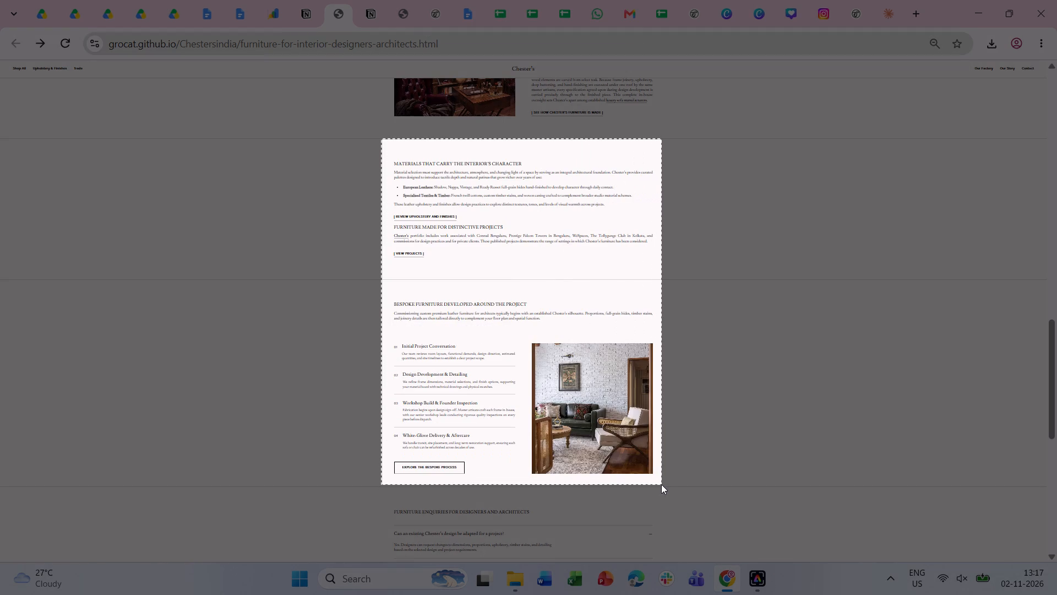
left_click_drag(661, 484, 665, 487)
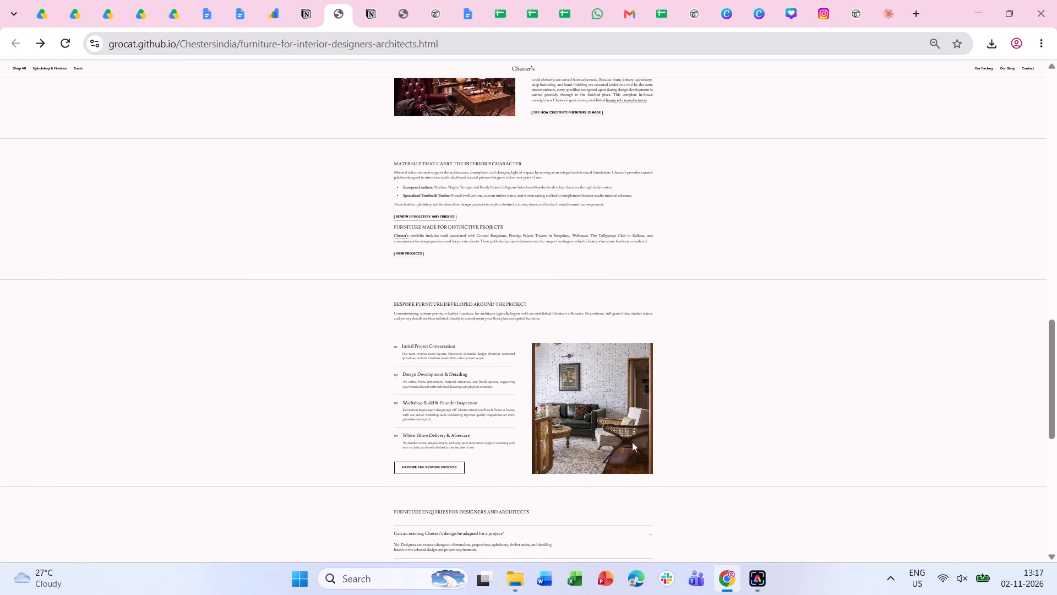
Paste the captured screenshot below the 'View Projects' bullet in the Notion feedback and add an empty line after it.
left_click(303, 12)
left_click(541, 418)
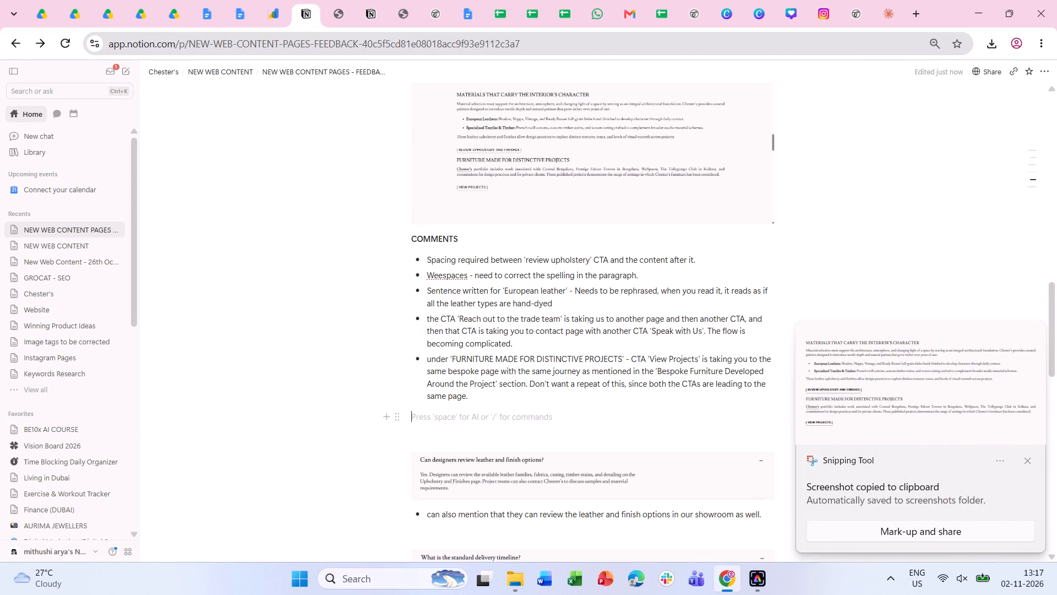
key("Return")
key("ctrl+v")
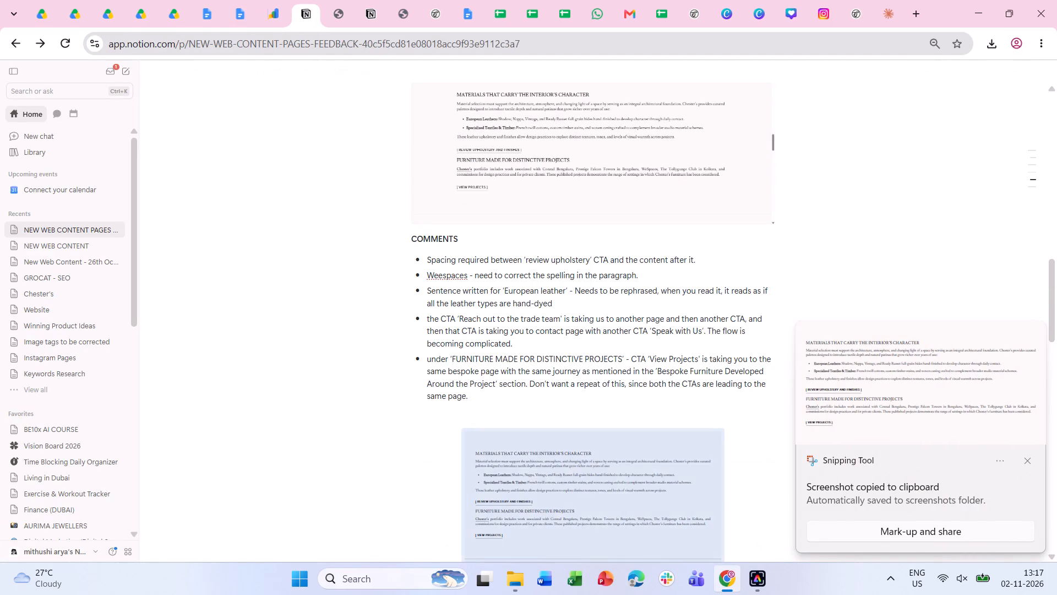
scroll(582, 403, "down", 4)
left_click(437, 486)
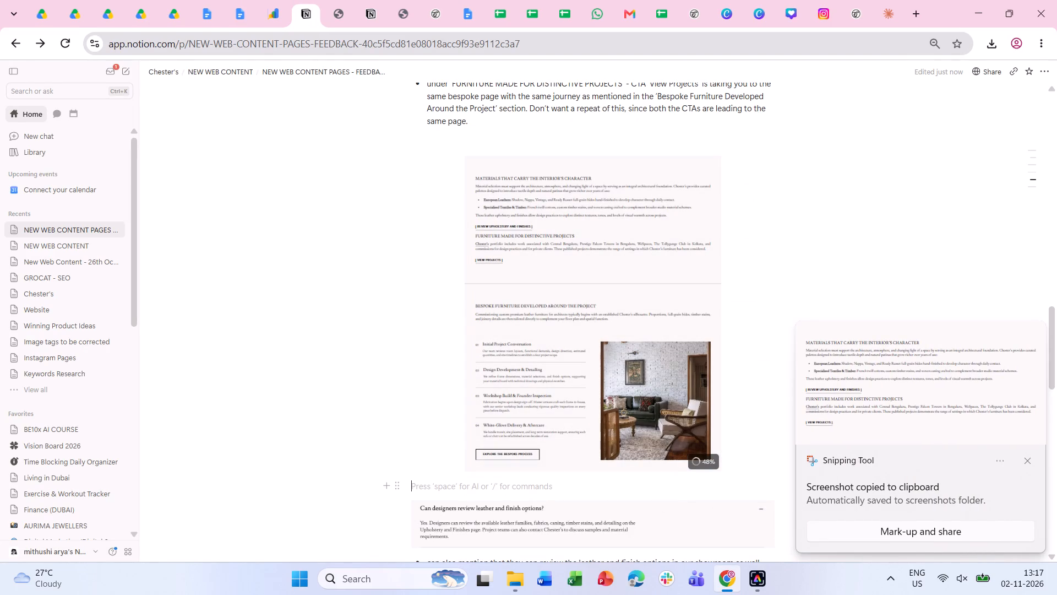
key("Return")
scroll(415, 365, "down", 5)
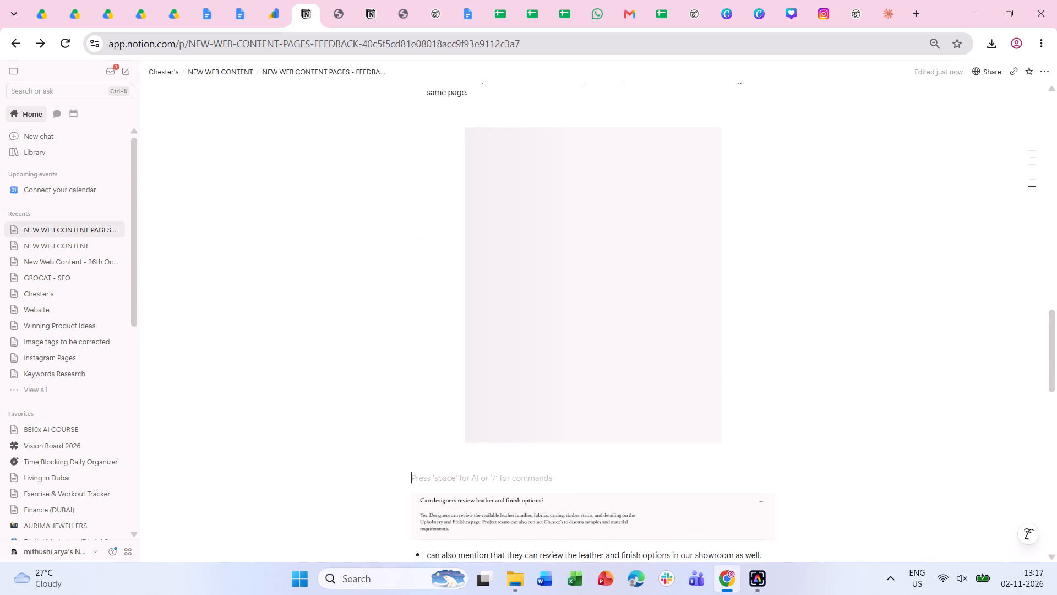
scroll(881, 342, "up", 1)
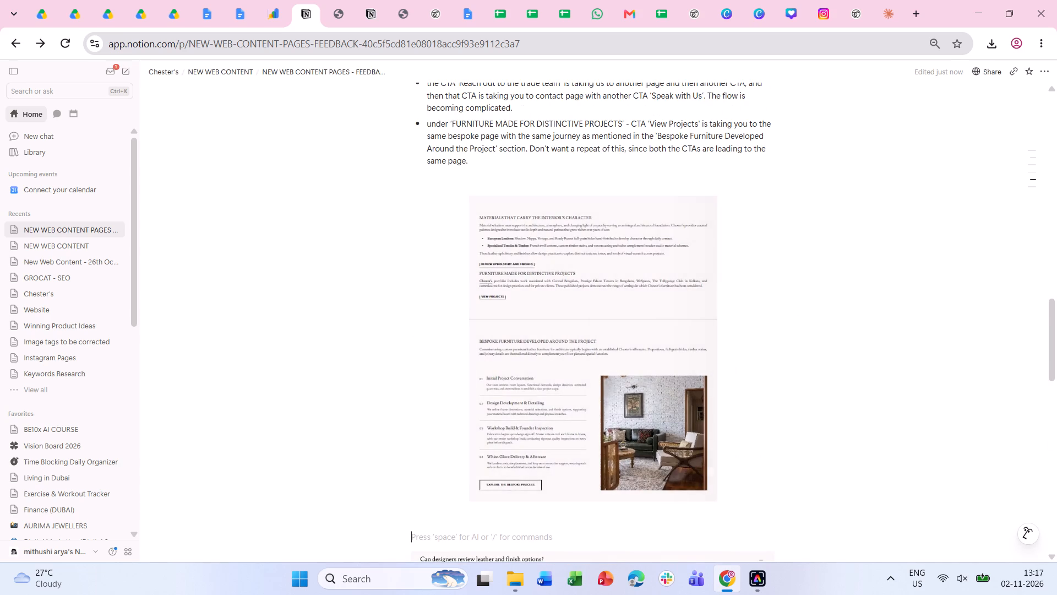
In the standard delivery timeline comment, change "custom/bespoke order" to "custom/bespoke orders".
scroll(876, 335, "down", 8)
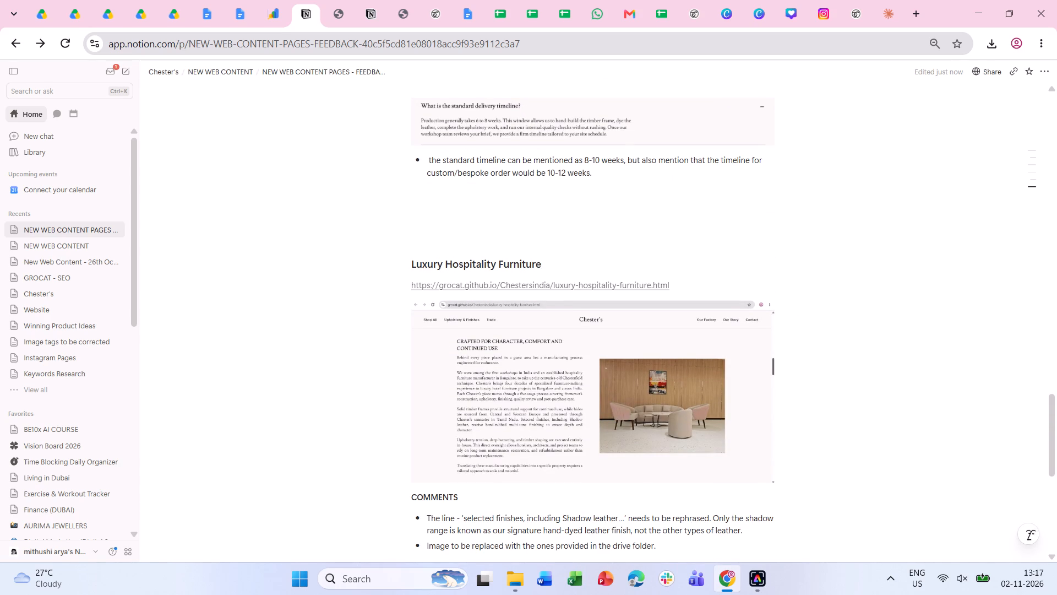
left_click(509, 170)
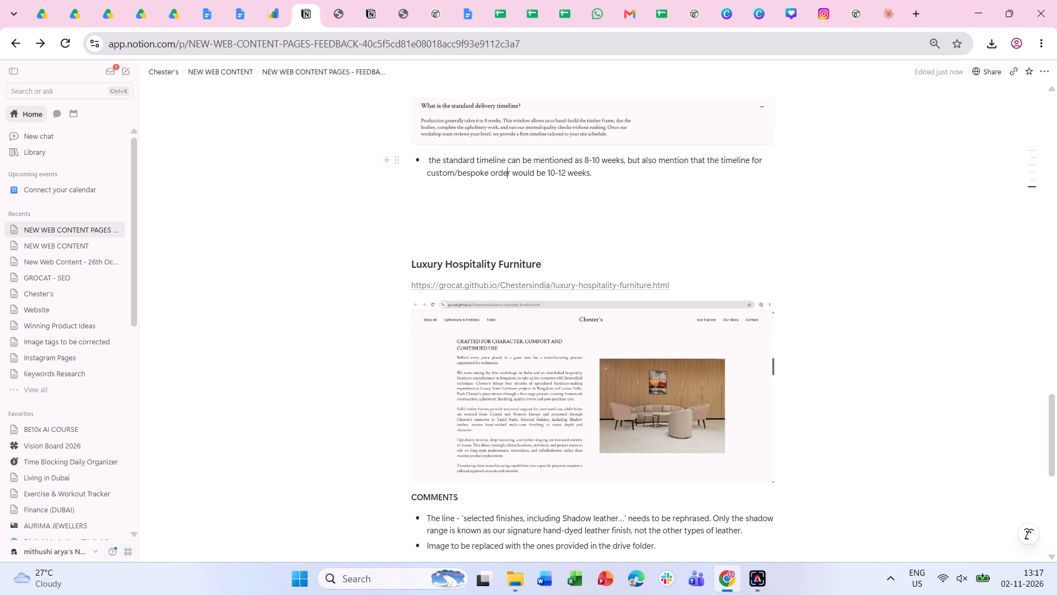
left_click(511, 171)
key("s")
Review the Luxury Hospitality Furniture feedback to the end of the page, and reread the designers and architects comments.
scroll(825, 311, "down", 7)
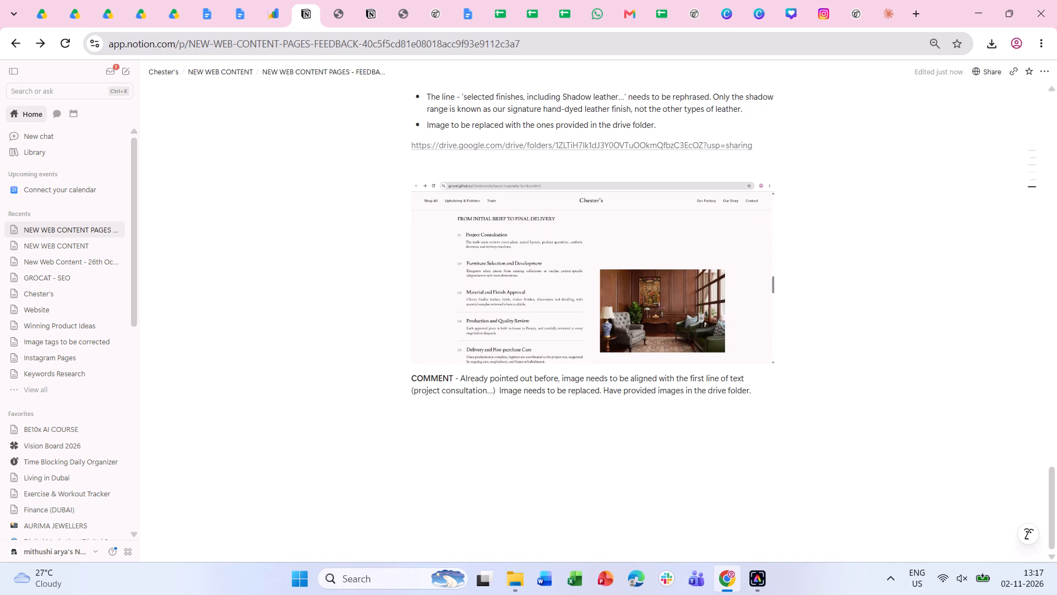
scroll(821, 291, "down", 3)
scroll(824, 283, "up", 5)
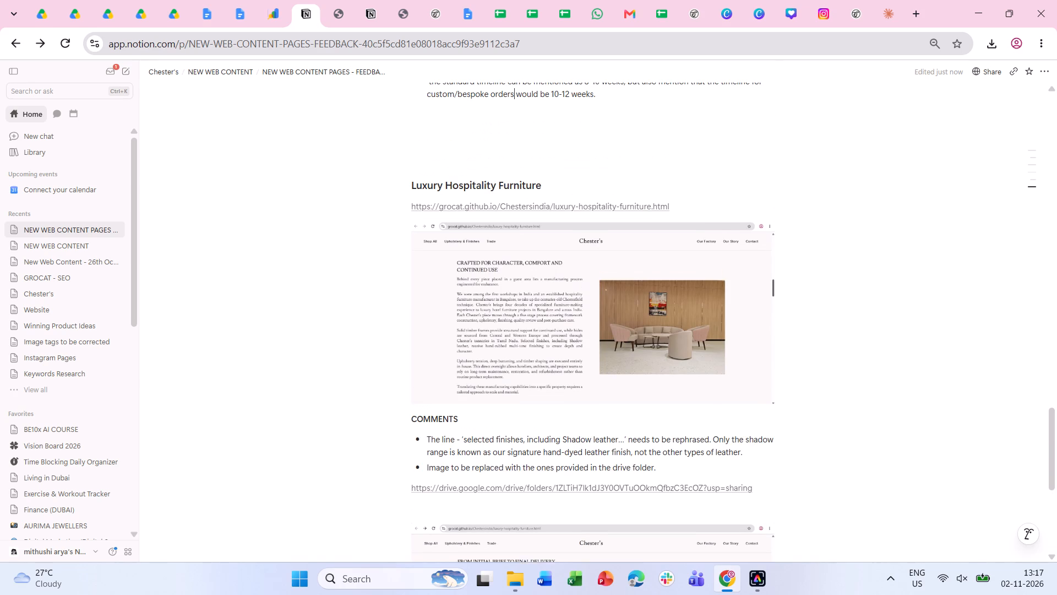
scroll(824, 281, "up", 6)
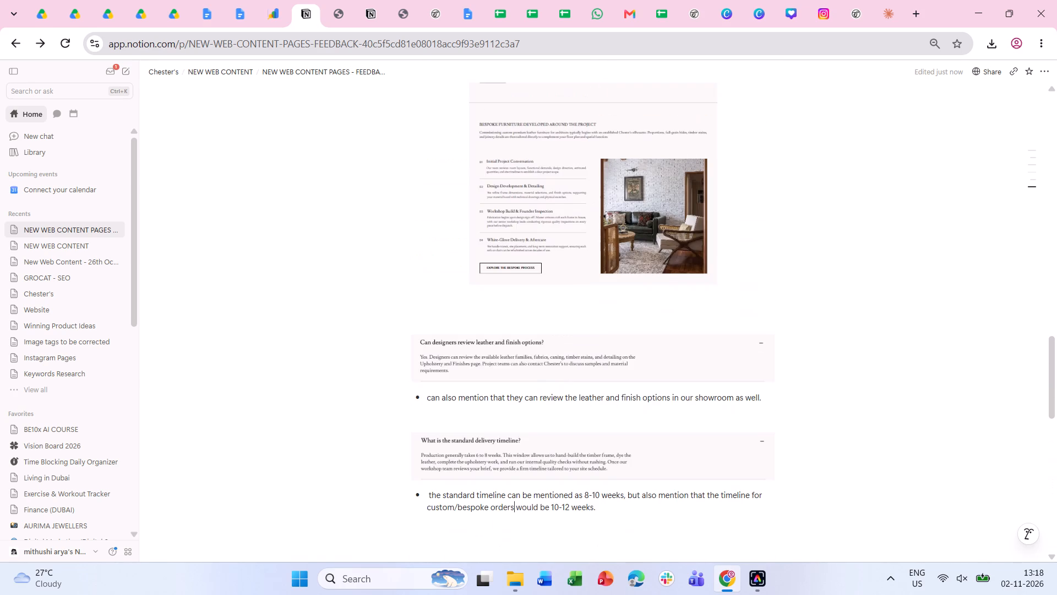
scroll(824, 280, "up", 6)
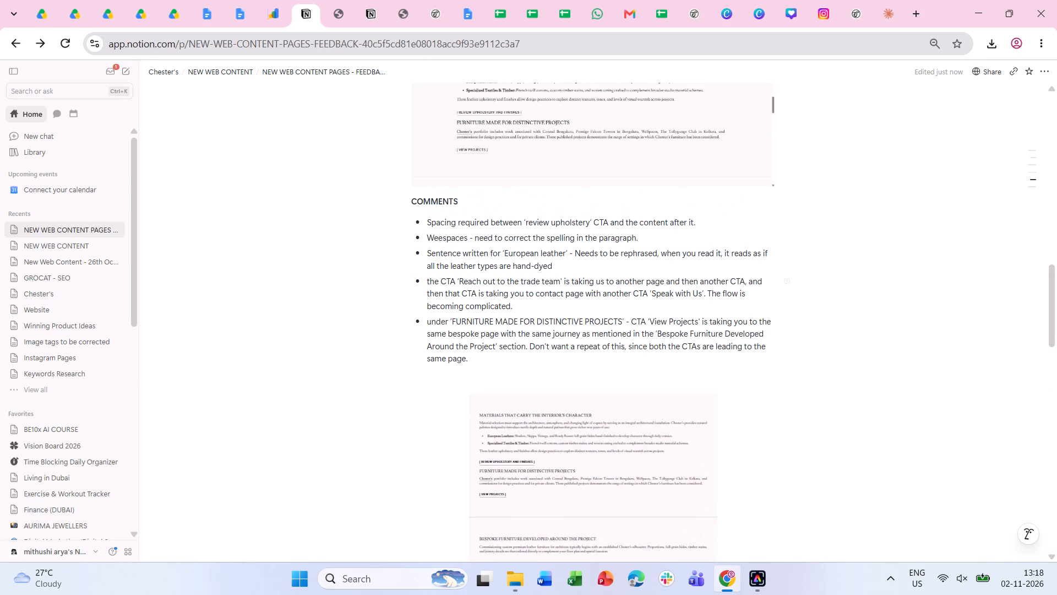
Switch to Adobe Express Photos and close its window showing the delivery timeline image.
left_click(756, 575)
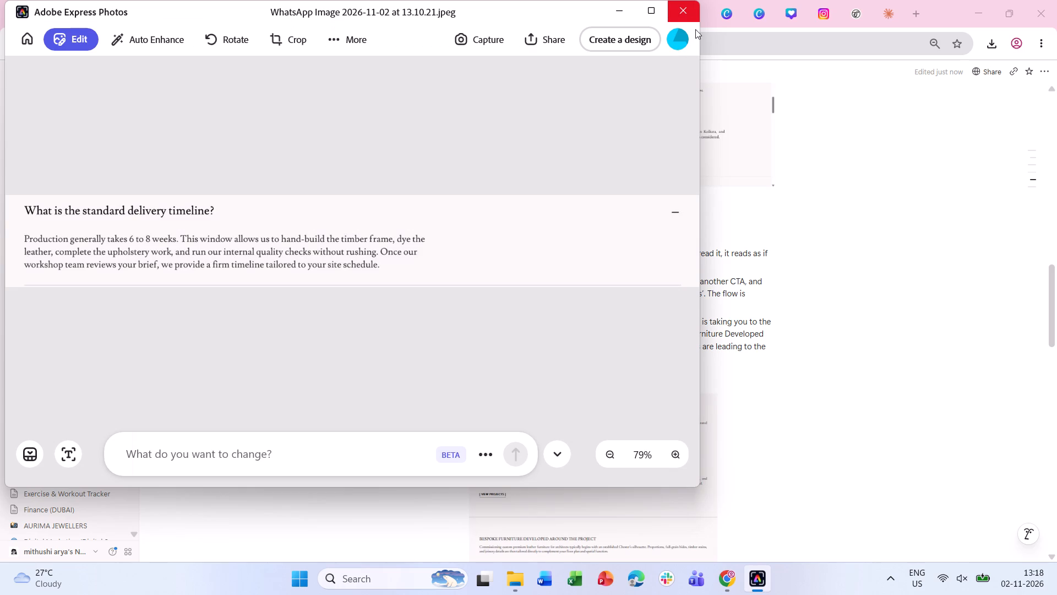
left_click(684, 14)
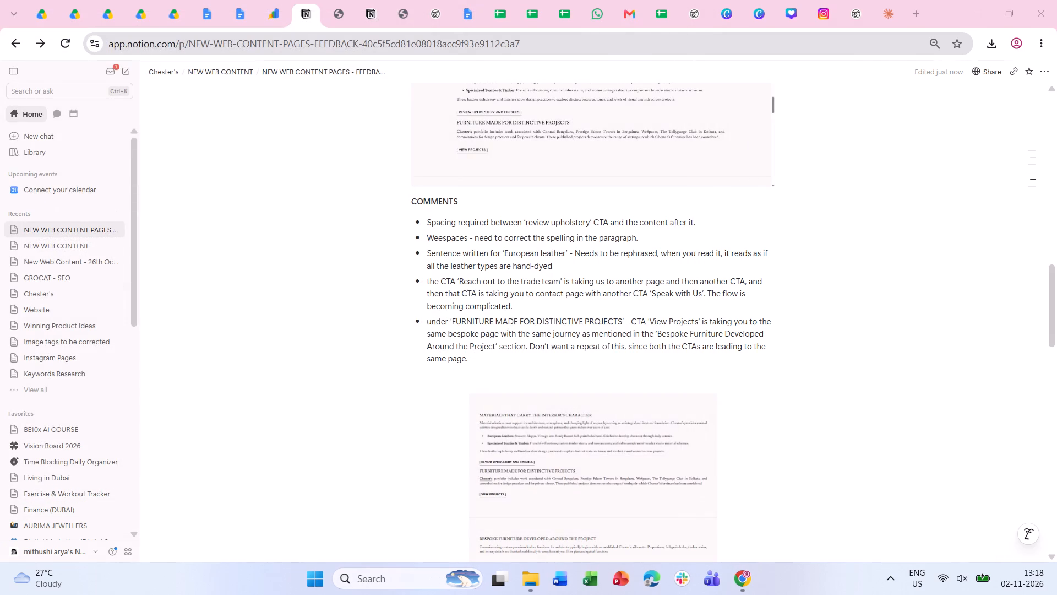
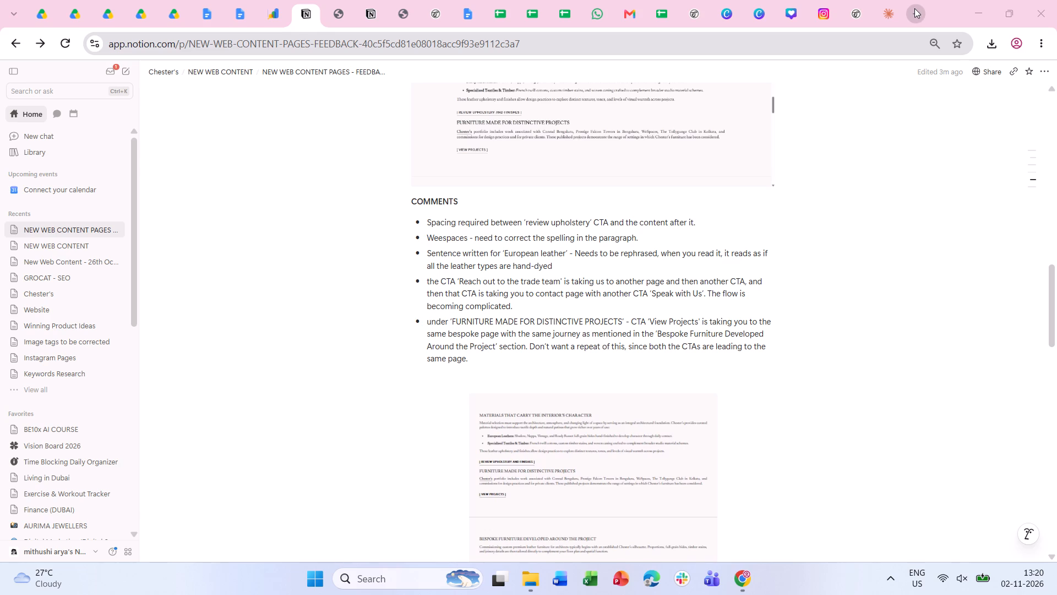
Reread the Notion feedback from the corporate order FAQs through the restaurant and designers and architects sections to the end of Luxury Hospitality Furniture.
scroll(876, 340, "up", 12)
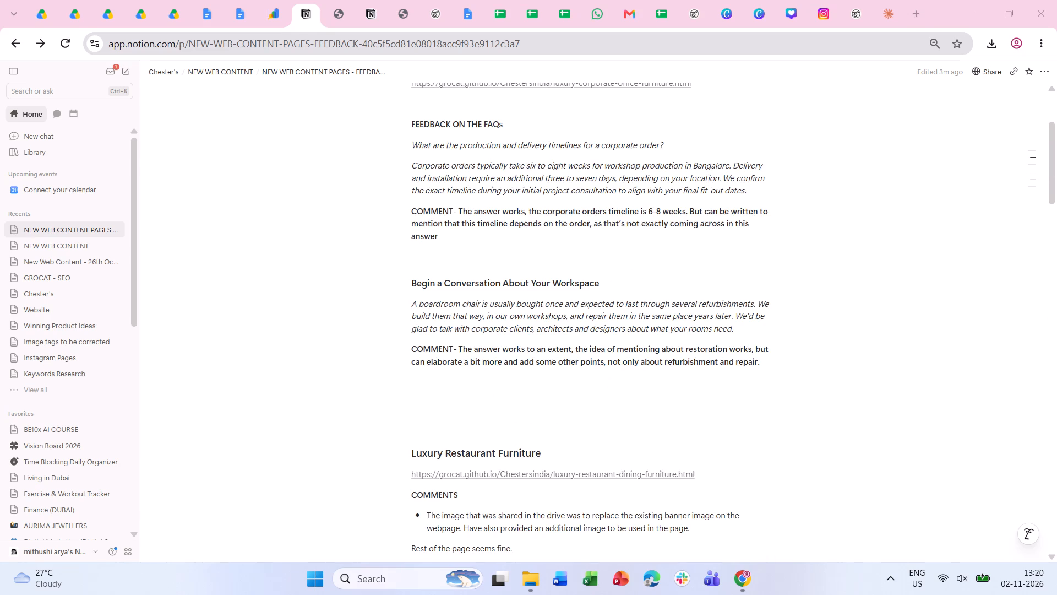
scroll(876, 339, "up", 3)
scroll(876, 338, "down", 3)
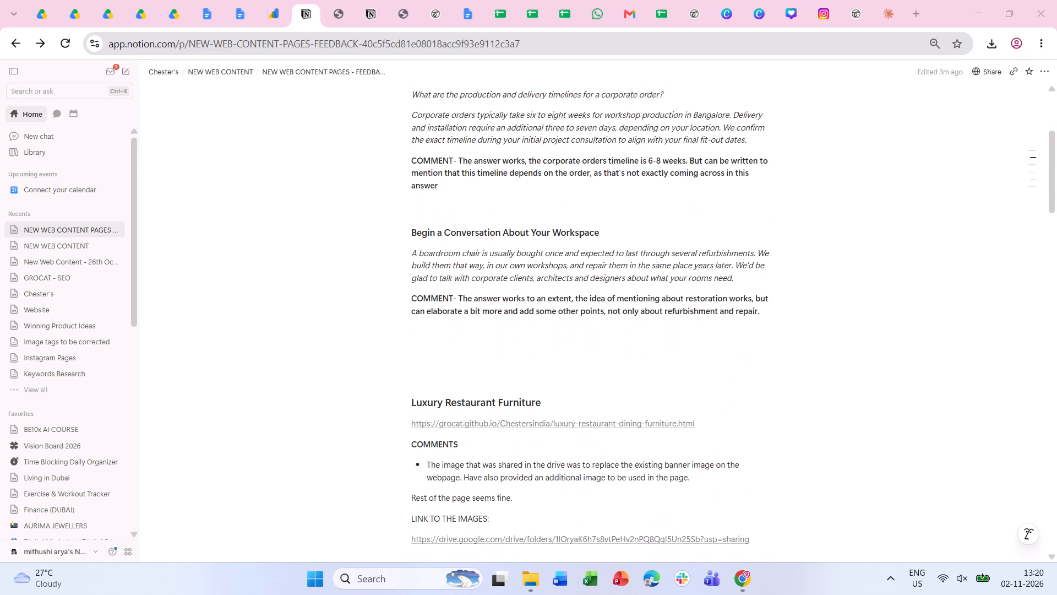
scroll(876, 337, "down", 4)
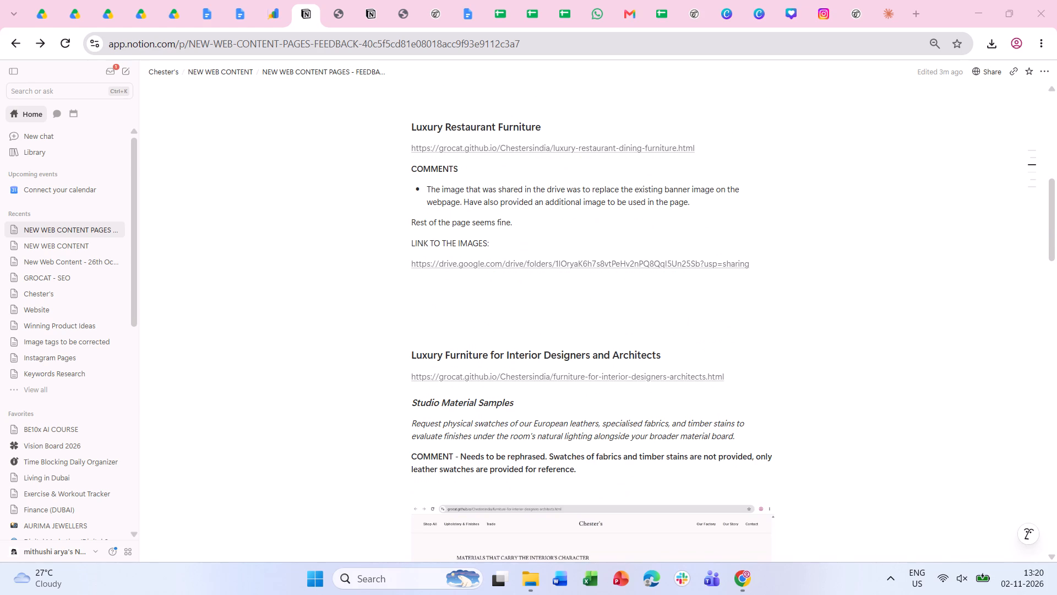
scroll(874, 335, "down", 2)
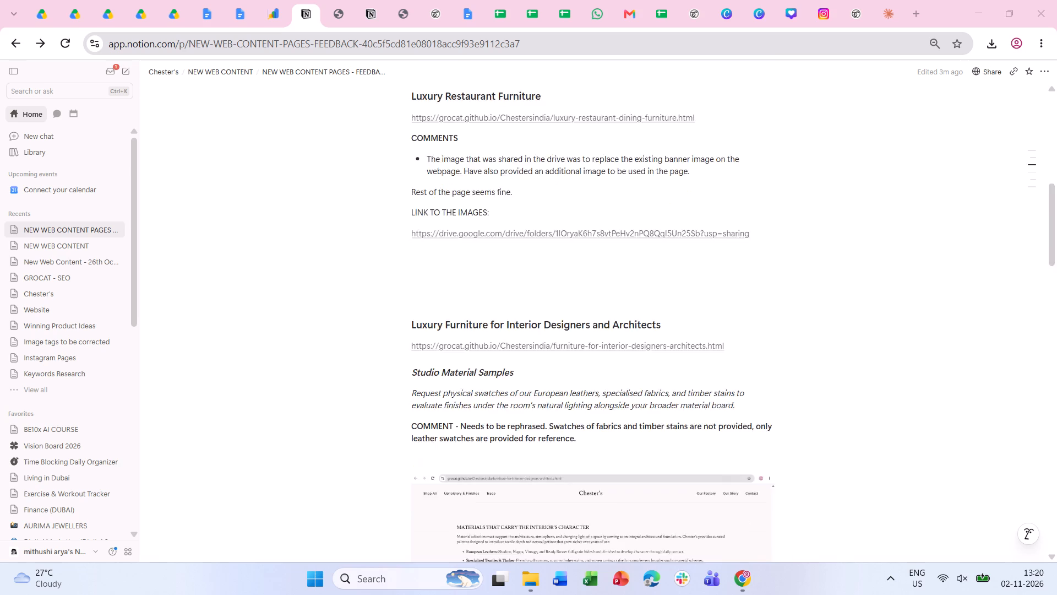
scroll(874, 336, "down", 2)
scroll(874, 336, "up", 1)
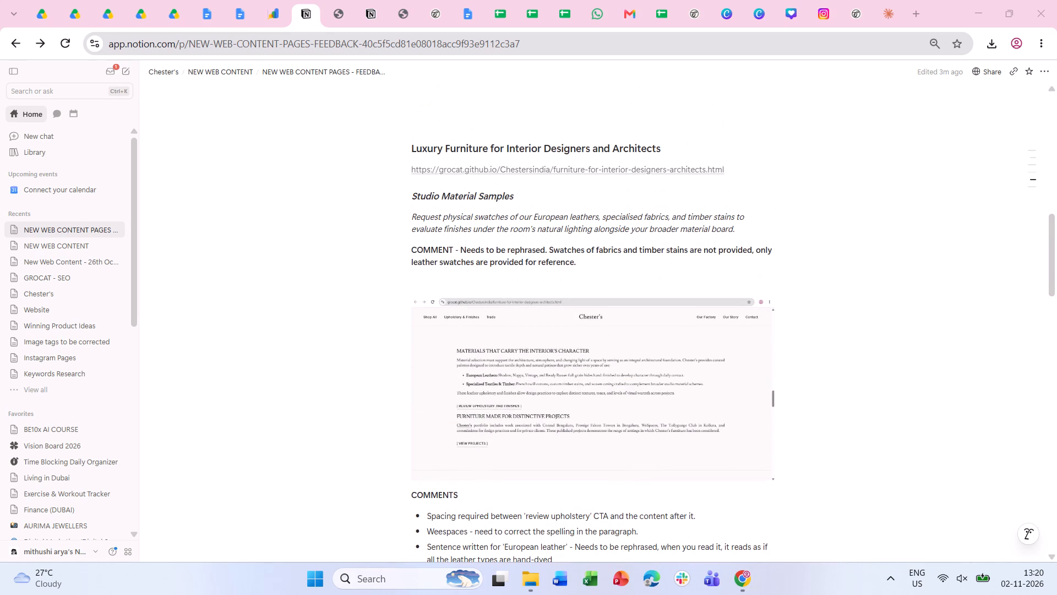
scroll(869, 333, "down", 3)
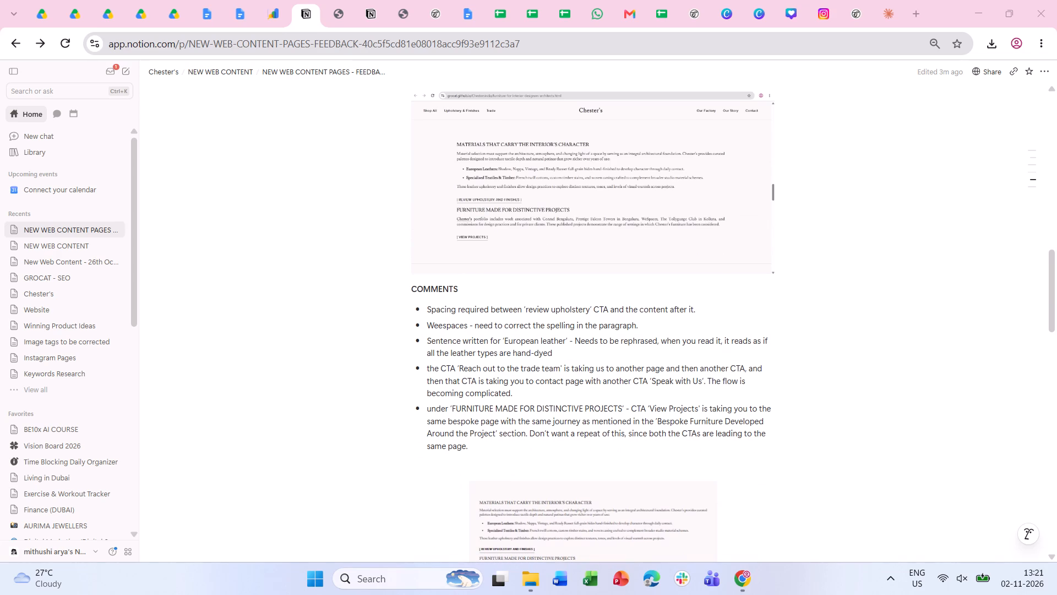
scroll(869, 333, "up", 2)
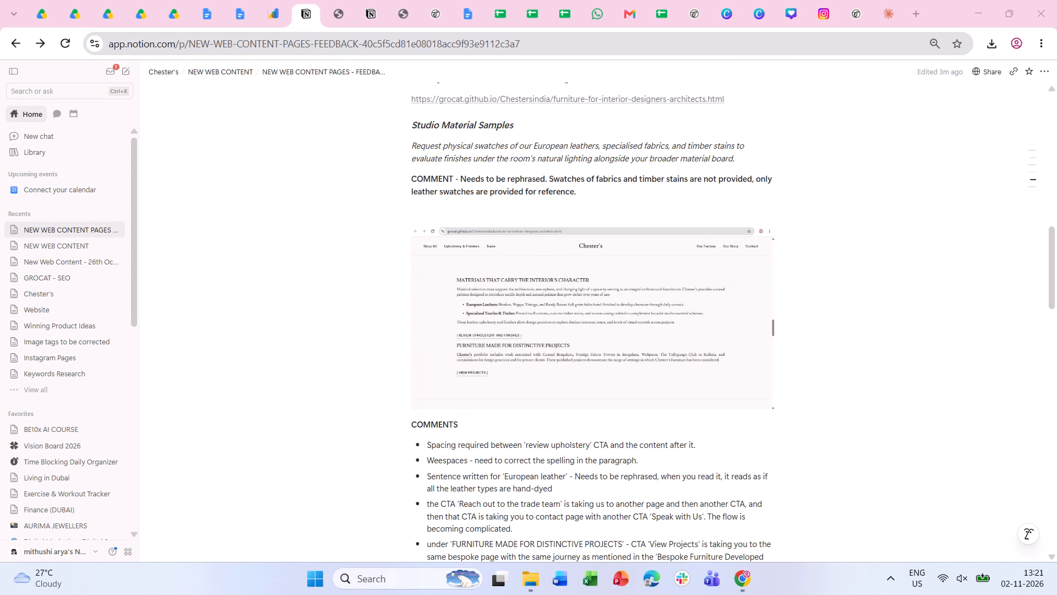
scroll(869, 333, "down", 2)
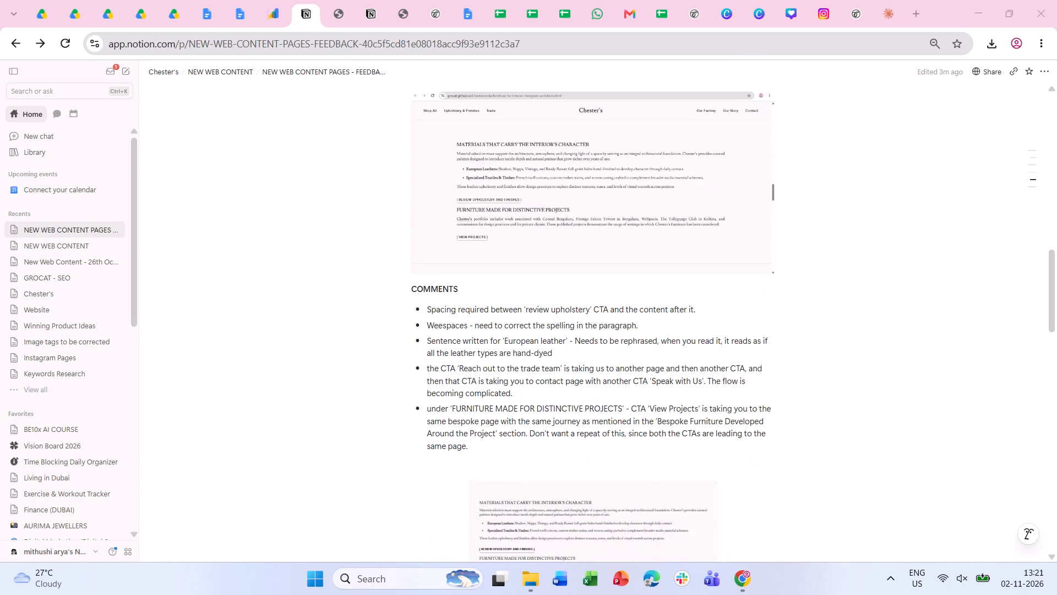
scroll(869, 333, "down", 5)
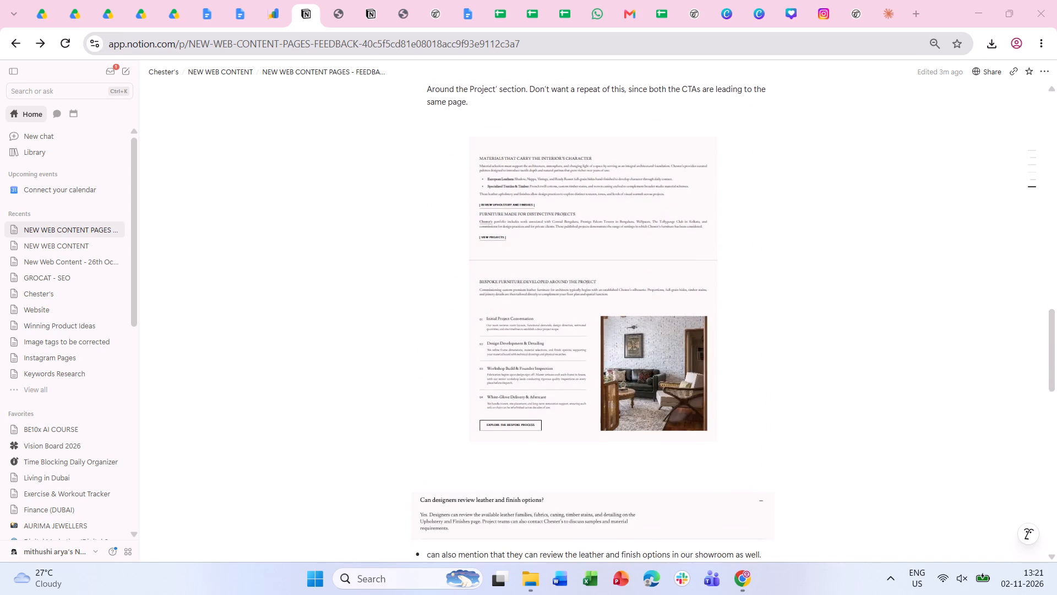
scroll(869, 333, "down", 4)
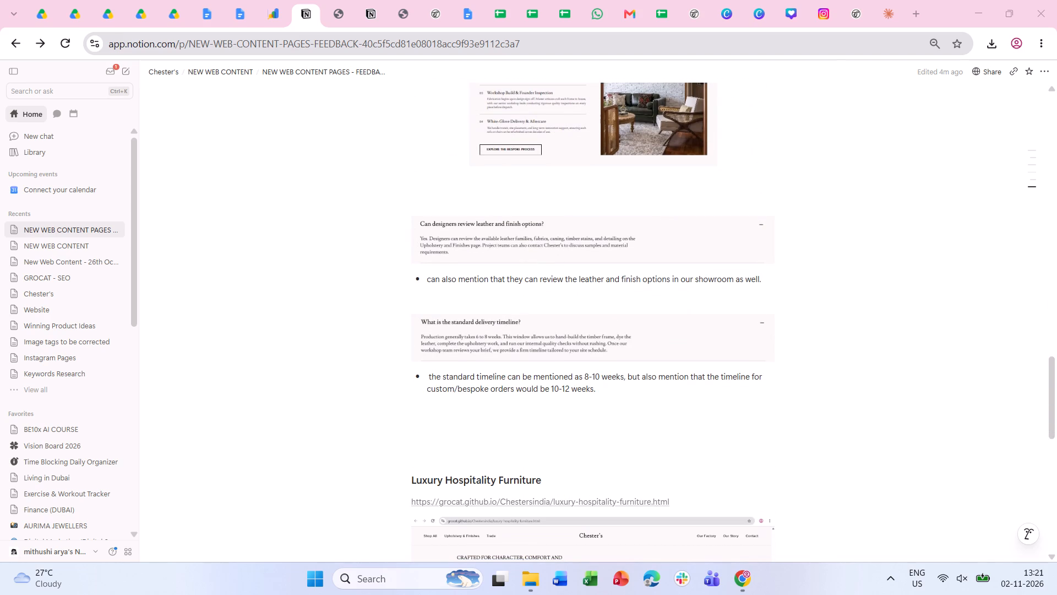
scroll(882, 282, "down", 4)
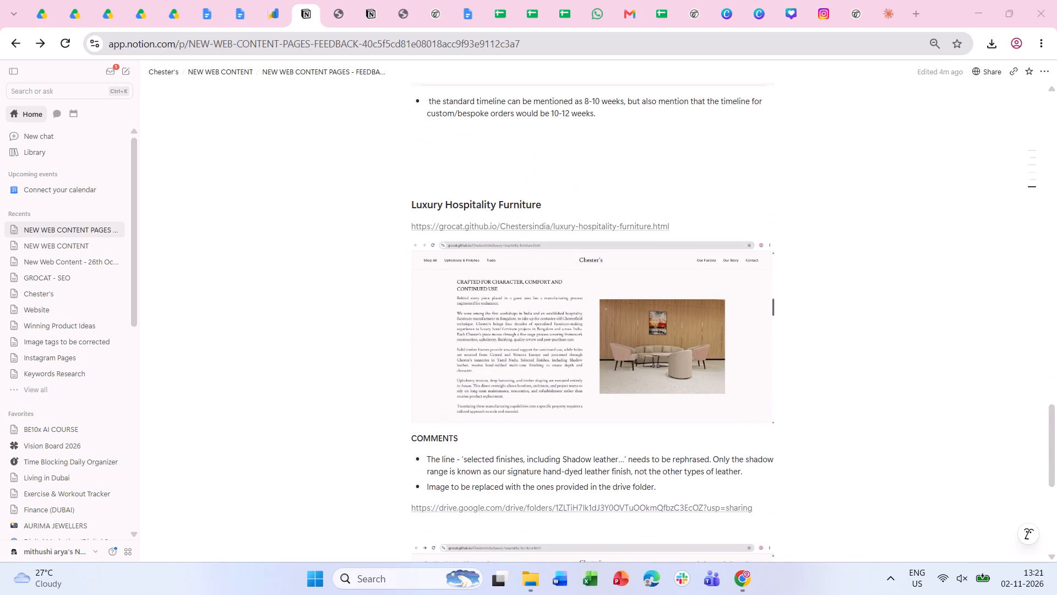
scroll(882, 282, "down", 5)
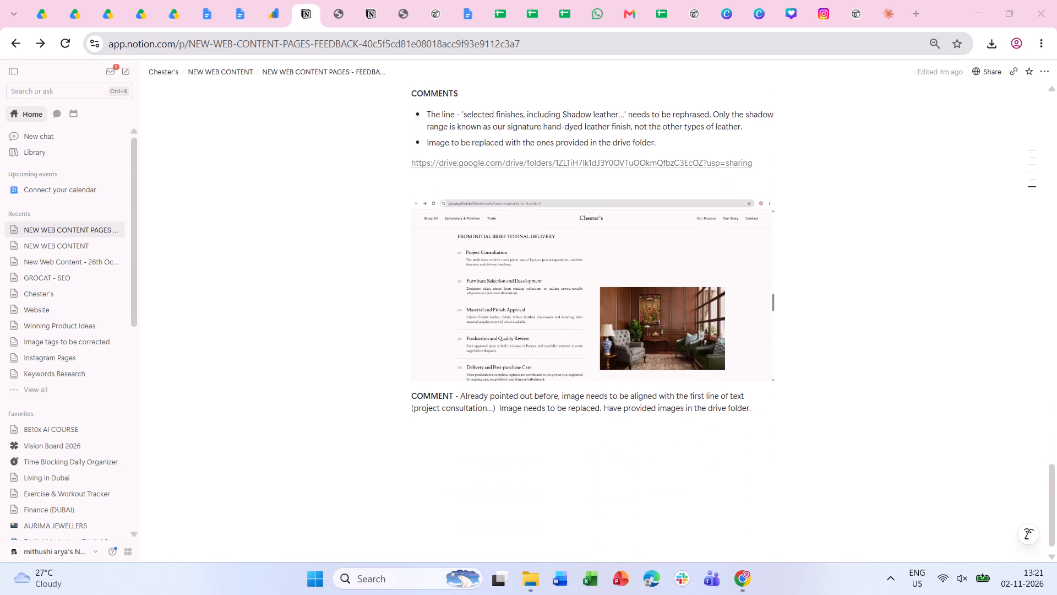
scroll(882, 282, "up", 1)
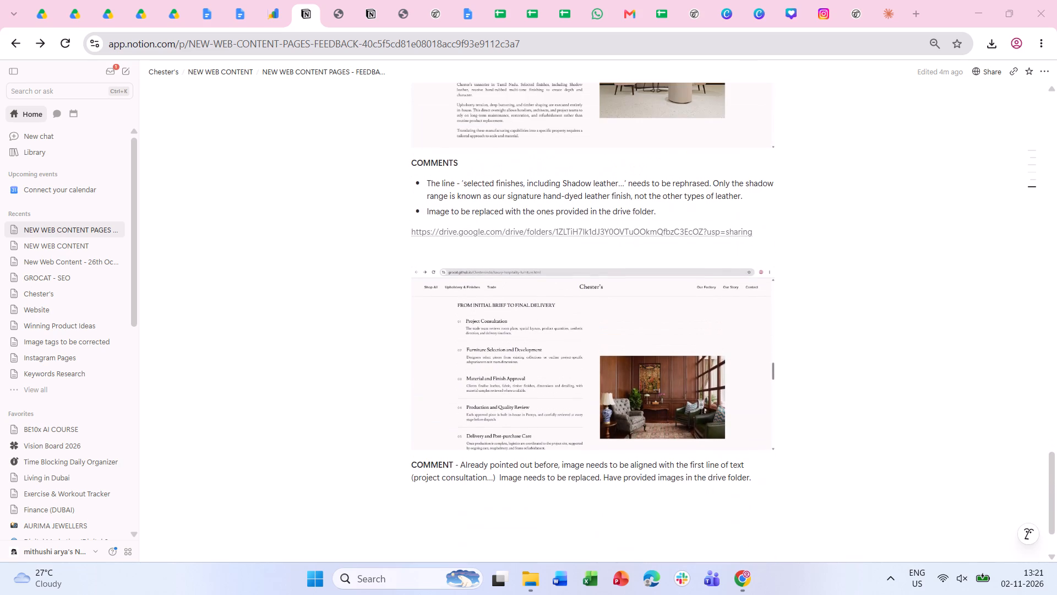
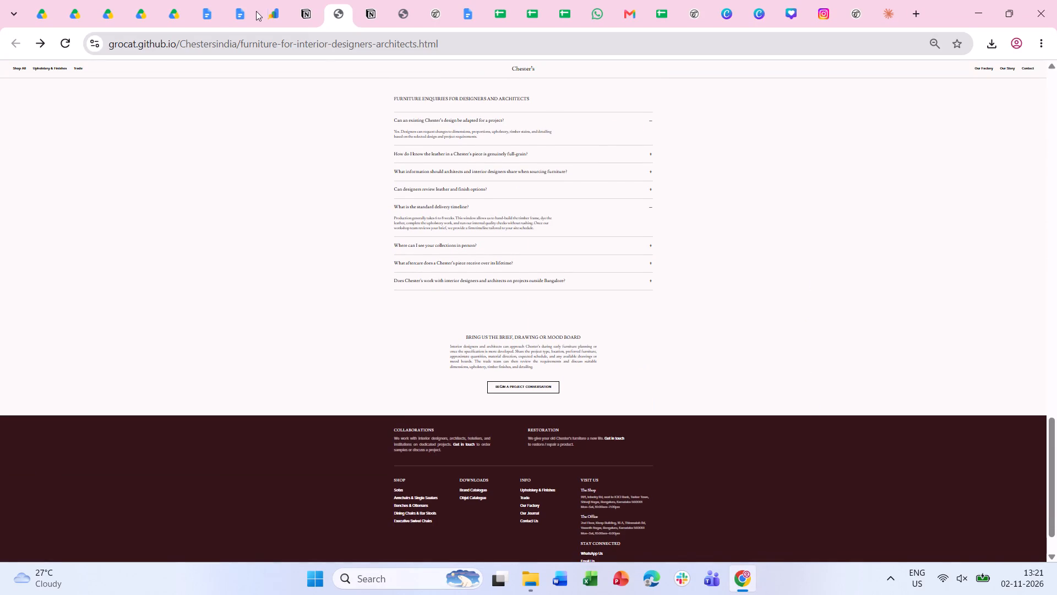
In the Notion feedback, add a bullet below the delivery timeline comment: "'Begin a project conversation' CTA - maybe this should be linked to Whatsapp".
left_click(298, 7)
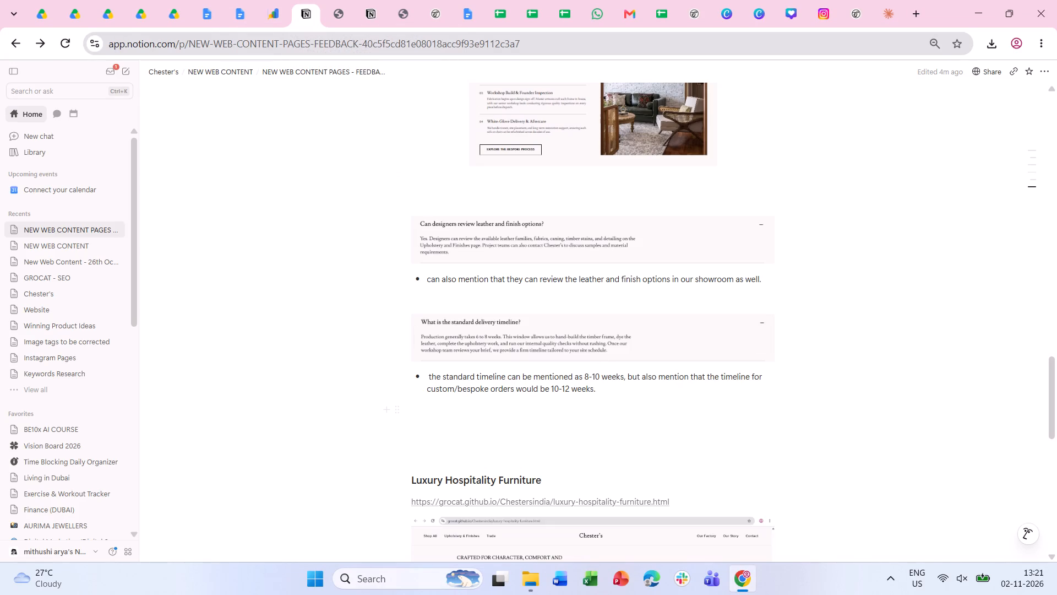
left_click(617, 411)
key("Return")
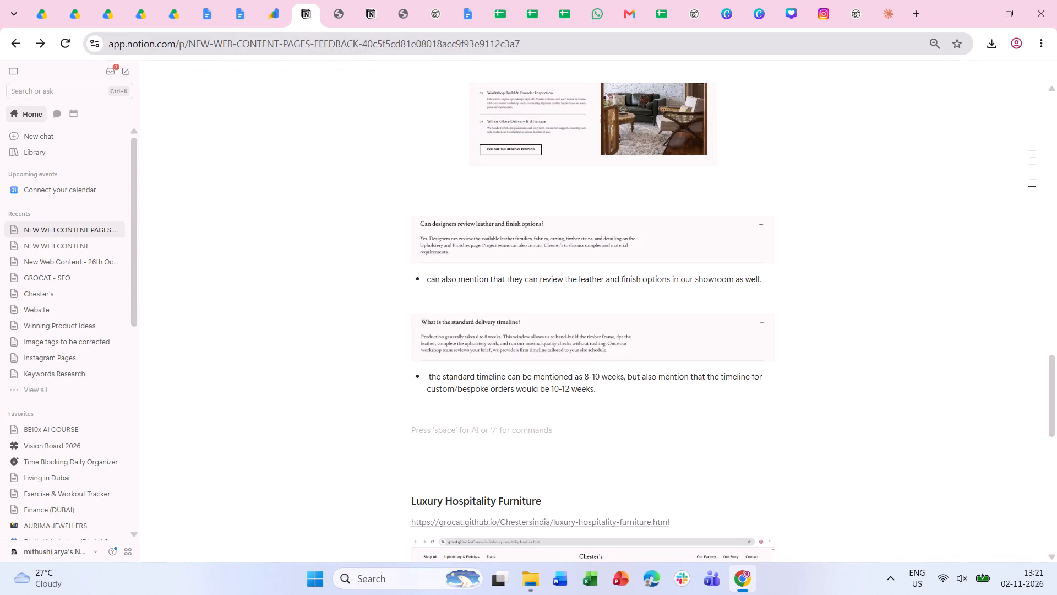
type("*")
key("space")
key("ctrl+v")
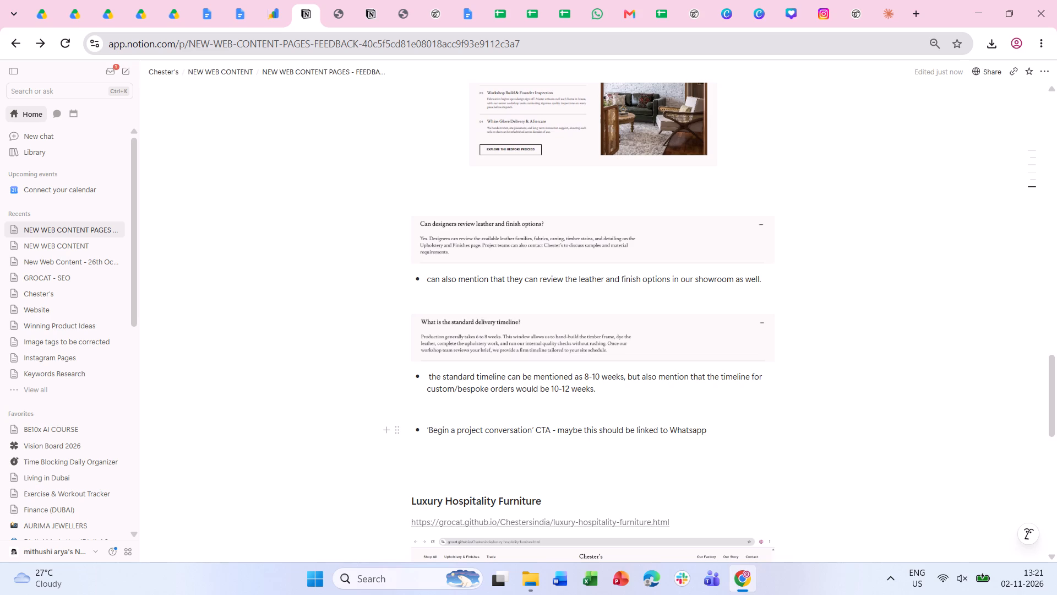
In the 'Begin a project conversation' comment, change "should be linked" to "could redirect".
left_click_drag(621, 430, 600, 431)
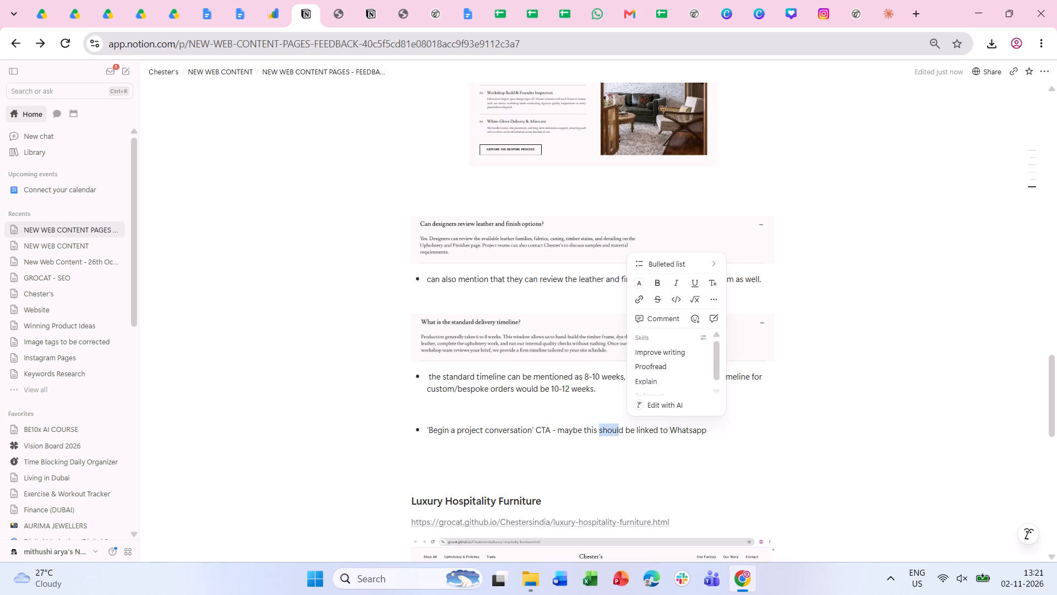
left_click(756, 436)
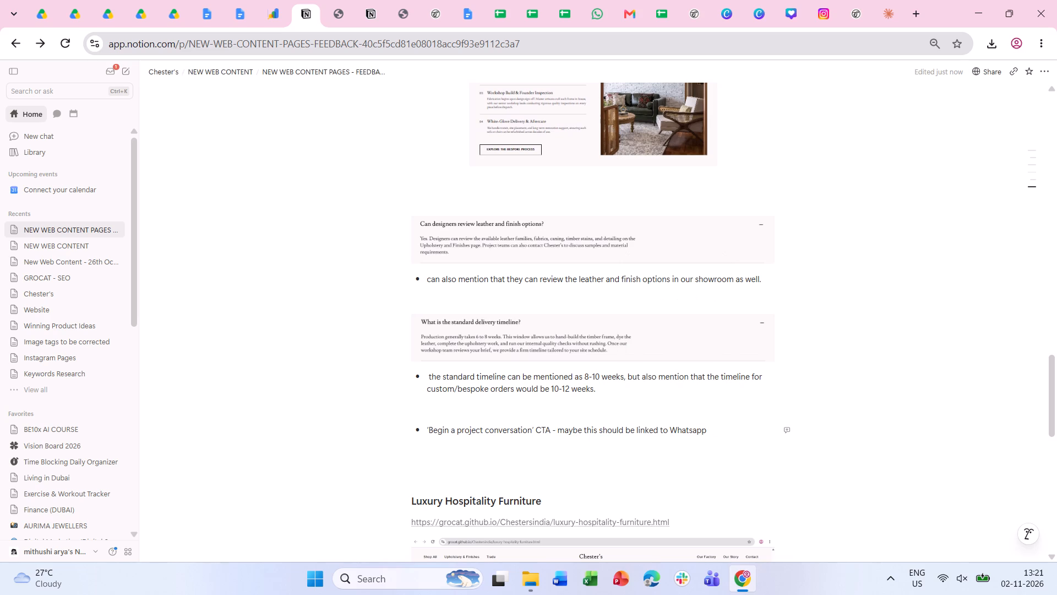
left_click_drag(622, 430, 606, 430)
left_click_drag(606, 430, 600, 430)
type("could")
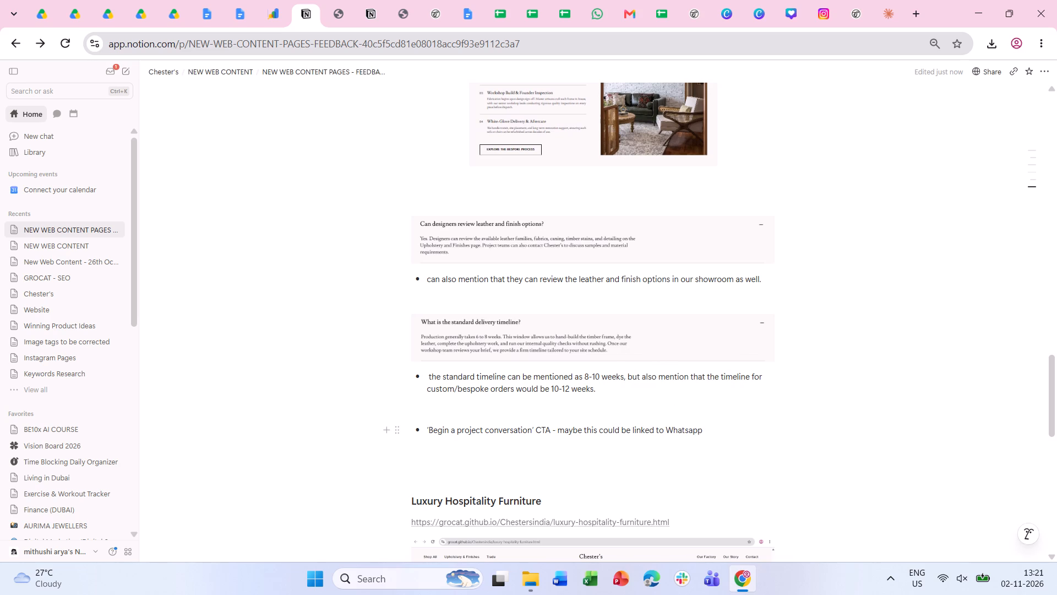
left_click_drag(653, 428, 623, 428)
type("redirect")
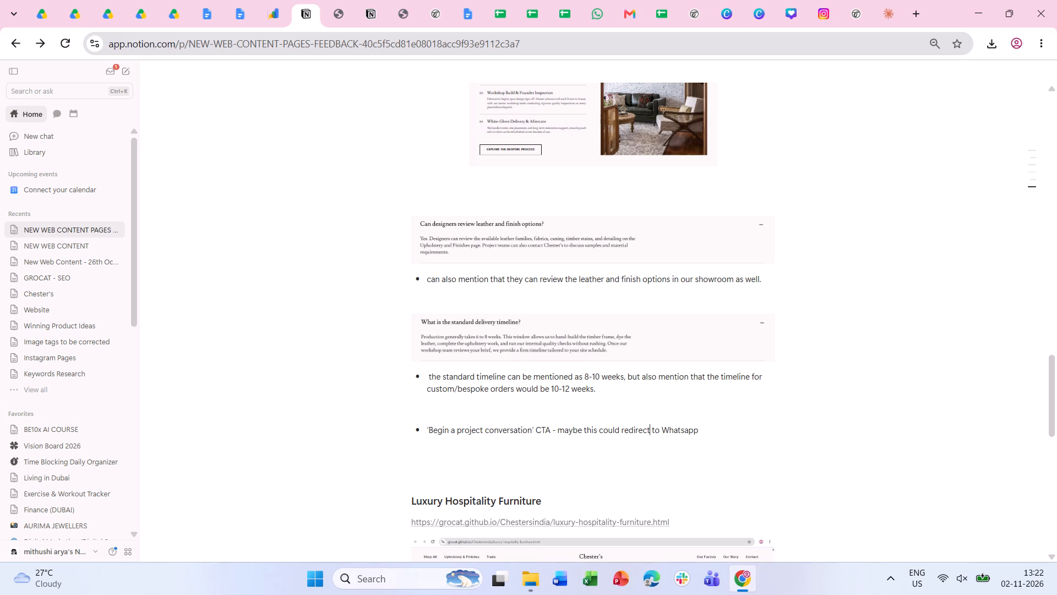
left_click(727, 433)
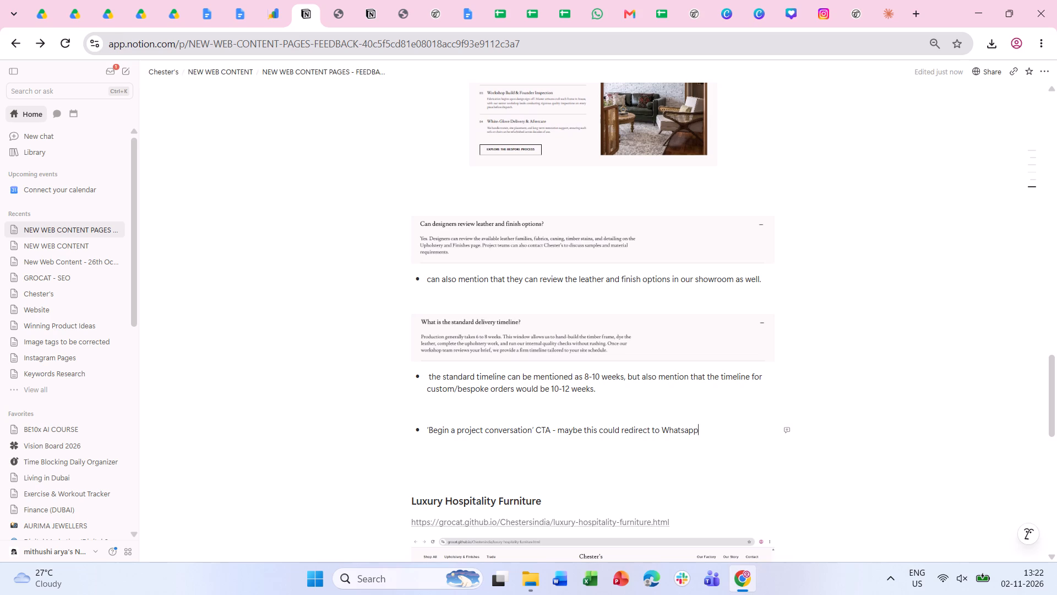
Check where the designers and architects page's 'Begin a project conversation' button leads, and close that browser page.
left_click(329, 0)
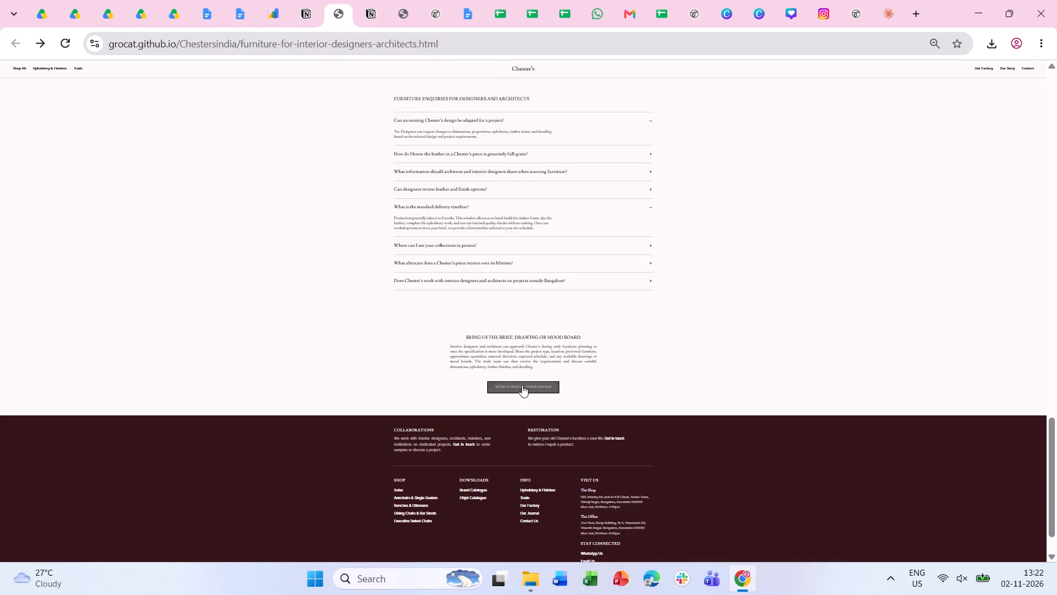
left_click(522, 385)
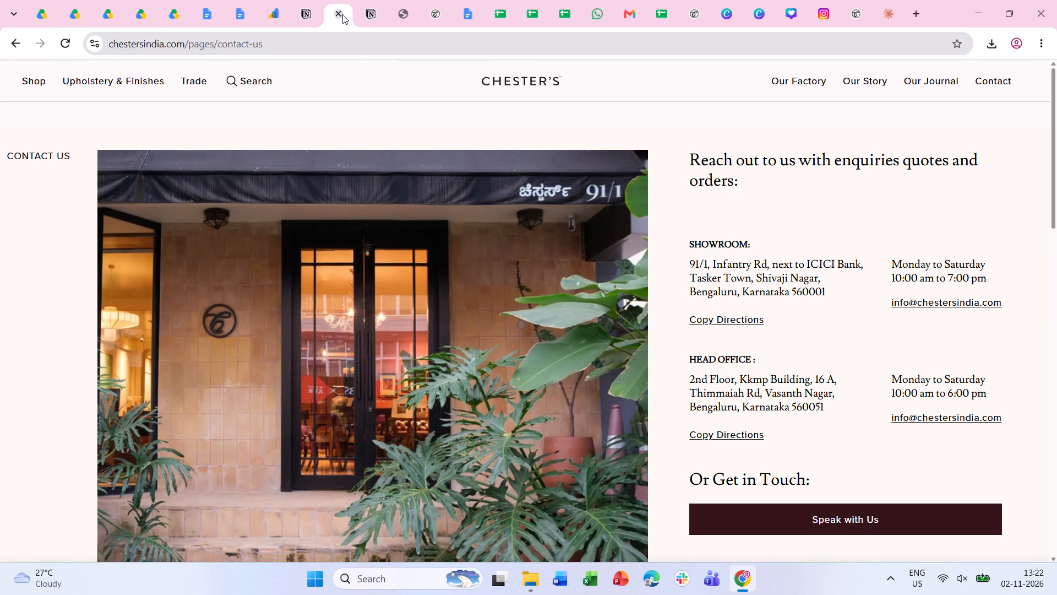
left_click(339, 13)
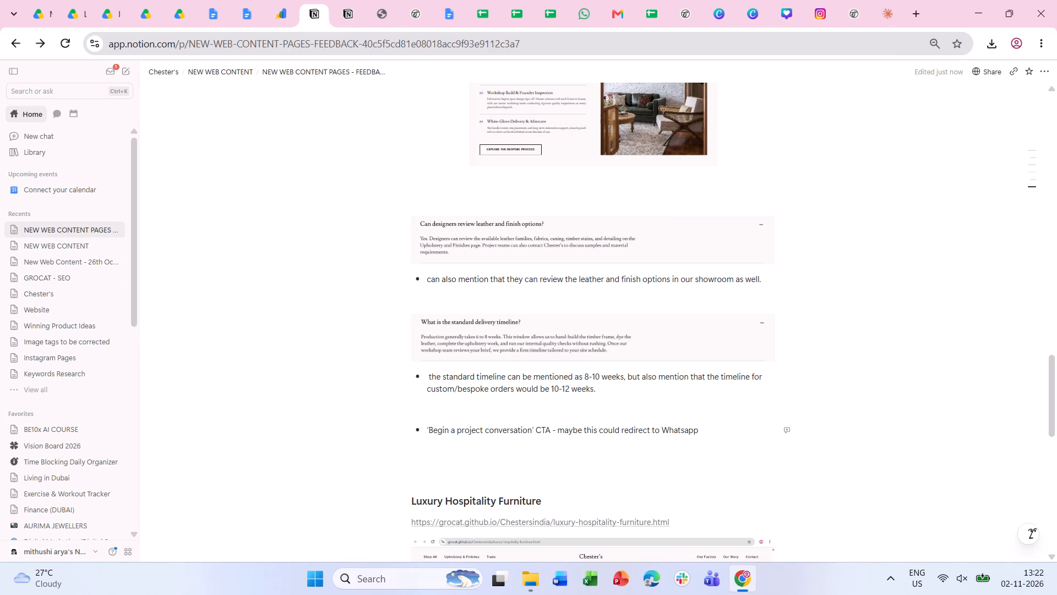
Append "instead of the contact page" to the 'Begin a project conversation' comment in the Notion feedback.
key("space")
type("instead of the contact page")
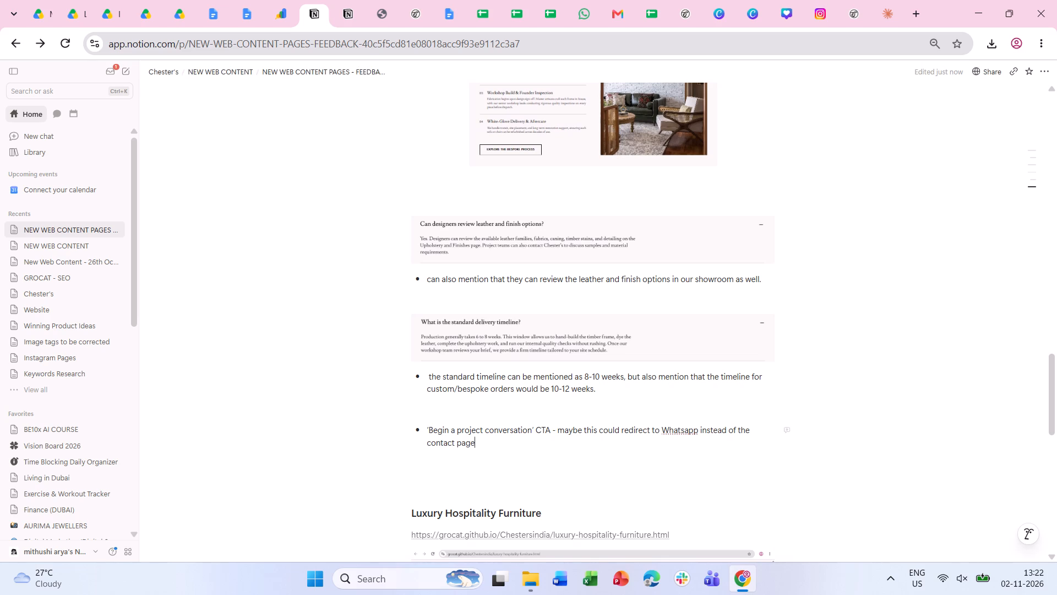
Reread the Notion feedback around the designers and architects section and back up to the Luxury Restaurant Furniture comments.
scroll(803, 376, "down", 3)
scroll(828, 320, "up", 17)
scroll(826, 310, "up", 5)
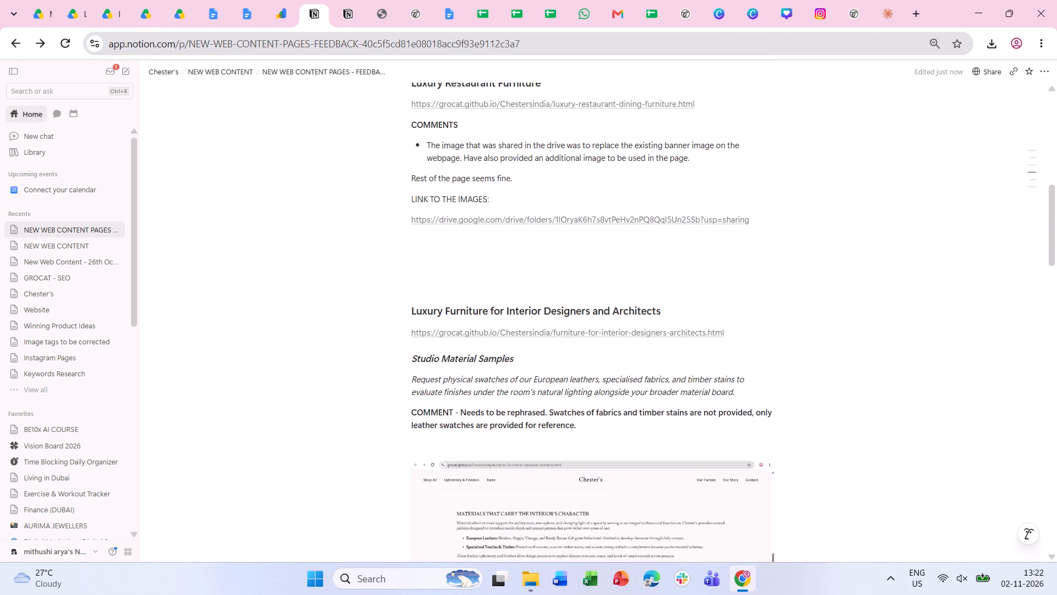
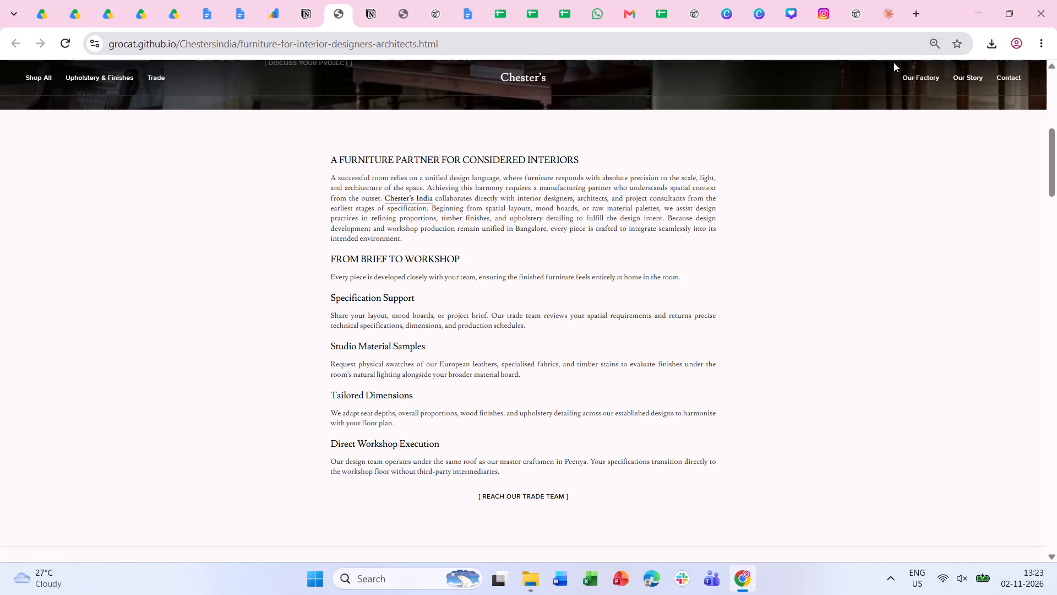
Reset the zoom of the furniture for interior designers and architects demo page to 100%.
left_click(934, 45)
left_click(938, 79)
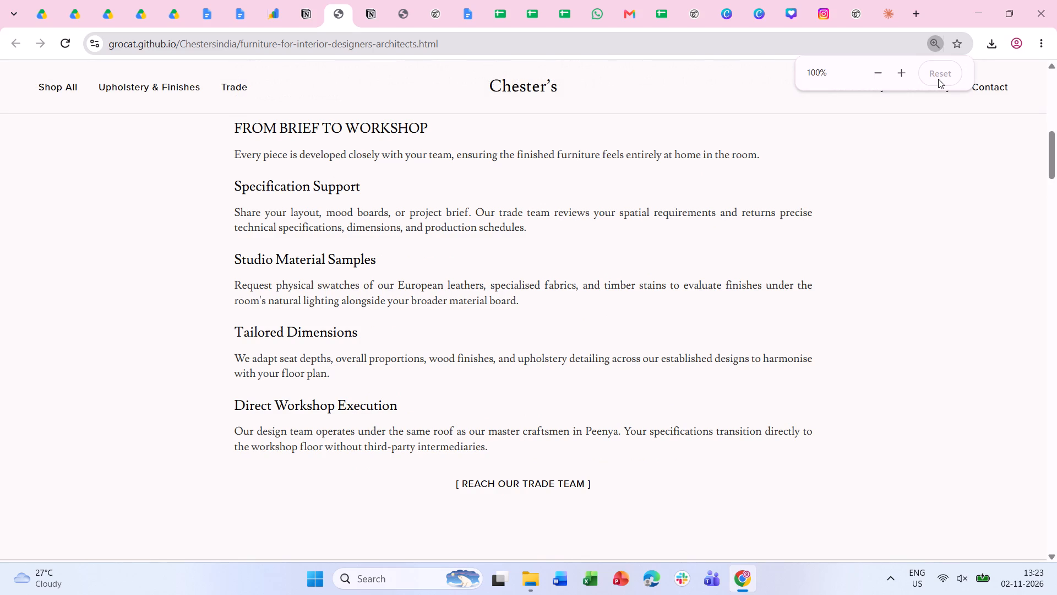
Review the interior designers and architects page from the furniture partner introduction to the closing project brief section, then recheck the opening and workshop sections.
scroll(879, 265, "up", 3)
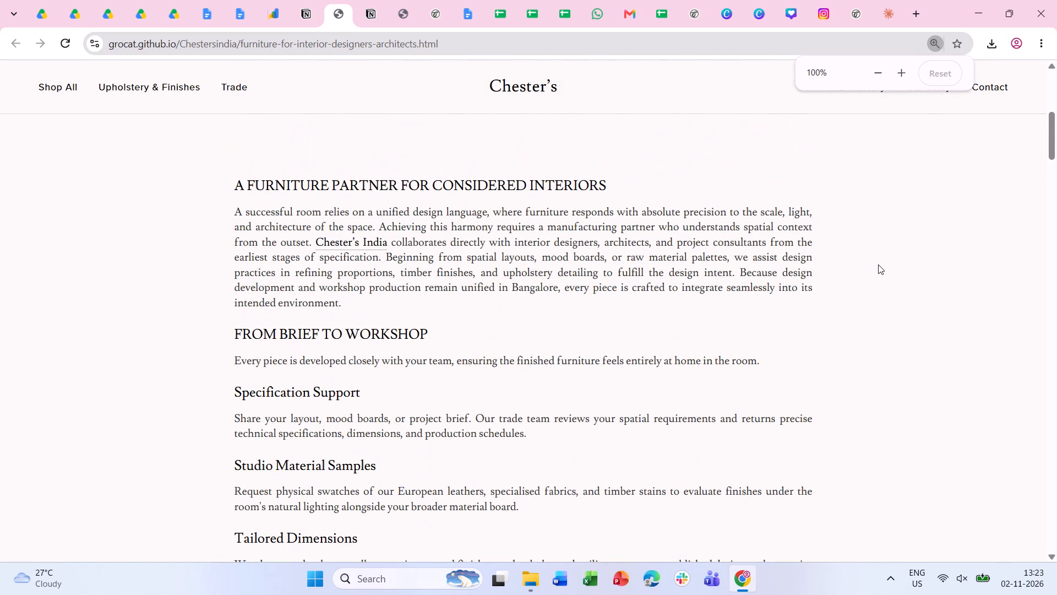
scroll(878, 264, "down", 8)
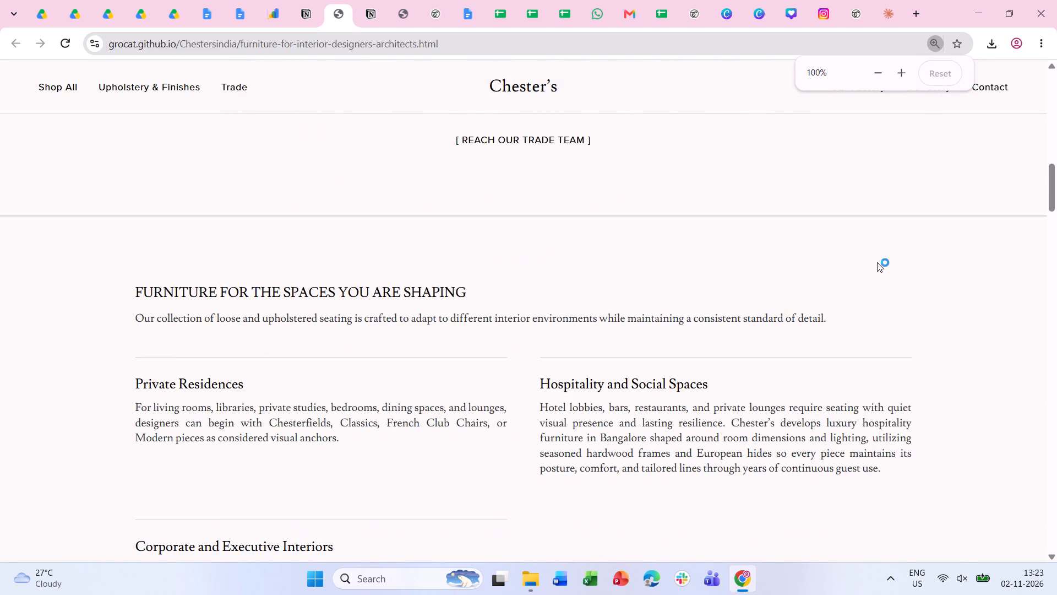
scroll(877, 262, "down", 16)
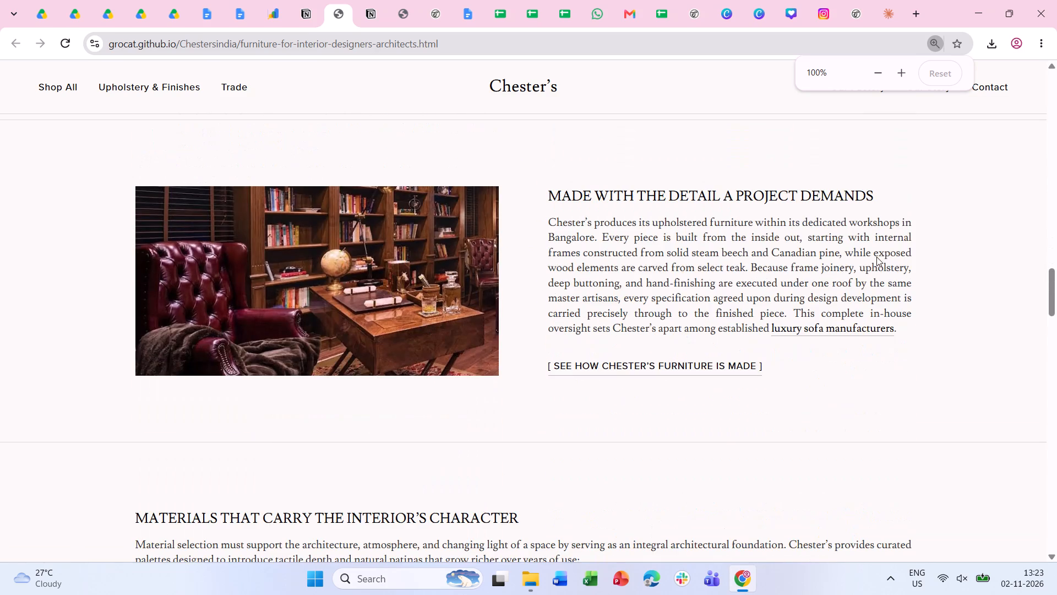
scroll(876, 257, "down", 6)
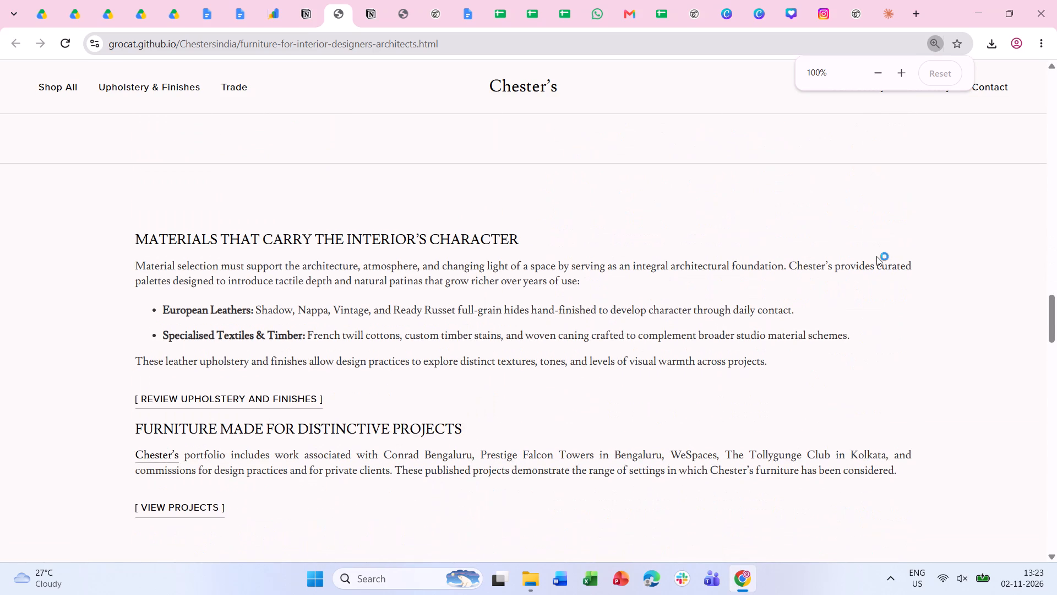
scroll(876, 256, "down", 13)
scroll(876, 255, "down", 8)
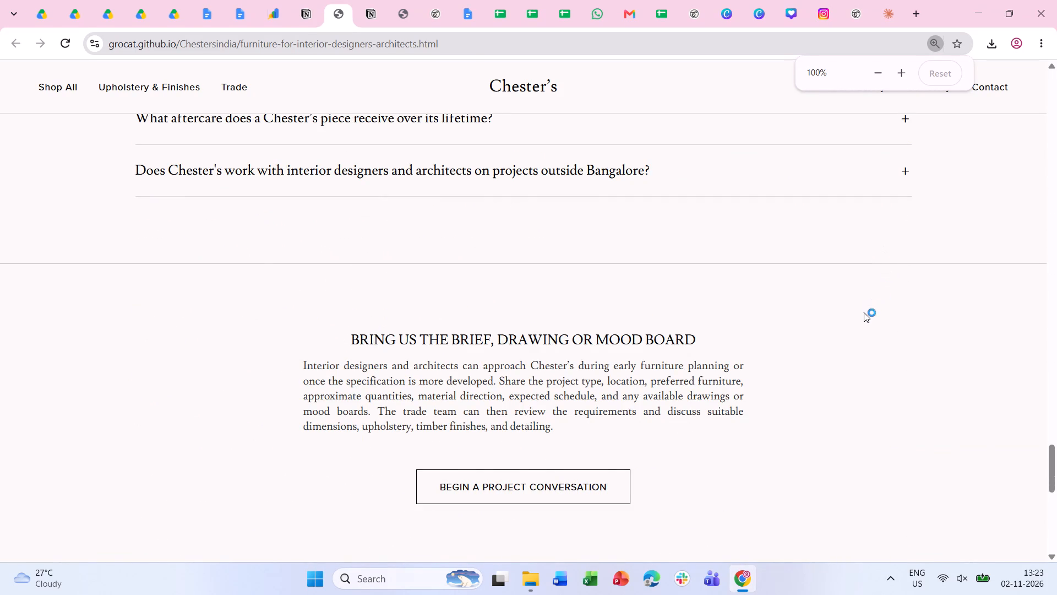
scroll(879, 305, "up", 20)
scroll(879, 305, "up", 20)
scroll(879, 305, "up", 9)
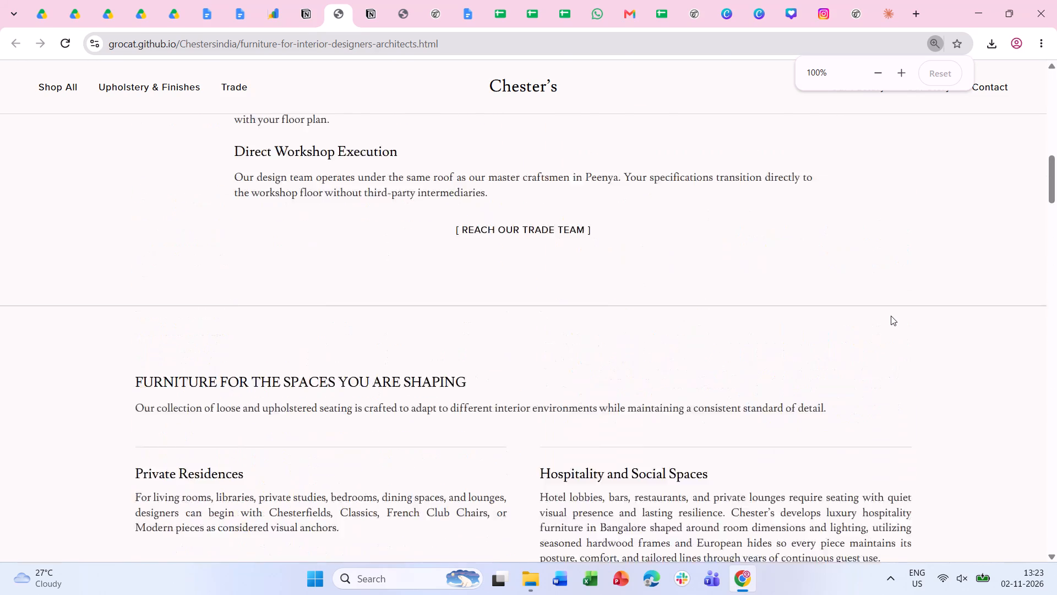
scroll(891, 316, "up", 5)
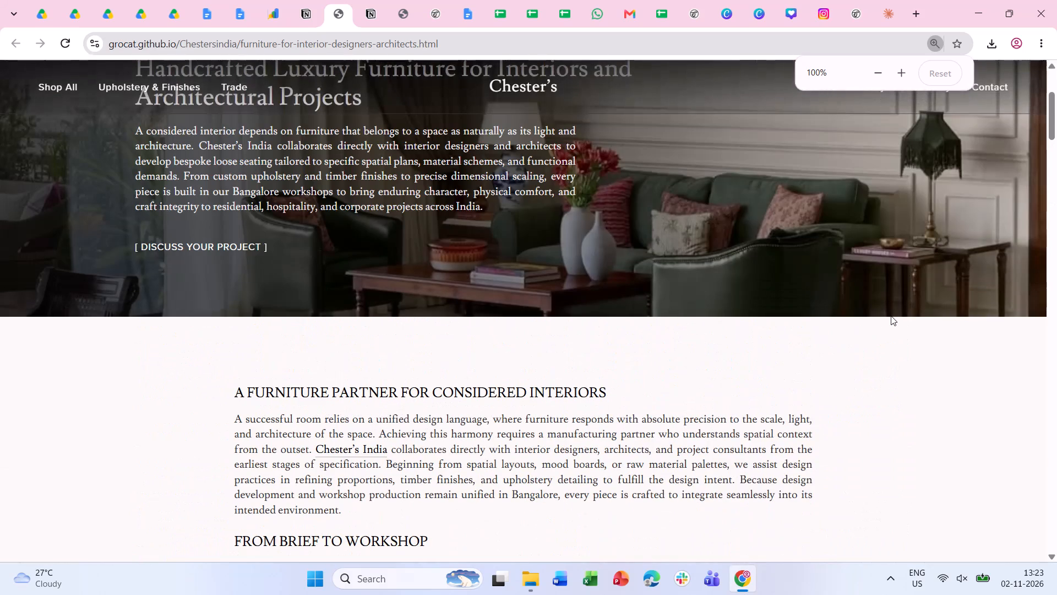
scroll(891, 312, "down", 2)
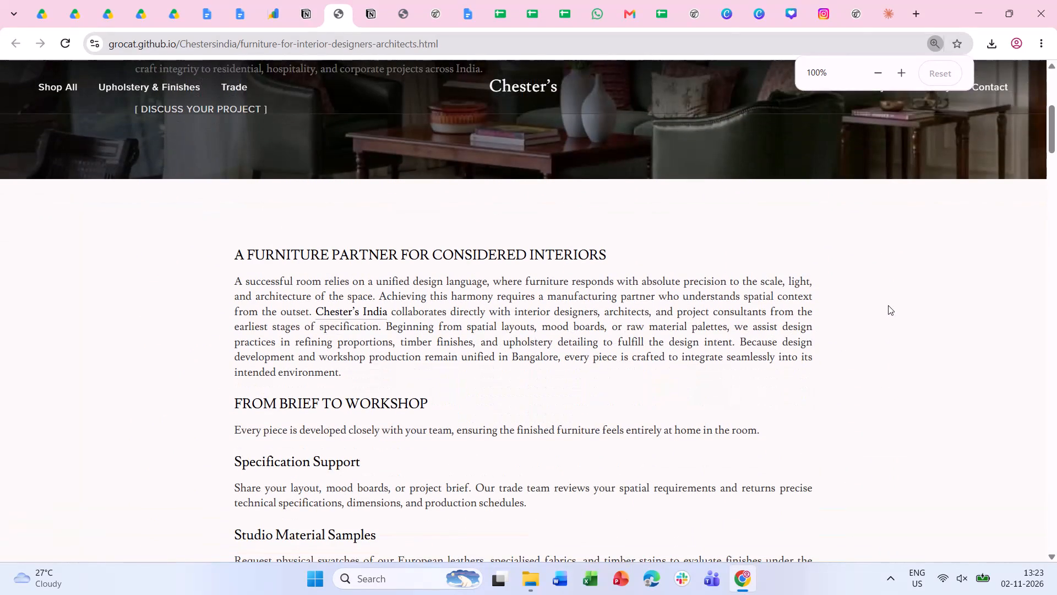
scroll(887, 305, "down", 3)
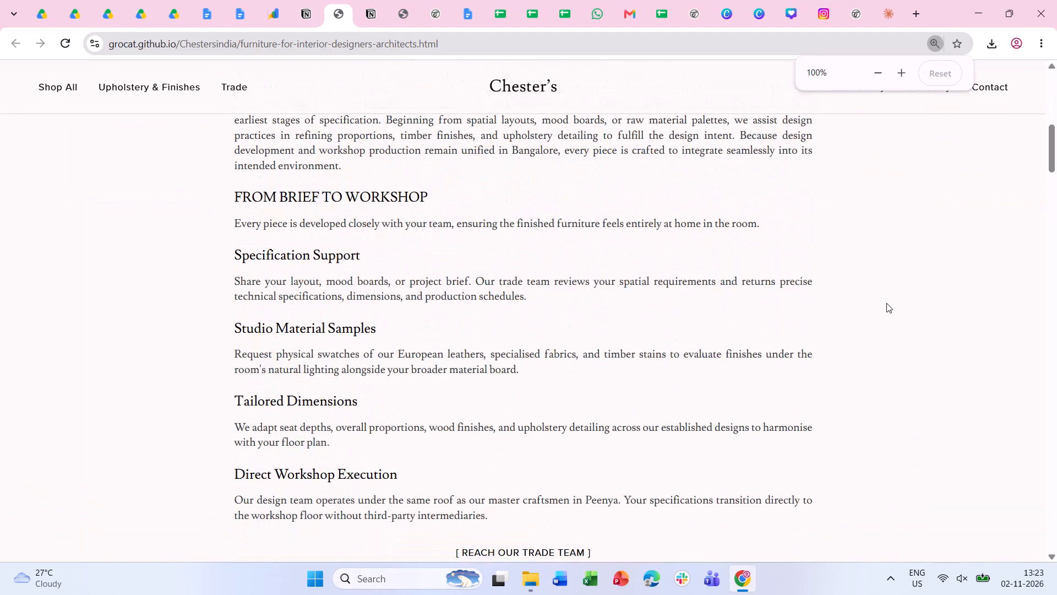
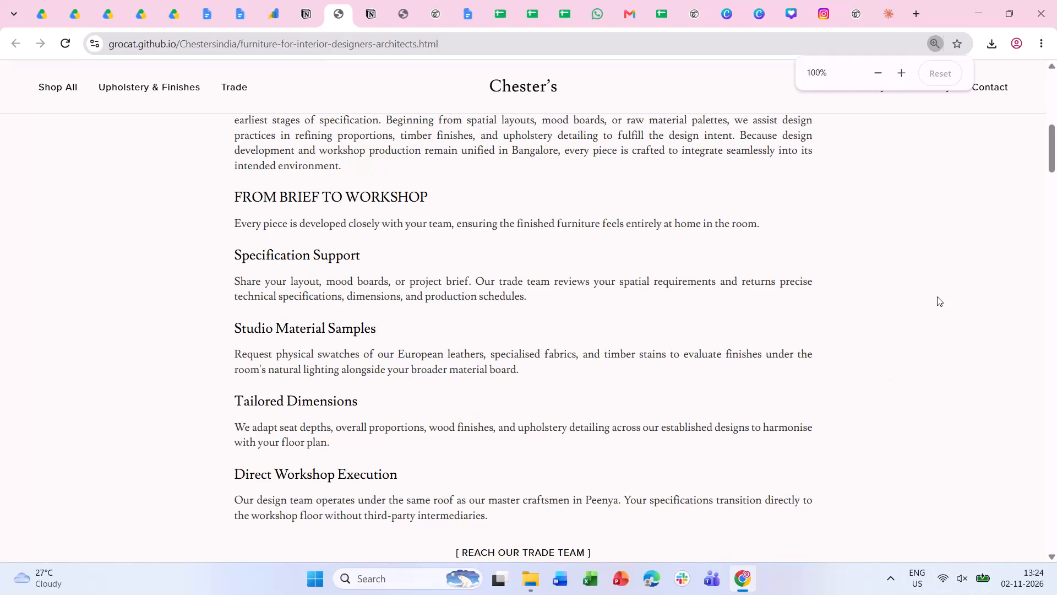
Review the interior designers and architects page from the brief-to-workshop section down to 'Made with the Detail a Project Demands'.
scroll(922, 295, "down", 5)
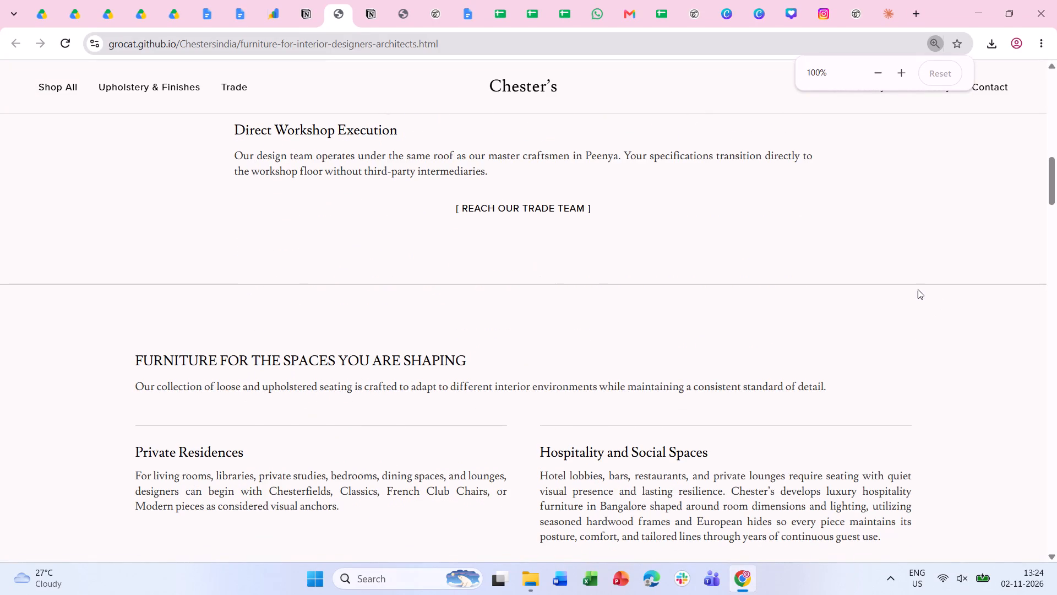
scroll(917, 289, "down", 4)
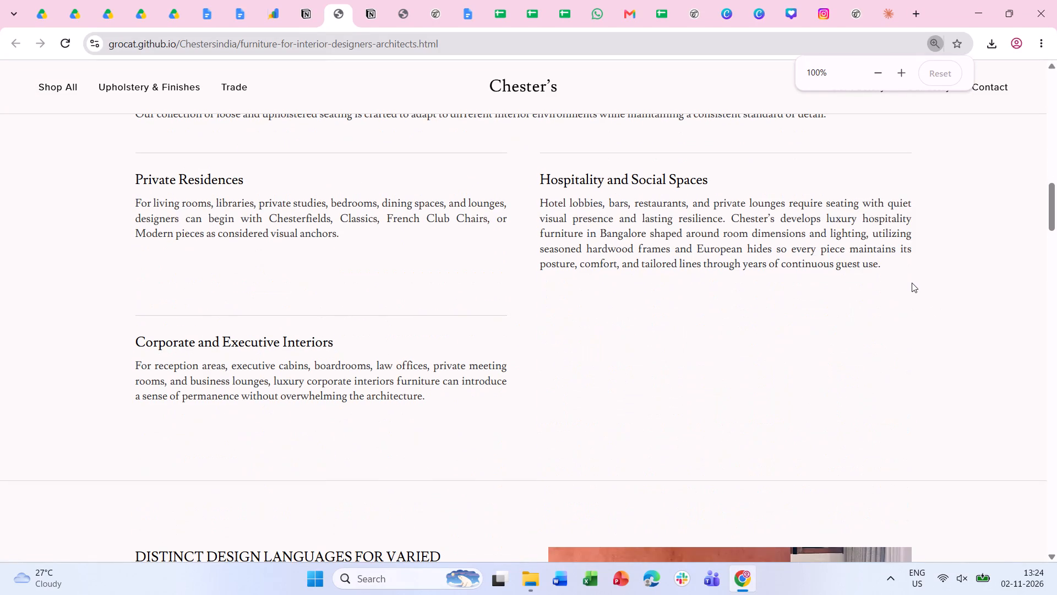
scroll(911, 288, "down", 10)
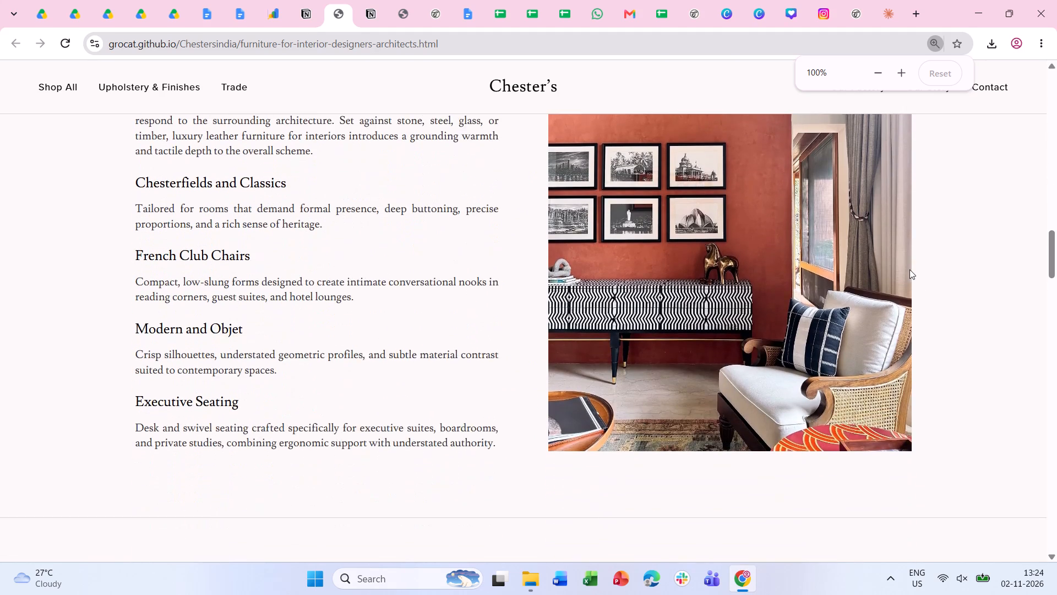
scroll(913, 252, "down", 2)
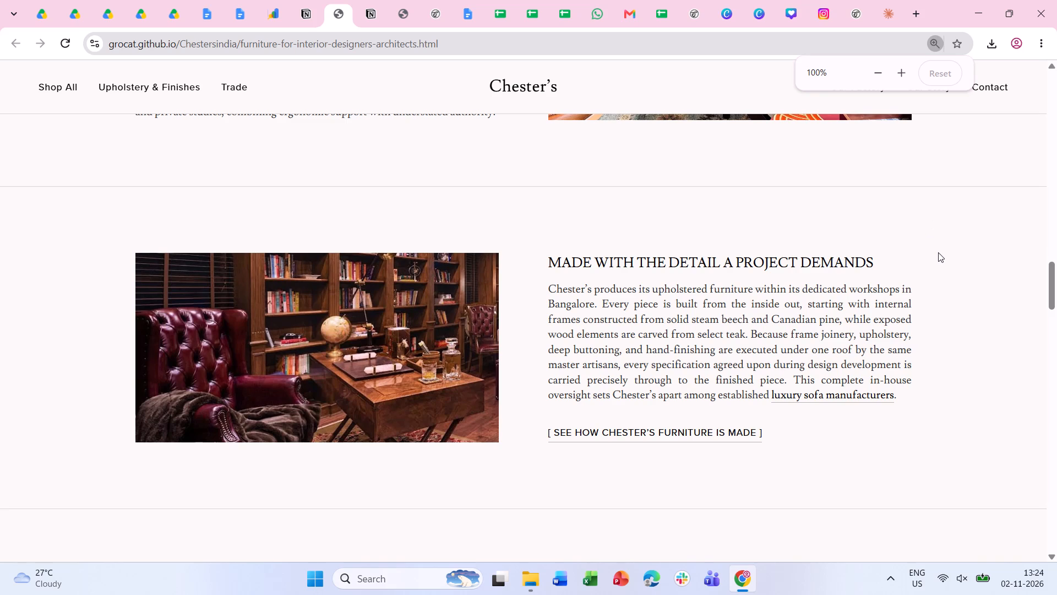
Search Google for 'cycil fibre' in a new tab, keeping that exact spelling.
left_click(909, 10)
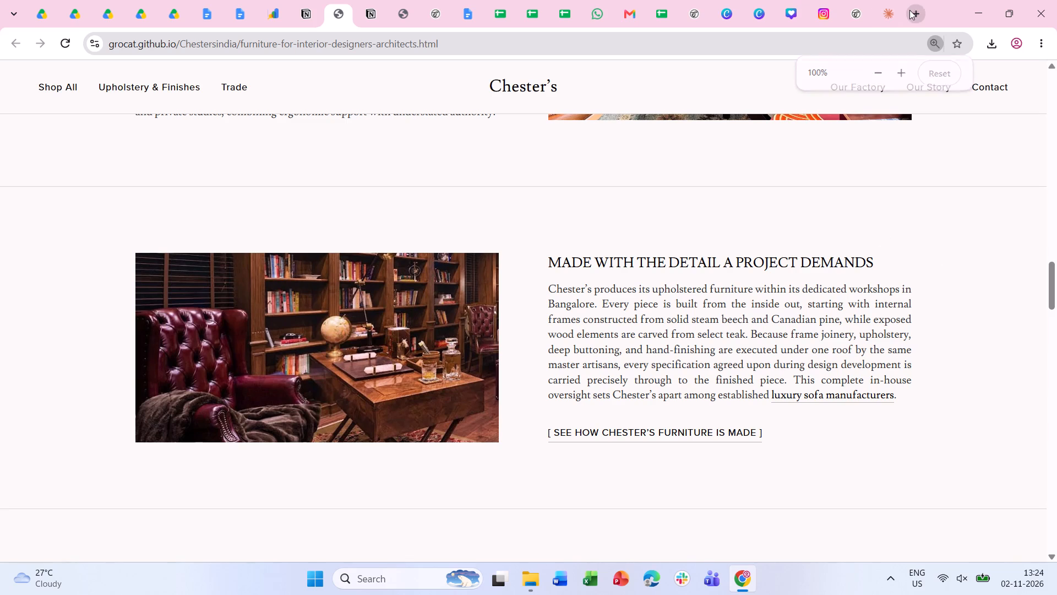
key("g")
key("Return")
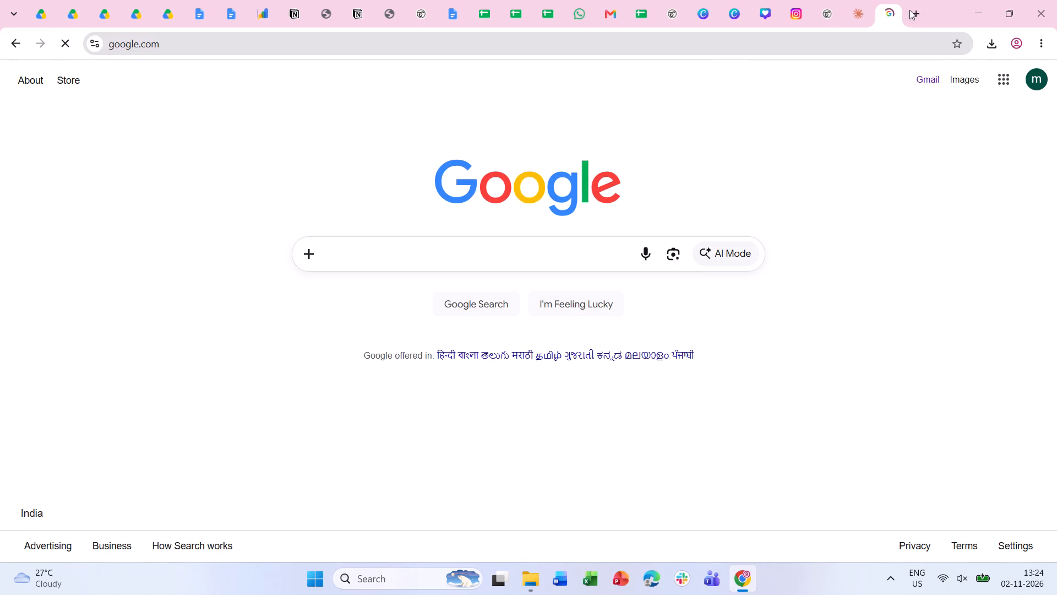
type("cycil fibre")
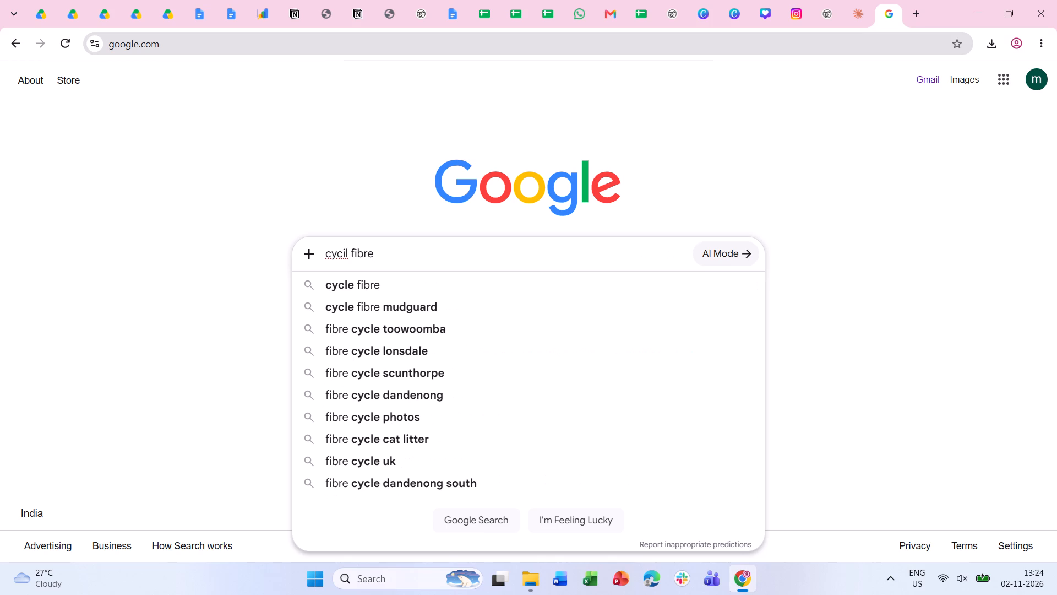
key("Return")
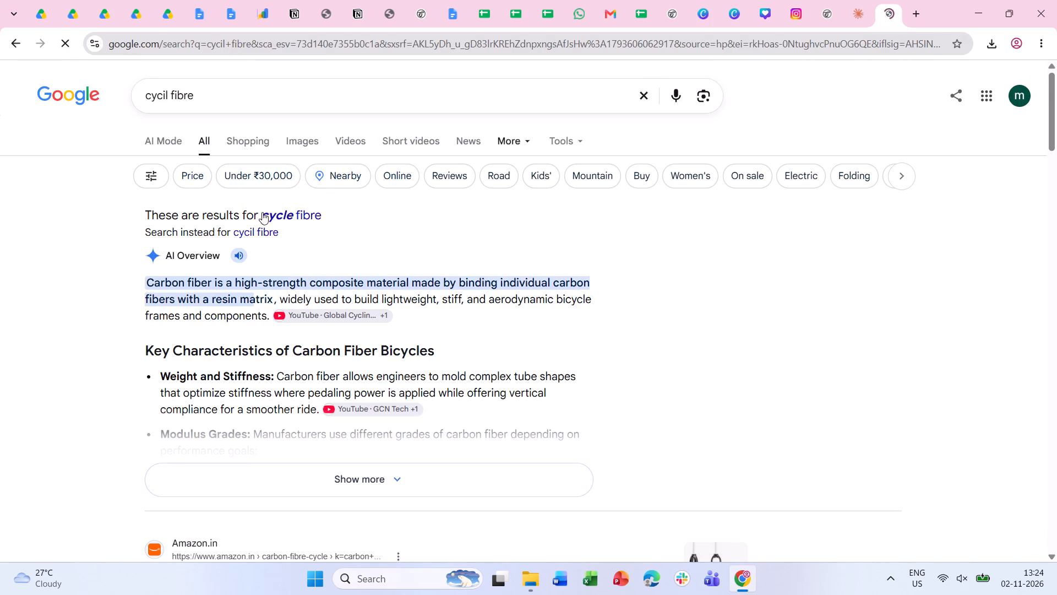
left_click(249, 234)
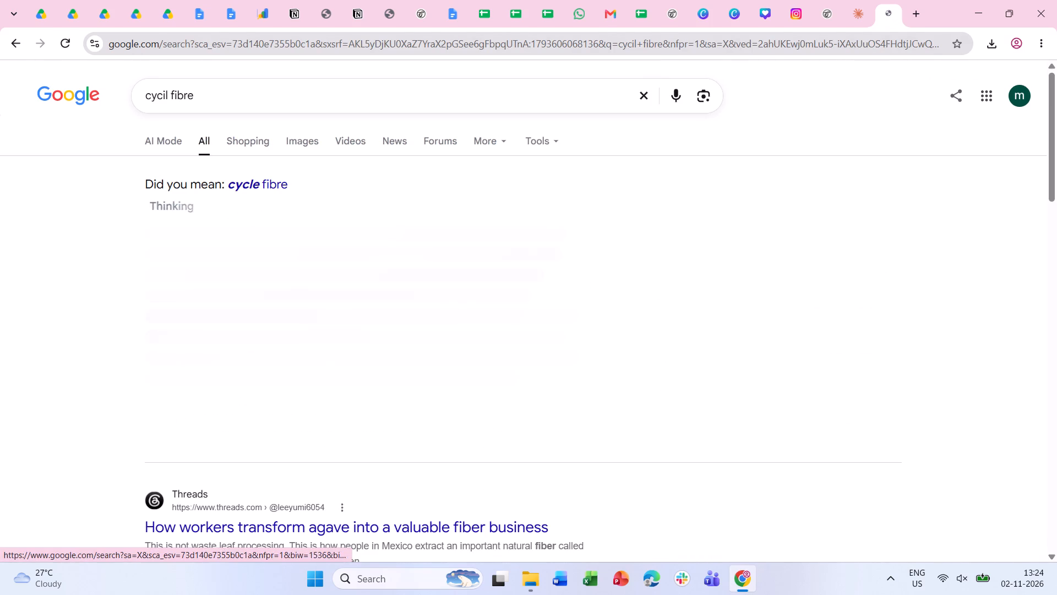
Search Google for 'sisal fibre', look through the results, and close the search tab.
triple_click(216, 100)
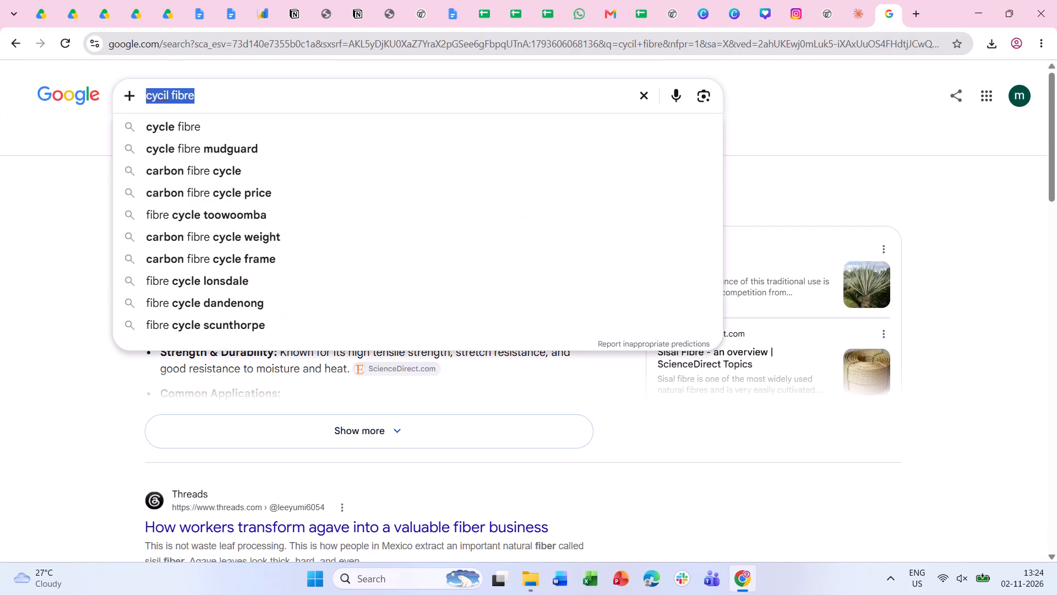
type("sisal")
key("space")
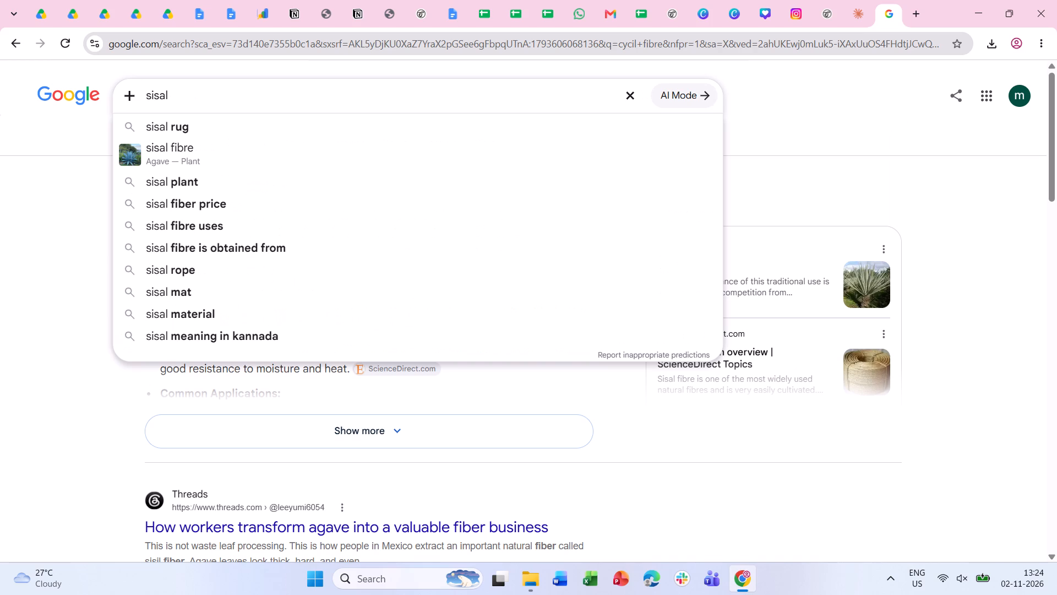
type("bi")
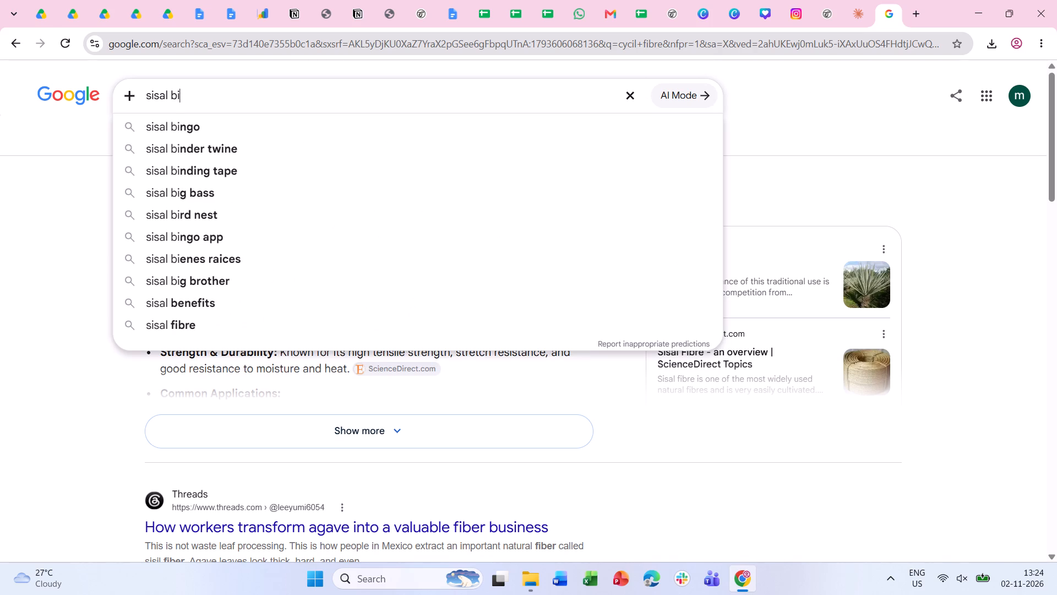
key("BackSpace")
key("BackSpace")
type("fibre")
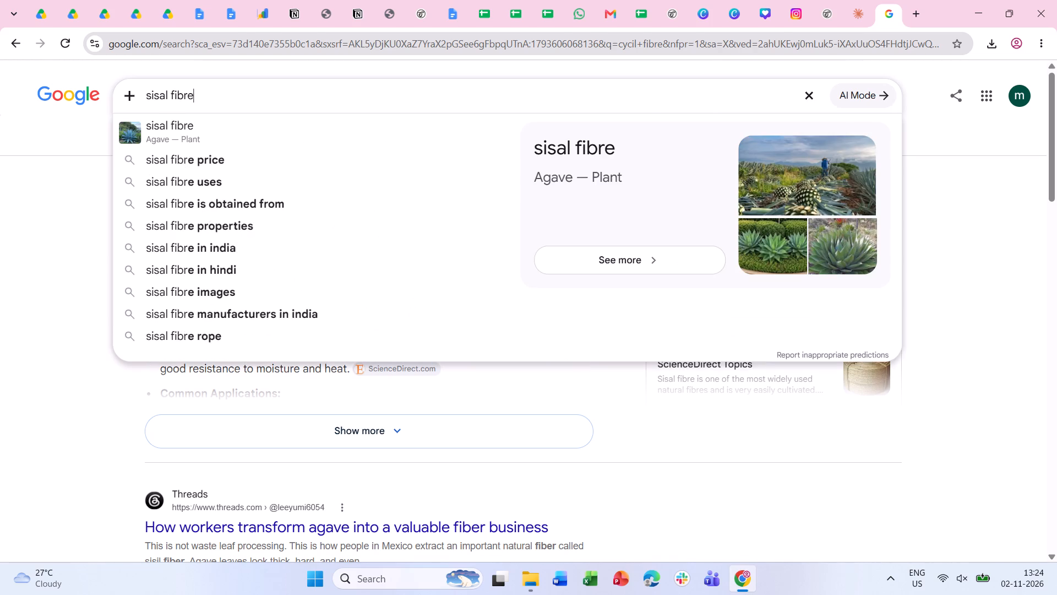
key("Return")
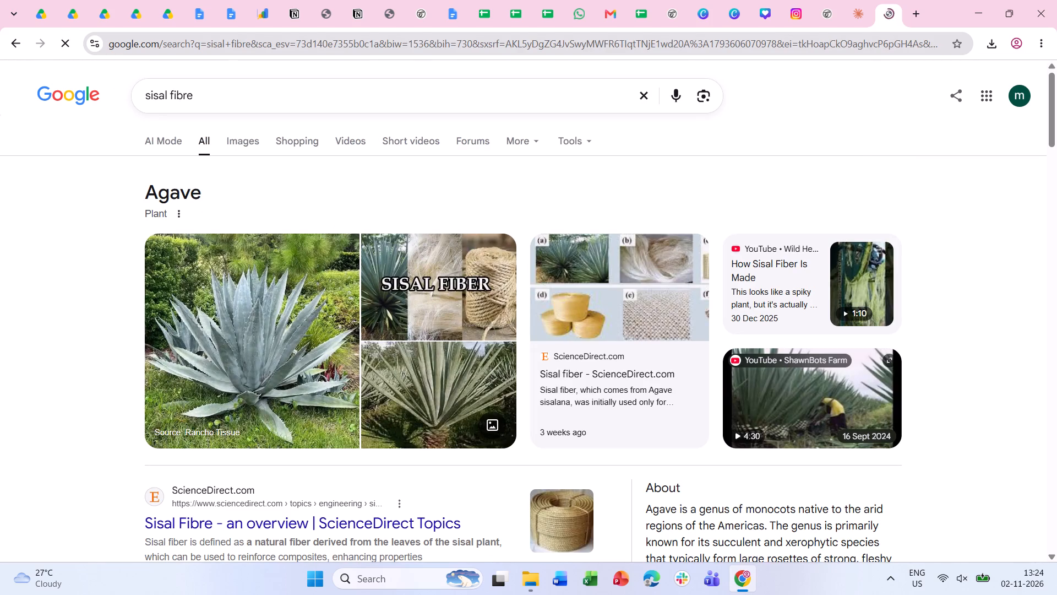
scroll(1002, 327, "down", 3)
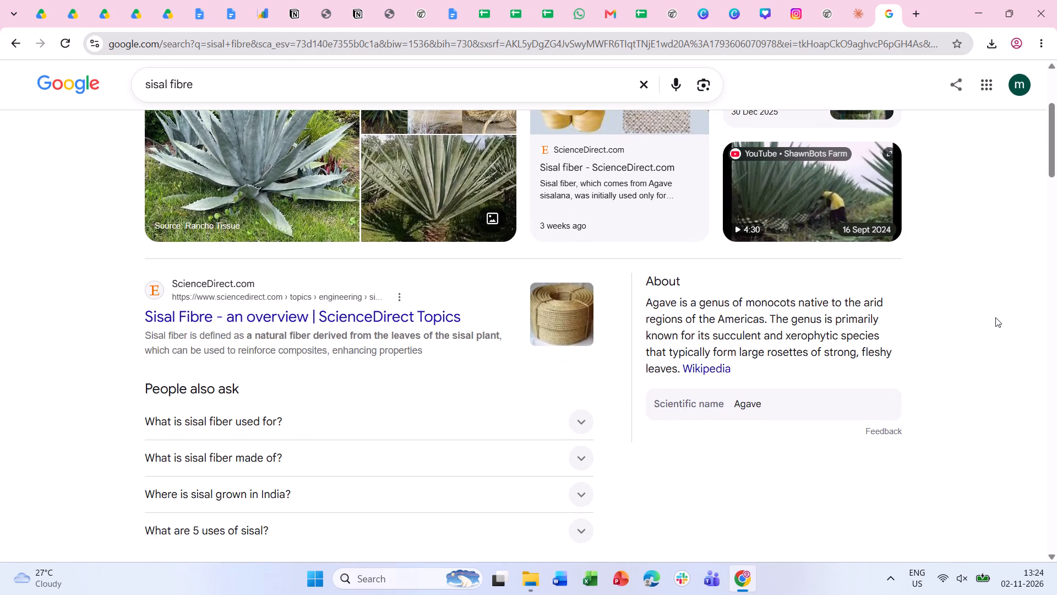
scroll(992, 316, "down", 4)
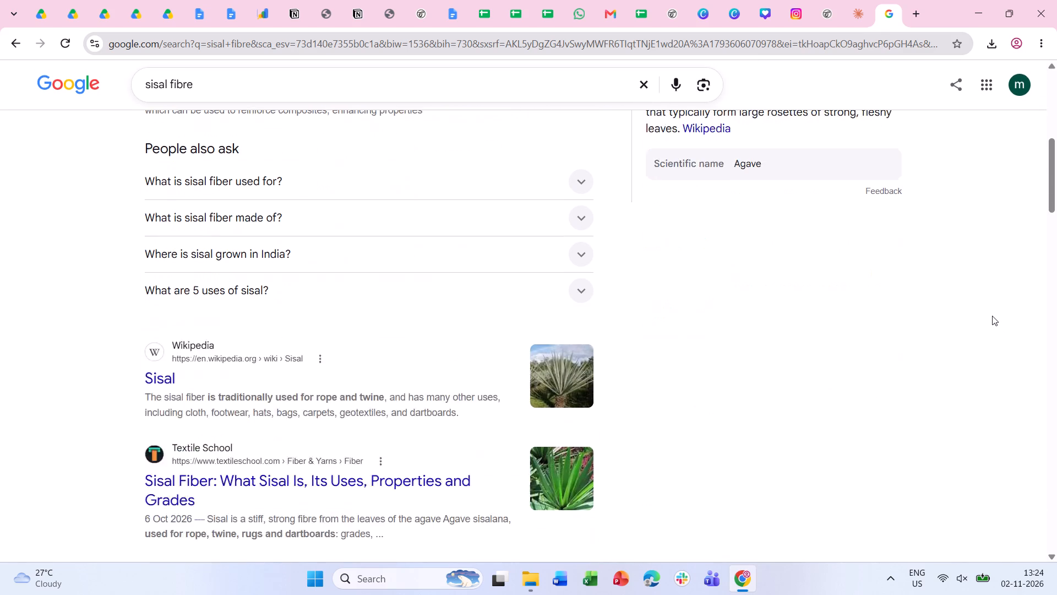
scroll(991, 310, "up", 8)
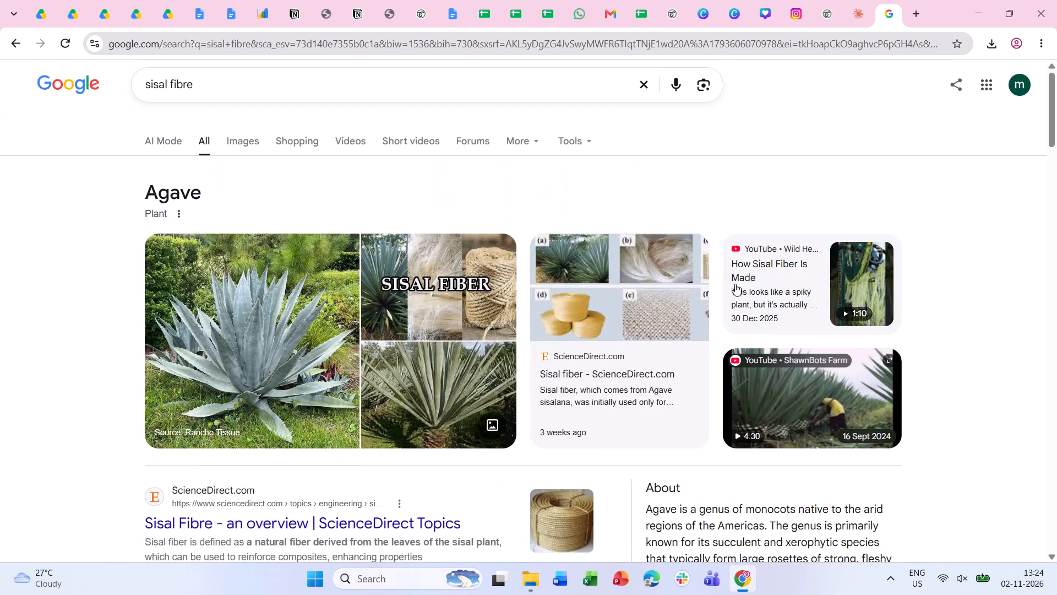
left_click(58, 100)
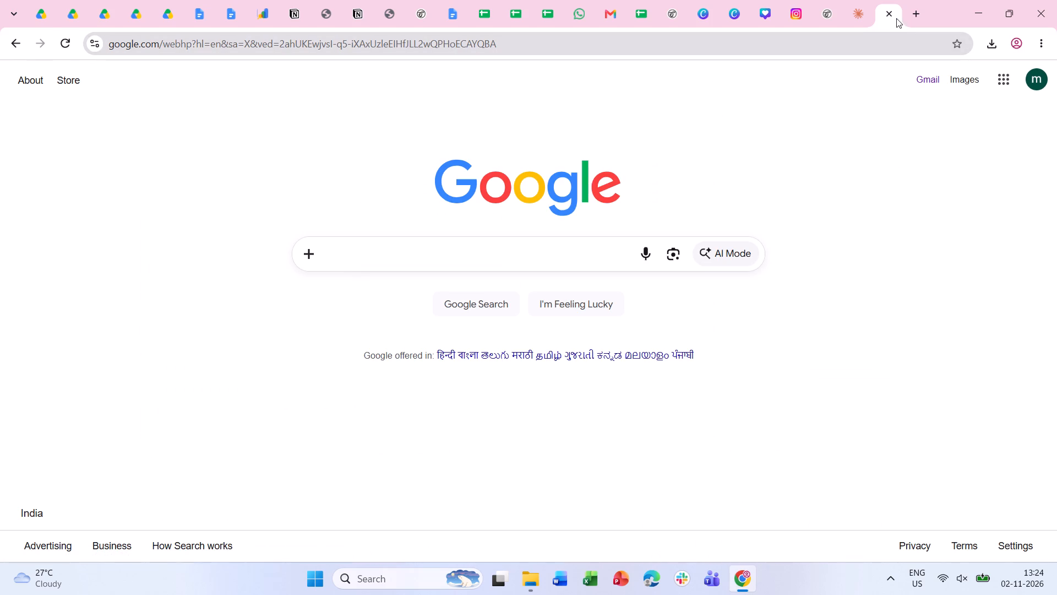
left_click(891, 12)
Recheck the designers page around its workshop and materials sections, and review the luxury restaurant furniture page from the banner to the frequently asked questions.
scroll(691, 270, "down", 3)
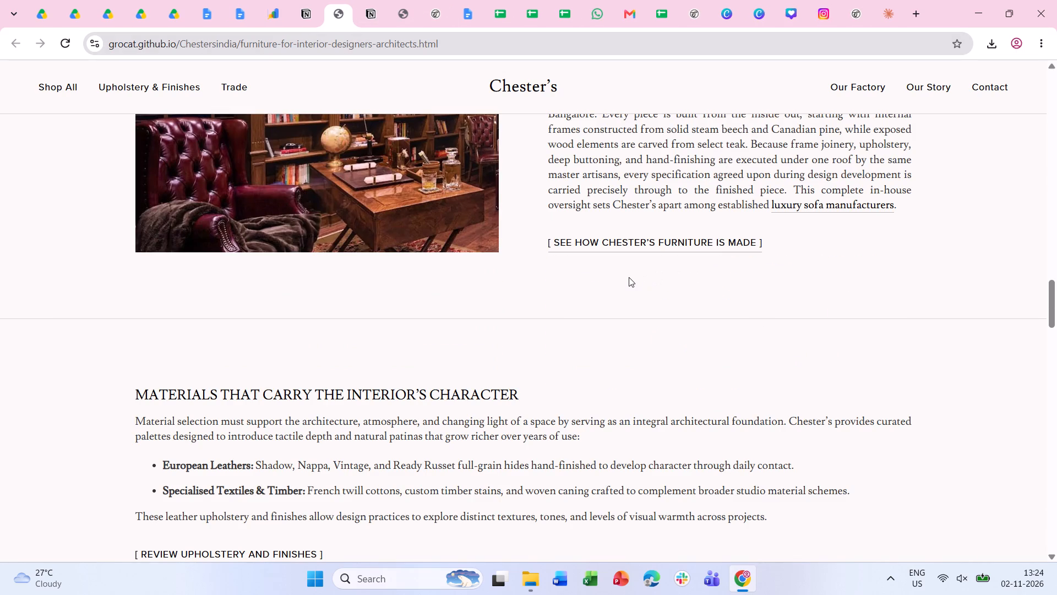
scroll(632, 273, "up", 7)
left_click(393, 20)
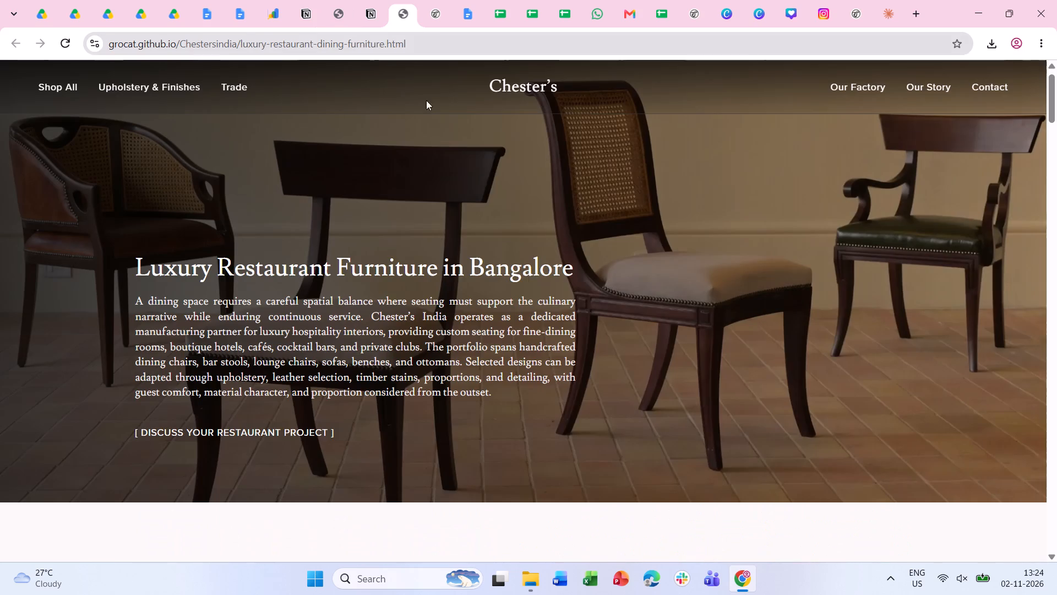
scroll(717, 337, "down", 6)
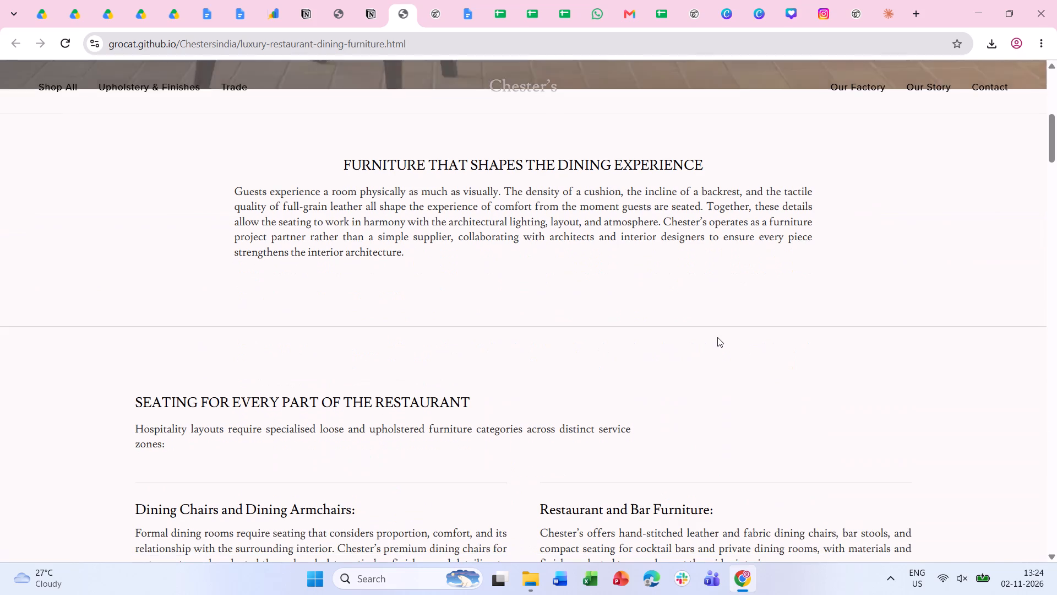
scroll(718, 336, "down", 11)
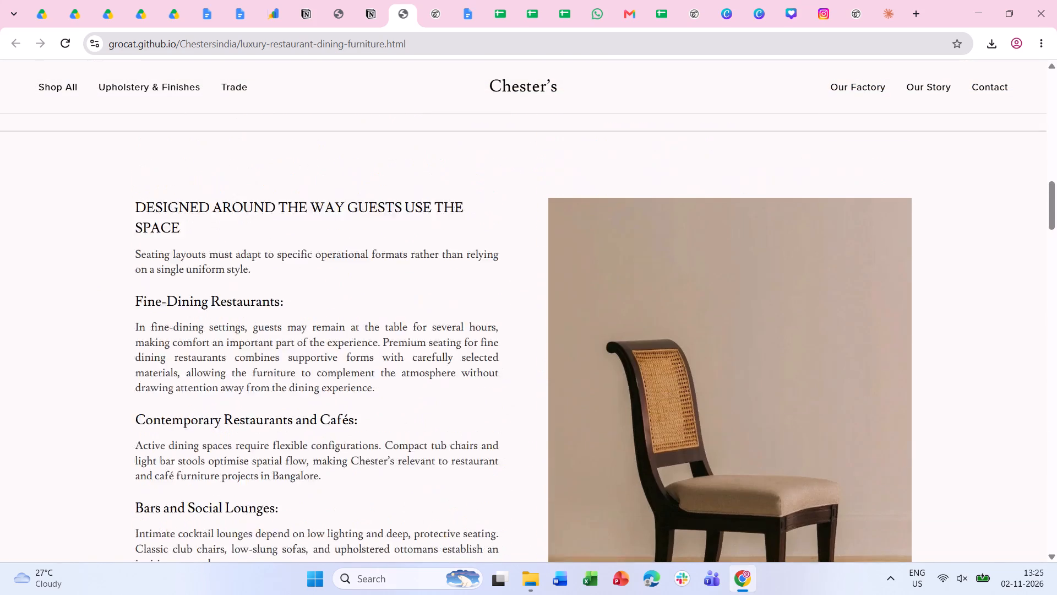
scroll(721, 332, "down", 9)
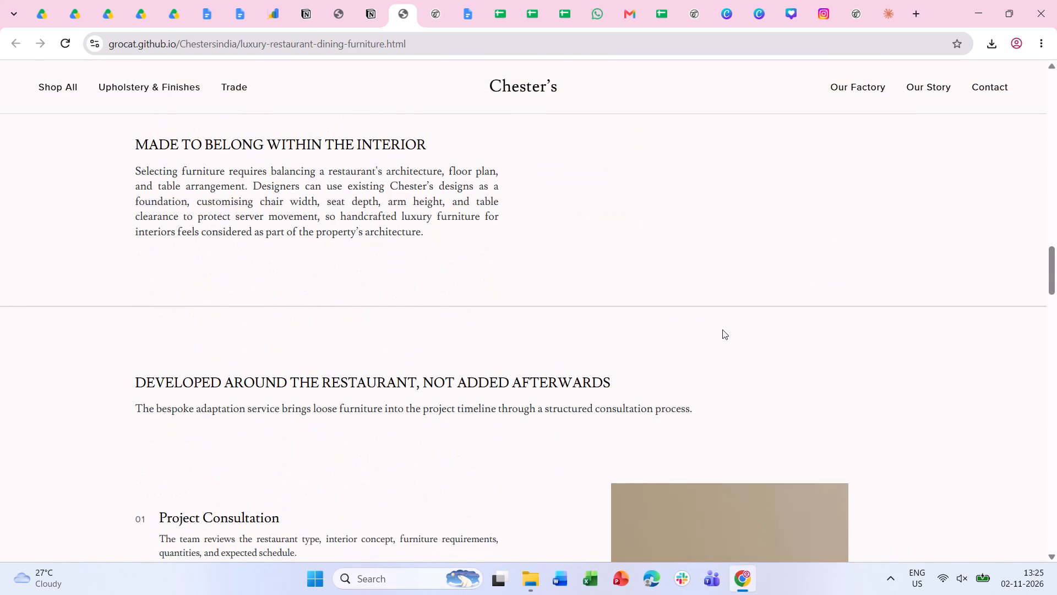
scroll(722, 329, "down", 11)
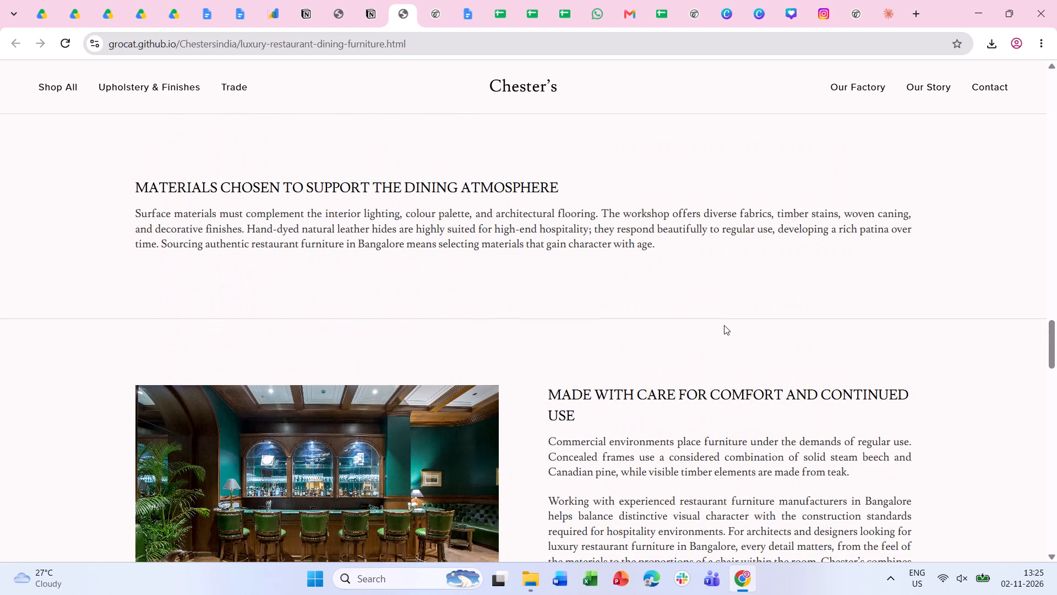
scroll(724, 325, "down", 10)
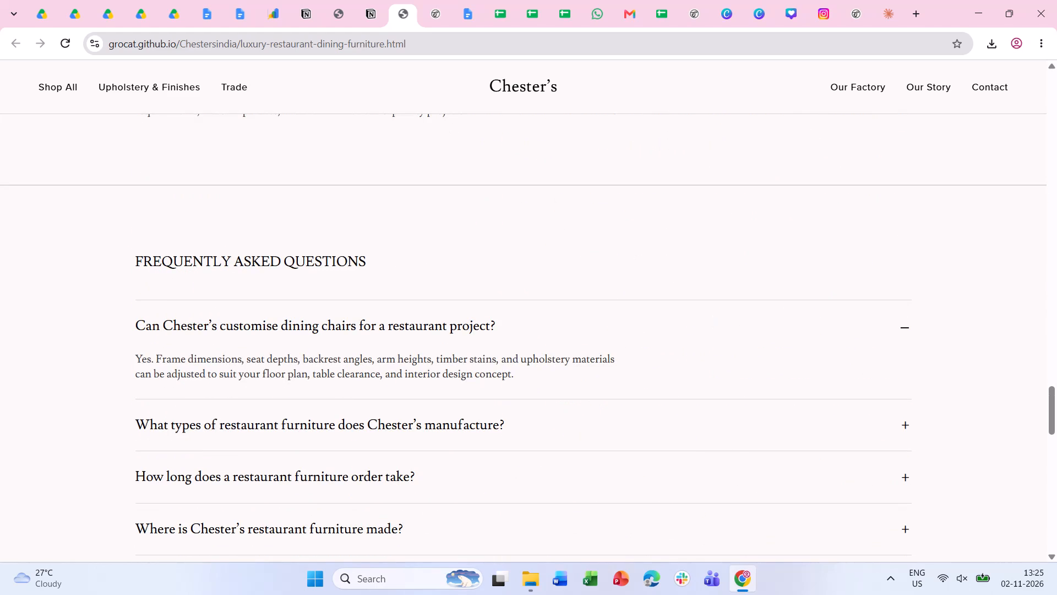
Close the luxury restaurant furniture page and the Chester's India contact page.
left_click(402, 15)
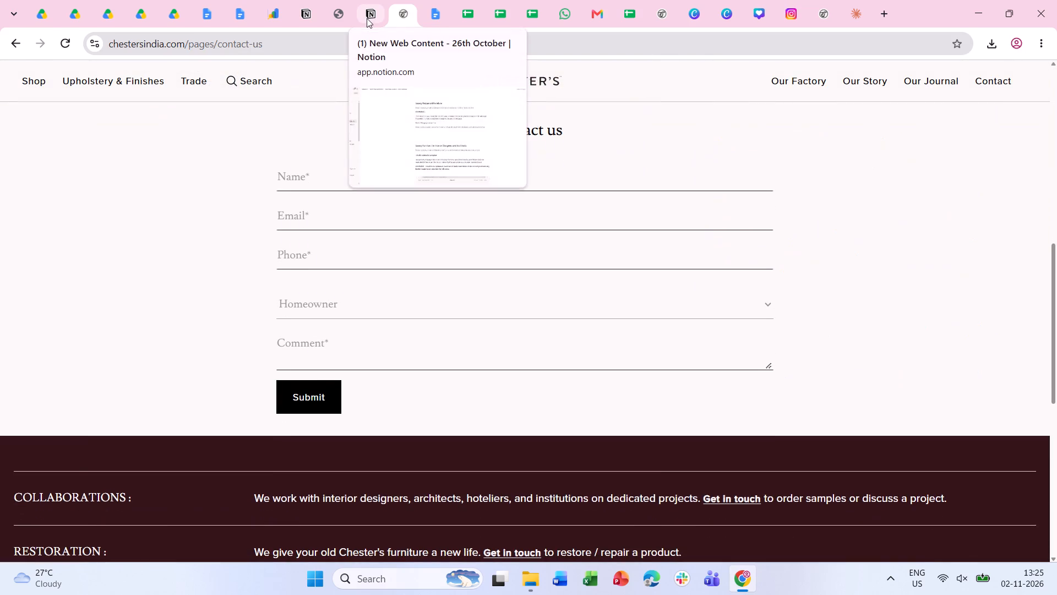
left_click(404, 14)
Check the Notion feedback notes on the restaurant, interior designers and hospitality pages, returning to the comments for the interior designers page.
left_click(366, 13)
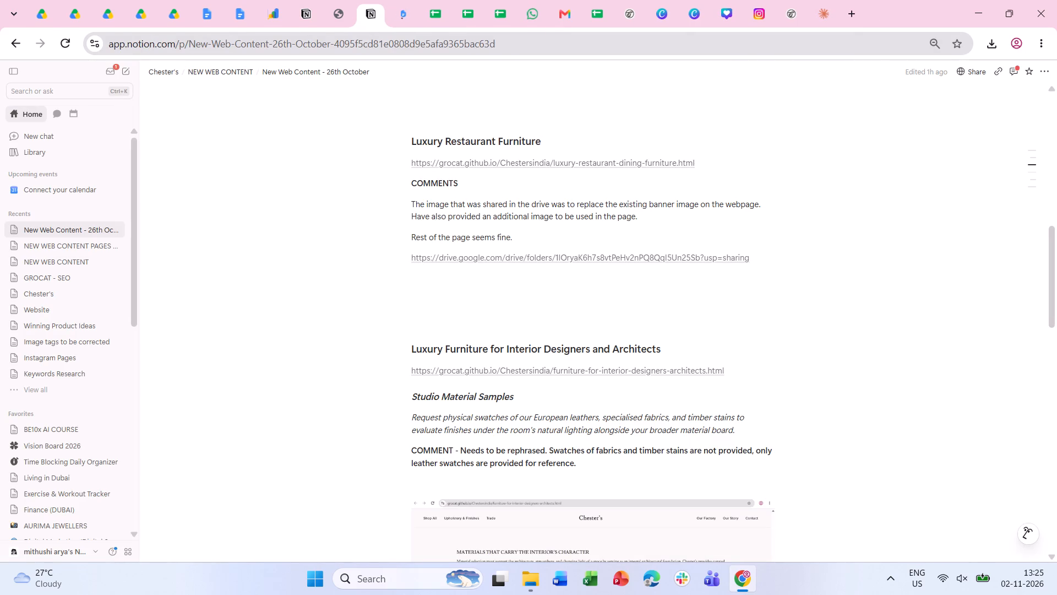
left_click(361, 10)
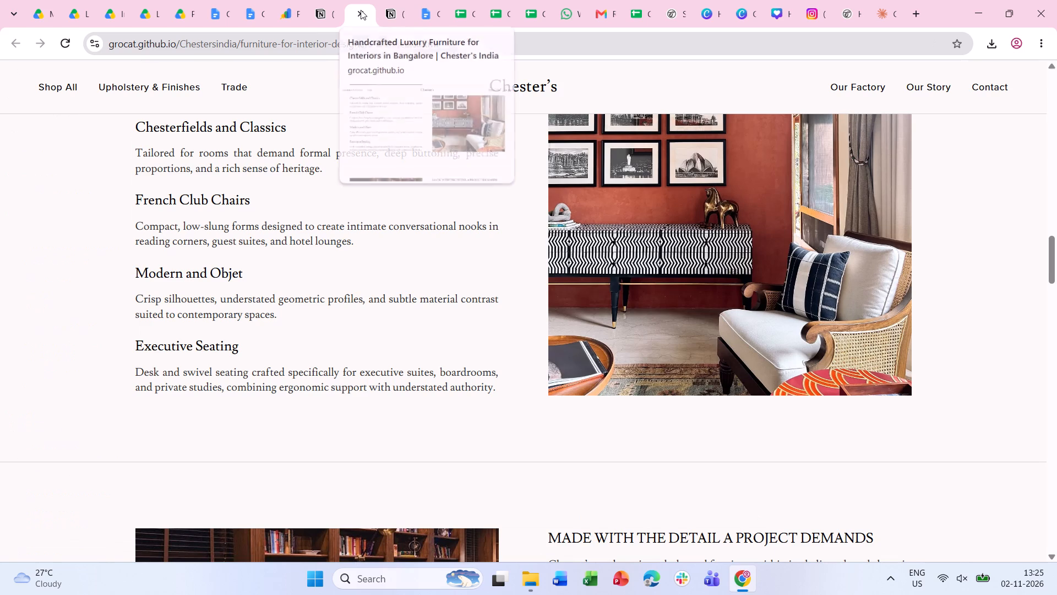
left_click(328, 10)
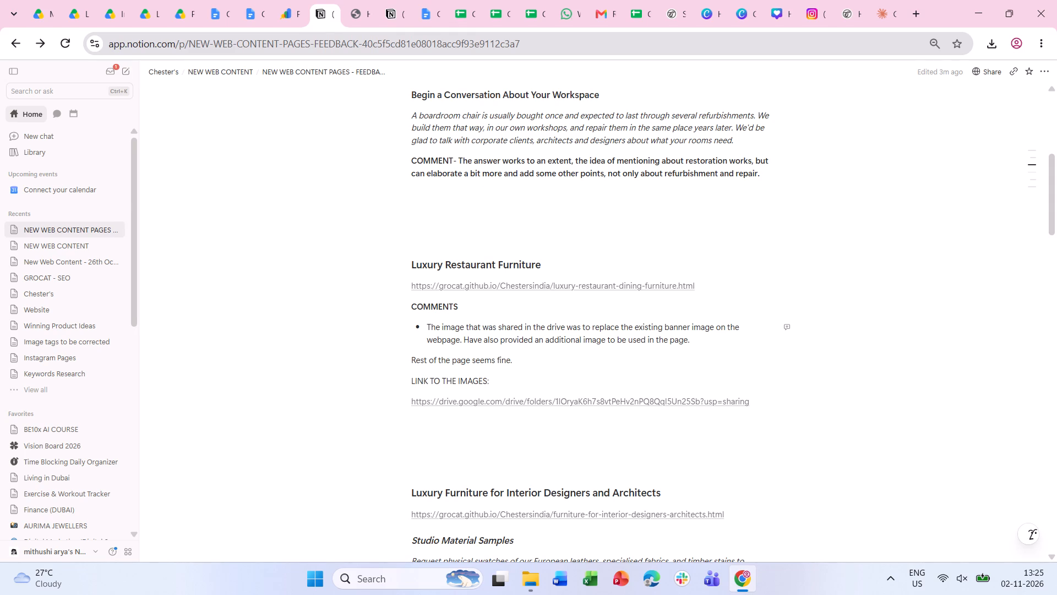
scroll(677, 403, "down", 6)
scroll(869, 381, "down", 3)
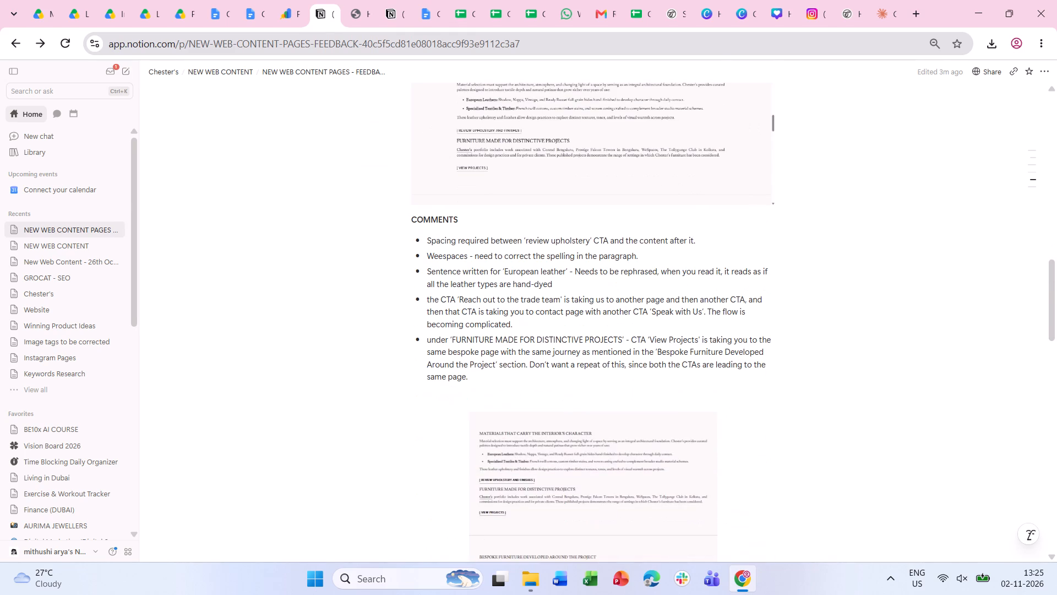
scroll(865, 382, "down", 8)
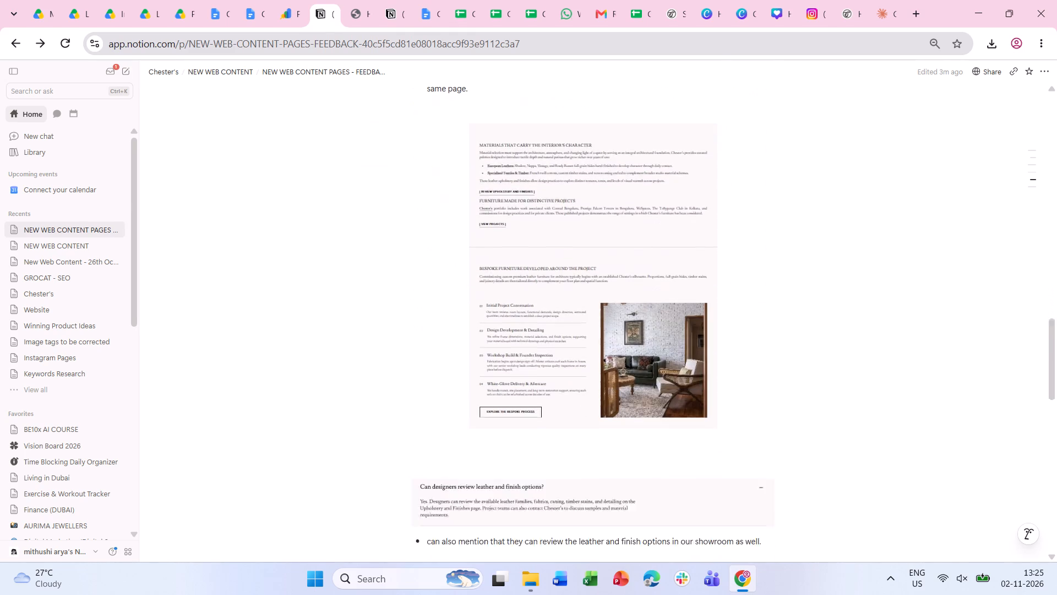
scroll(865, 381, "down", 9)
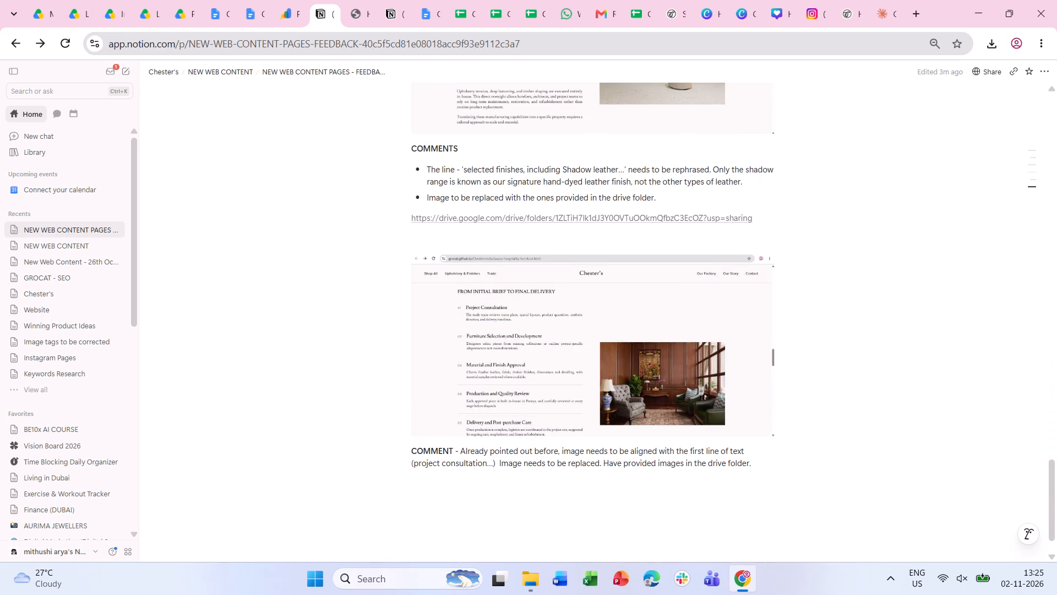
scroll(865, 377, "up", 9)
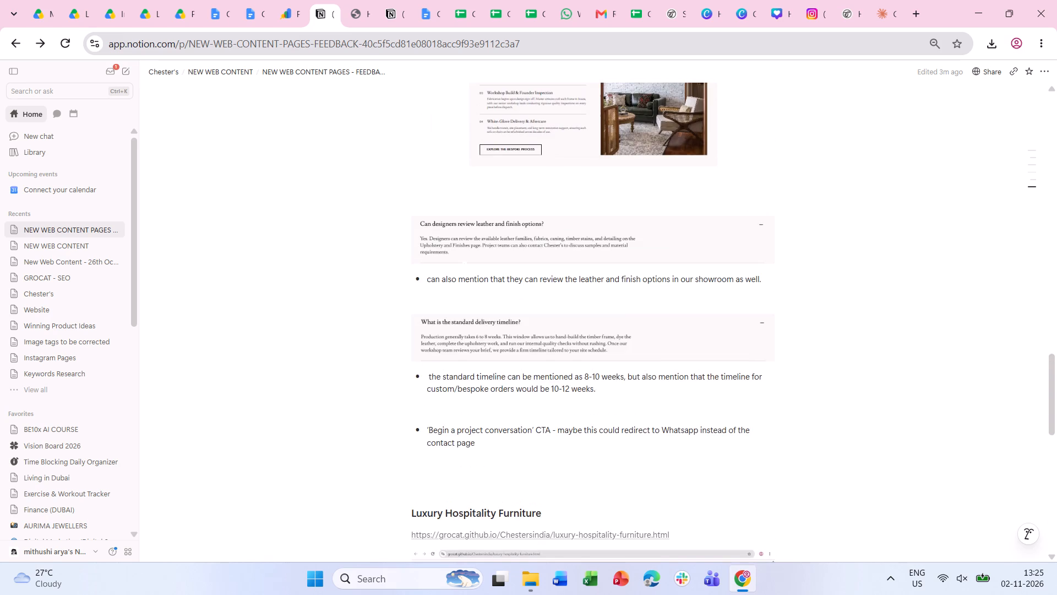
scroll(865, 377, "up", 8)
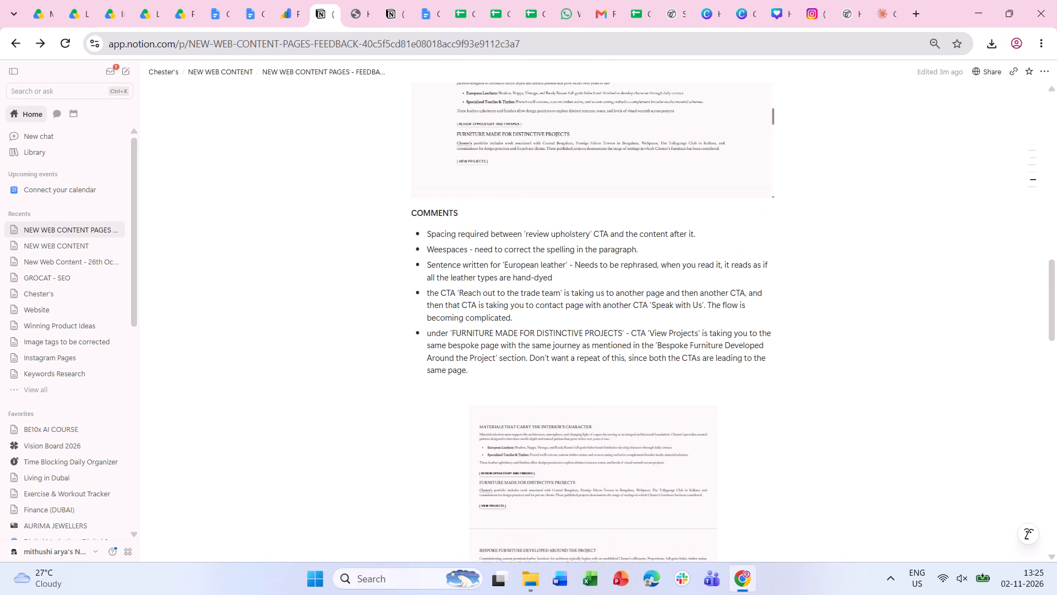
scroll(865, 378, "up", 2)
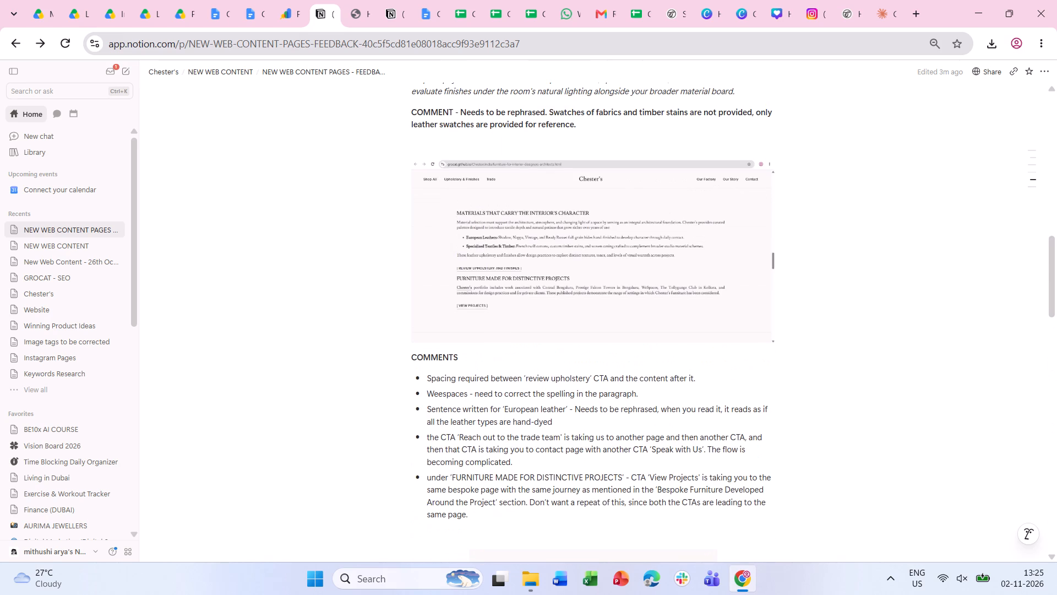
Recheck the designers page's materials section and add below the 'European leather' comment: 'Can also mention that we have worked with interior design studios and architects such as'.
left_click(344, 14)
scroll(911, 378, "down", 11)
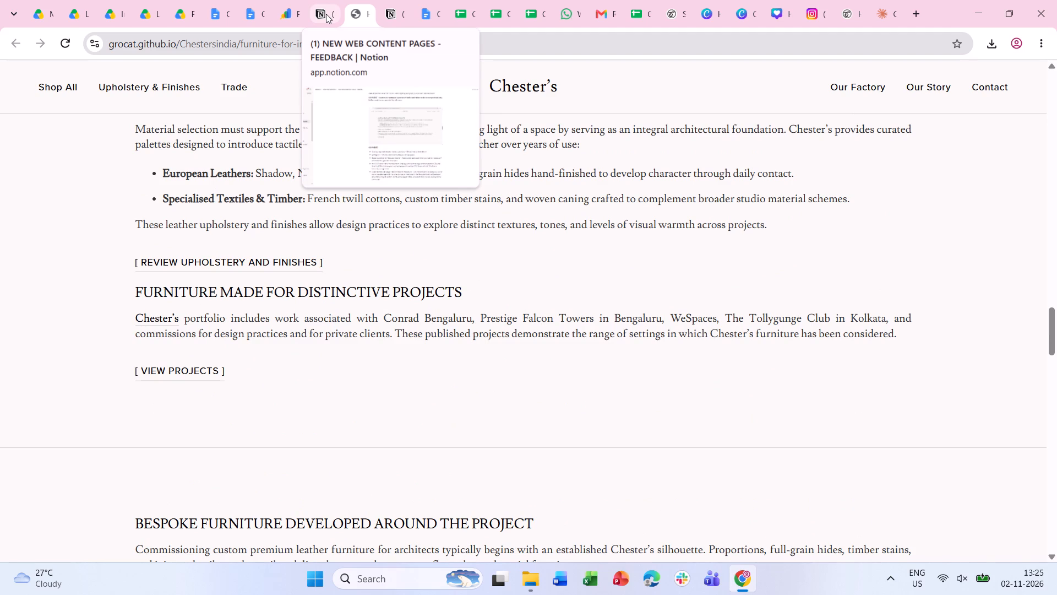
left_click(326, 14)
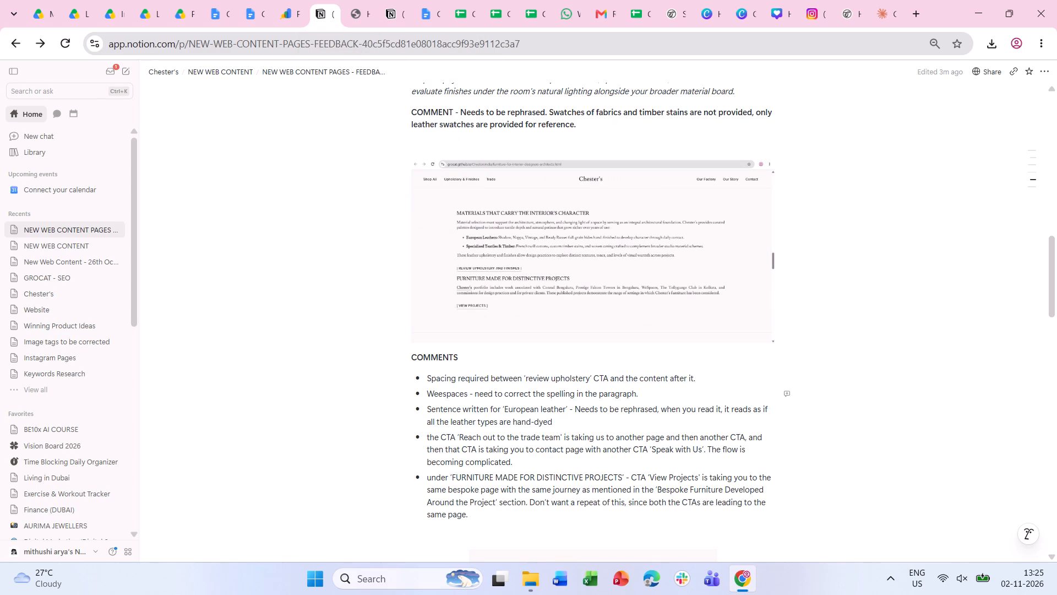
left_click(604, 423)
key("Return")
type("Can also mention that we")
key("space")
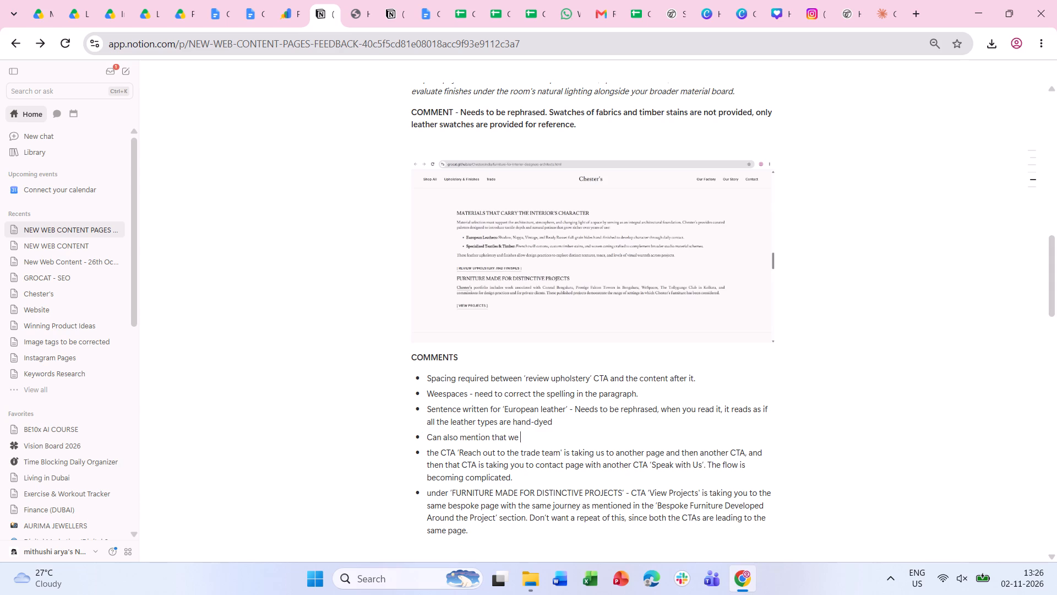
type("work wi")
key("BackSpace")
key("BackSpace")
key("BackSpace")
key("BackSpace")
key("BackSpace")
key("BackSpace")
key("BackSpace")
type("have worked with")
key("space")
type("studios")
key("space")
key("BackSpace")
key("BackSpace")
key("BackSpace")
key("BackSpace")
key("BackSpace")
key("BackSpace")
key("BackSpace")
key("BackSpace")
type("inter")
type("ior deisng")
key("BackSpace")
key("BackSpace")
key("BackSpace")
key("BackSpace")
type("sign studios and architects such as")
key("space")
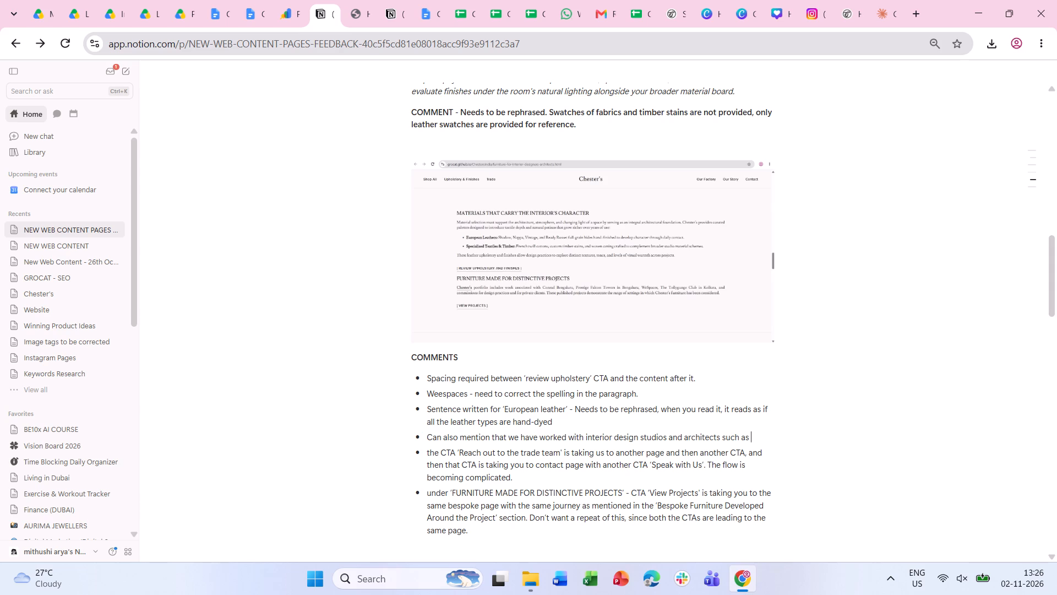
Set the comment about interior design studios and architects apart from the surrounding bulleted comments with blank lines.
key("Return")
key("BackSpace")
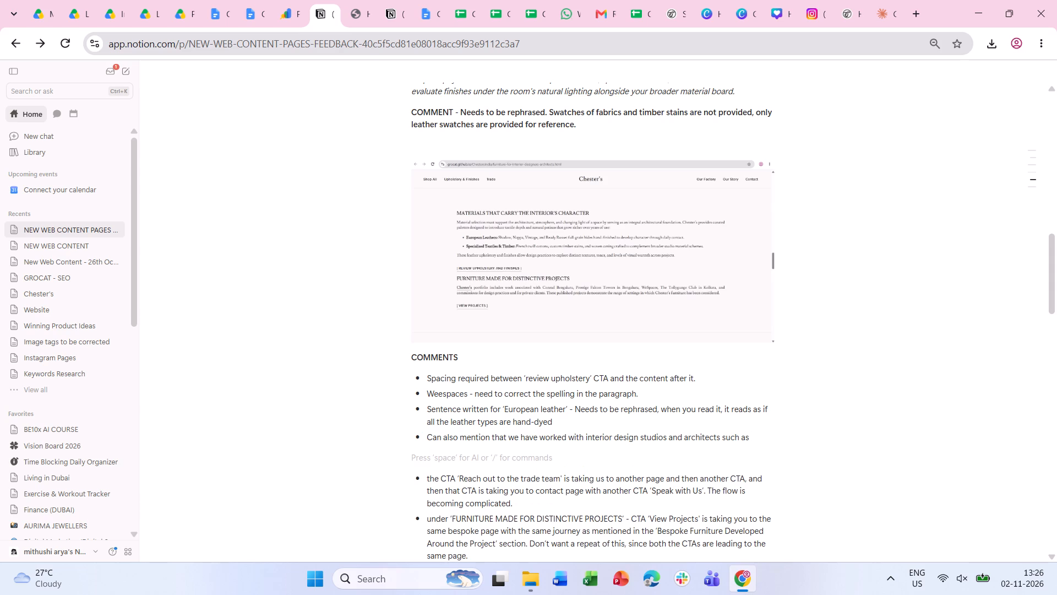
left_click(590, 425)
key("Return")
key("Return")
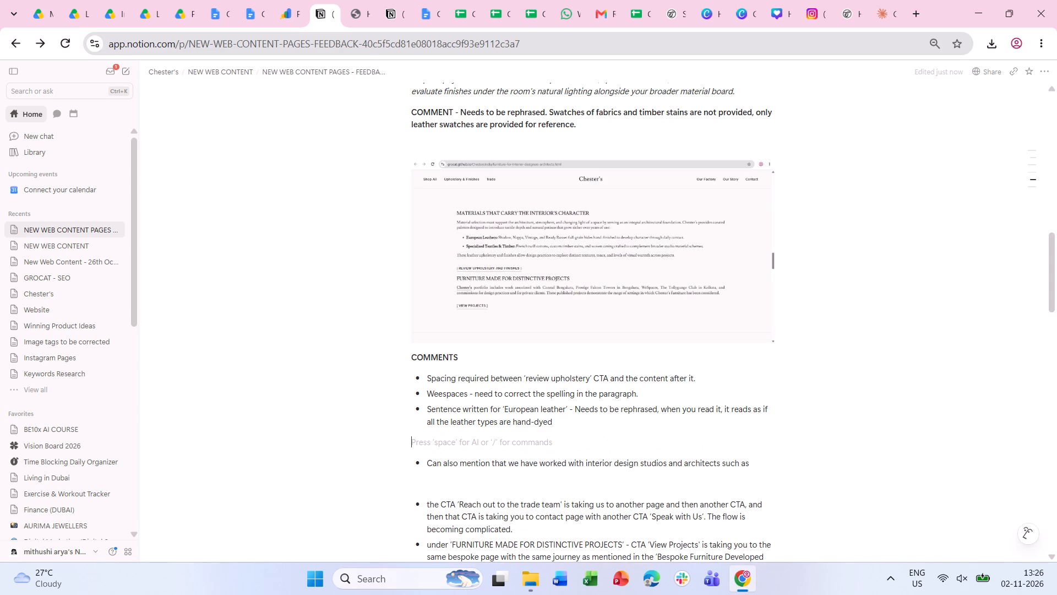
key("BackSpace")
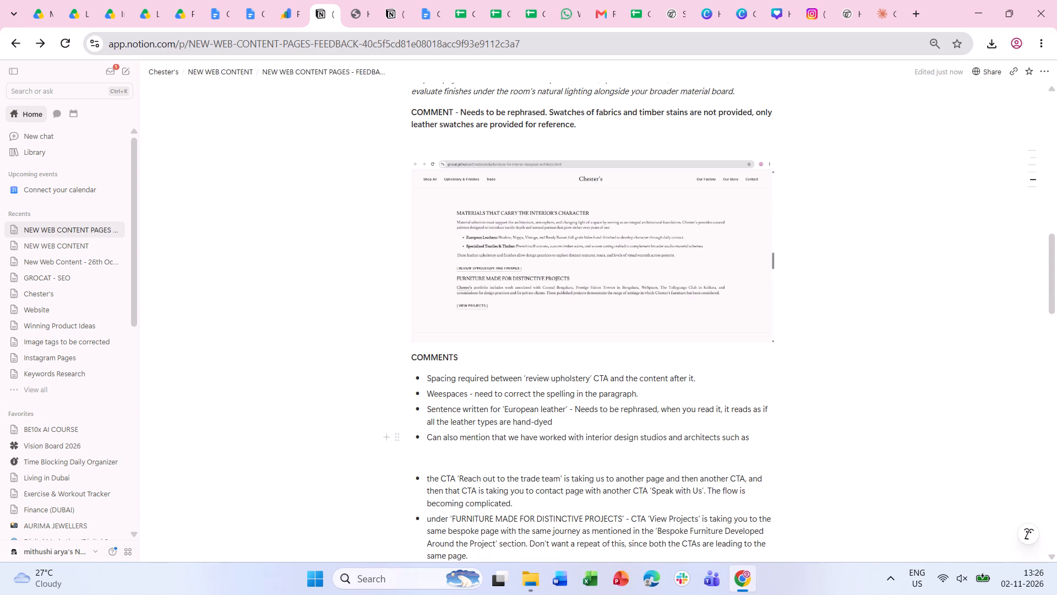
key("Return")
key("Return")
left_click(426, 464)
key("BackSpace")
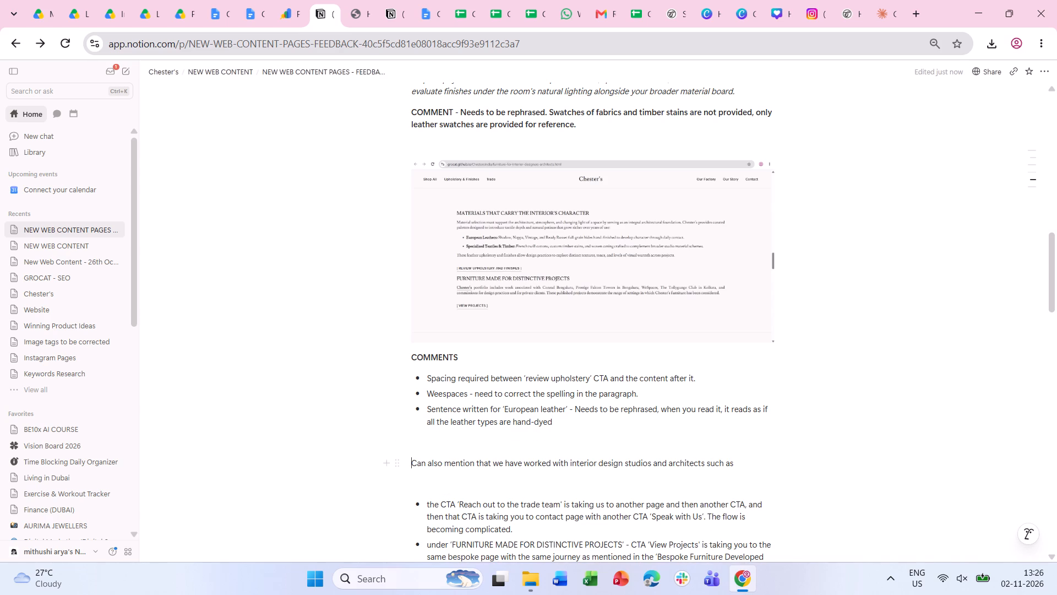
Copy the 'Reach out to the trade team' and 'FURNITURE MADE FOR DISTINCTIVE PROJECTS' comments directly below the 'European leather' bullet.
scroll(489, 465, "down", 1)
left_click_drag(427, 435, 434, 446)
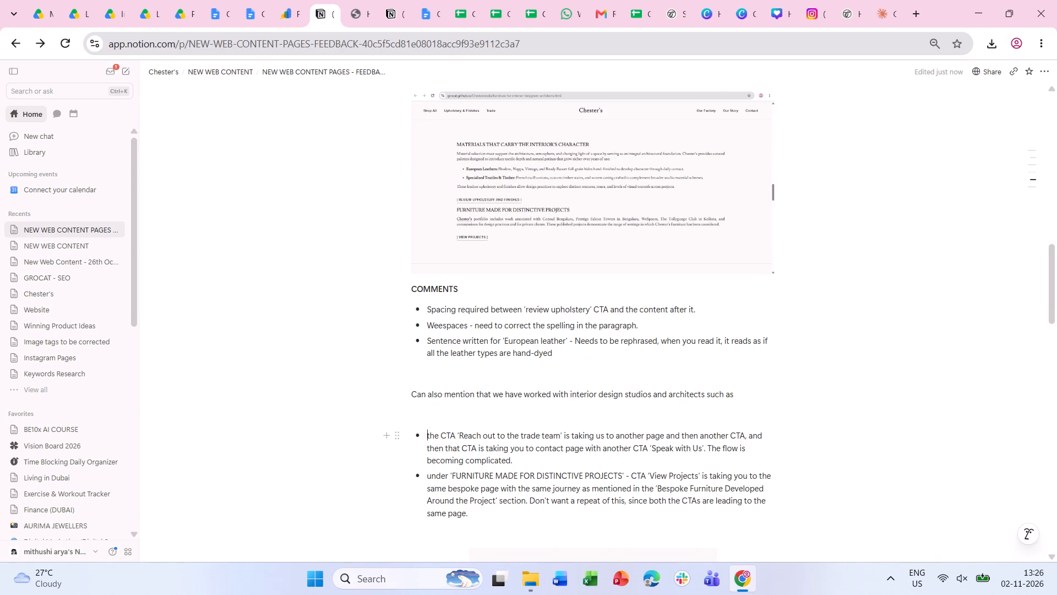
left_click_drag(434, 446, 482, 515)
key("ctrl+c")
left_click(641, 345)
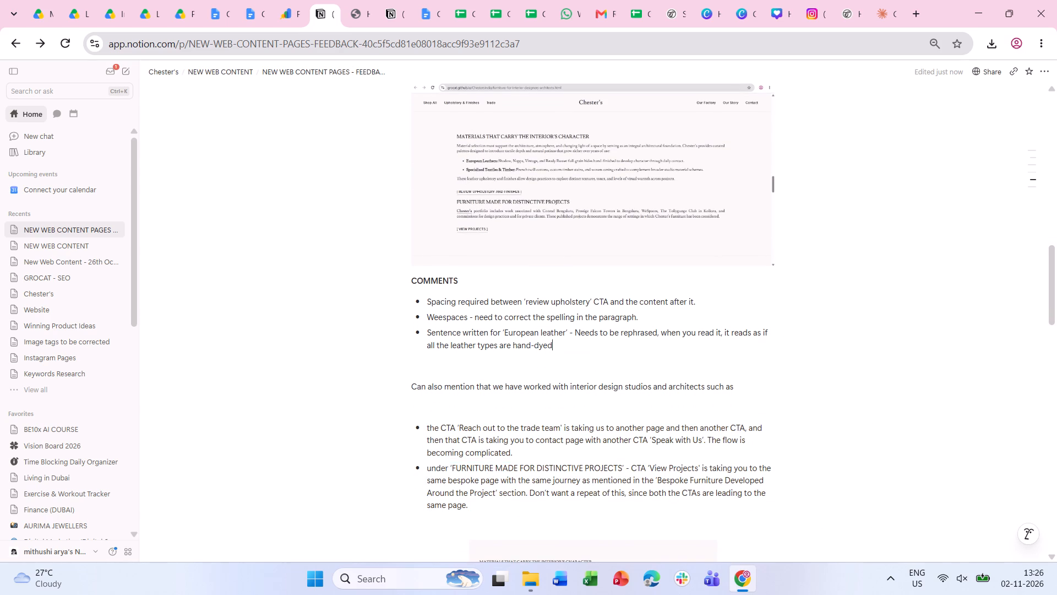
key("Return")
key("ctrl+v")
Delete the original two CTA bullets below the comment about interior design studios and architects.
scroll(522, 424, "down", 1)
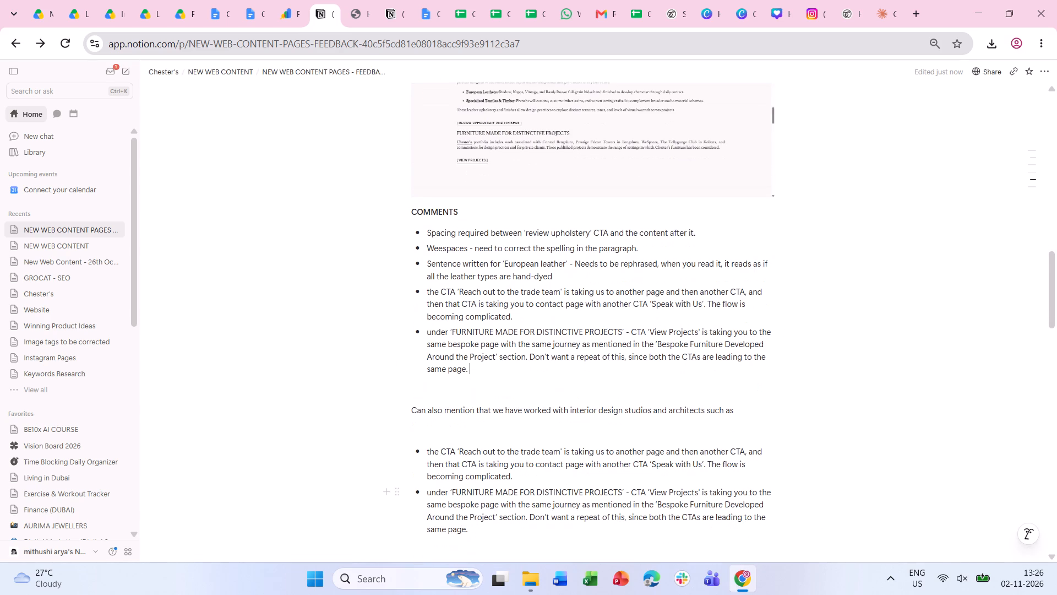
left_click_drag(500, 537, 415, 454)
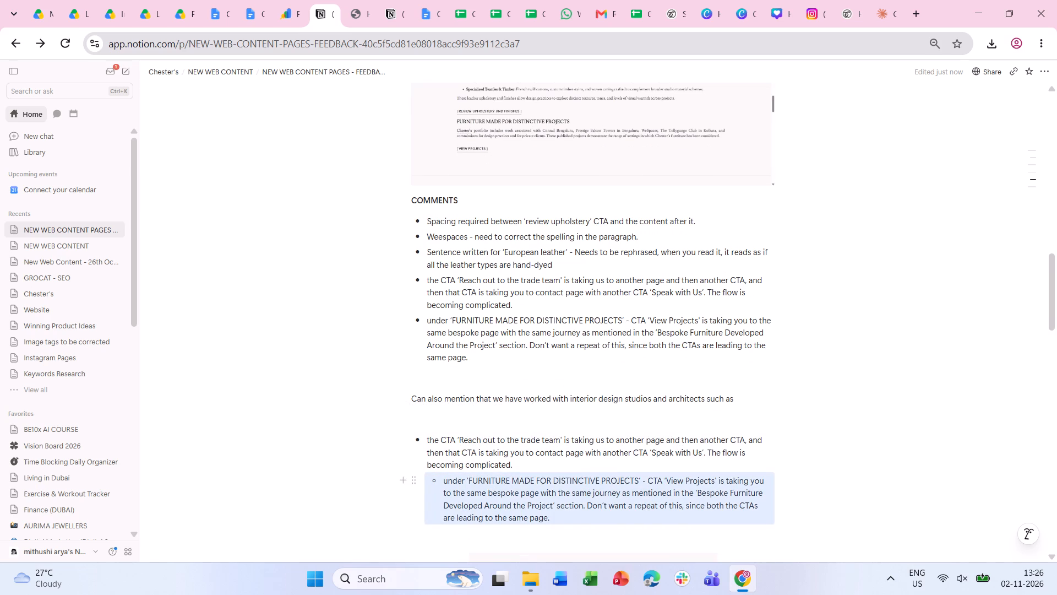
key("ctrl+z")
left_click(520, 518)
left_click_drag(498, 521, 495, 518)
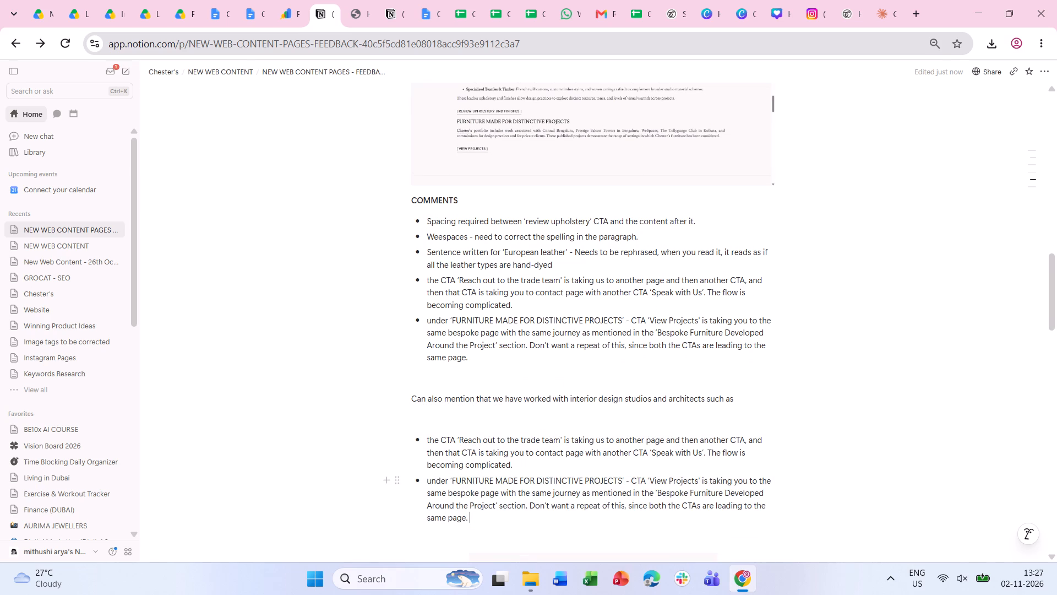
left_click_drag(495, 518, 422, 437)
key("BackSpace")
key("BackSpace")
key("BackSpace")
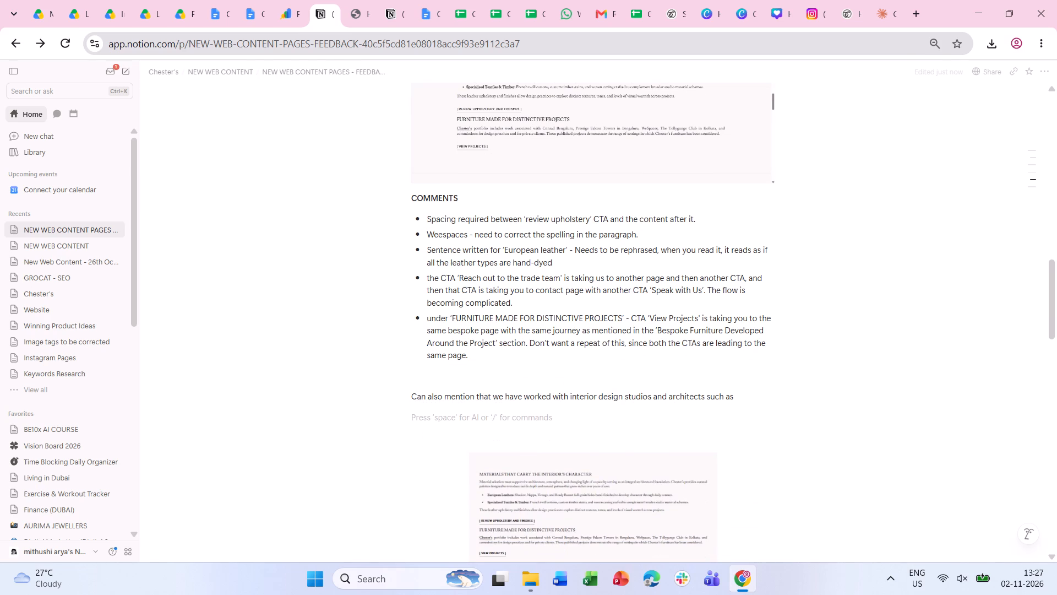
Below the studios and architects comment, add 'studio slip' followed by the link to its Instagram profile.
left_click(742, 395)
left_click(475, 413)
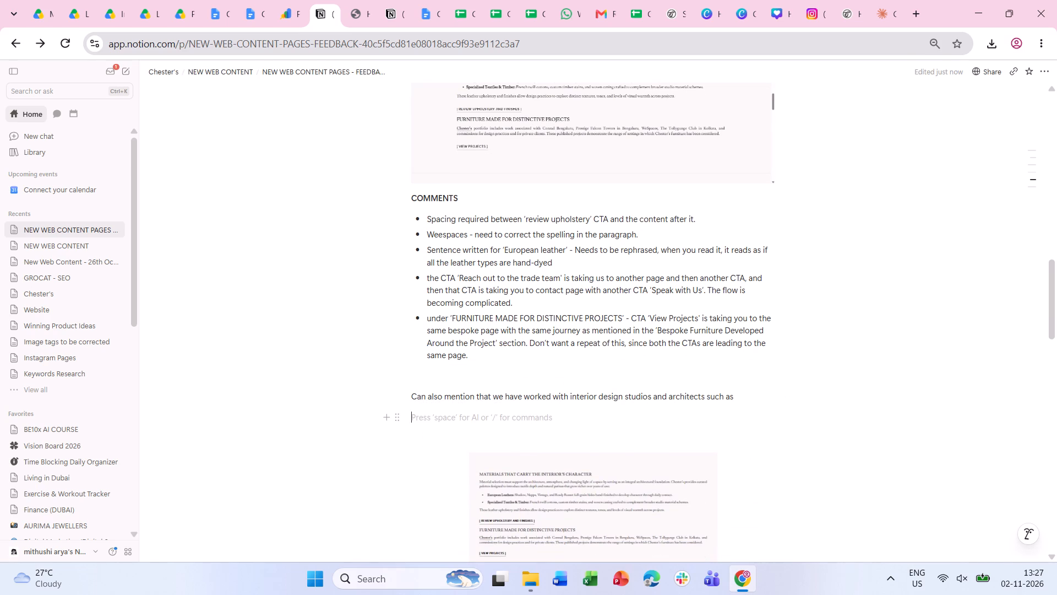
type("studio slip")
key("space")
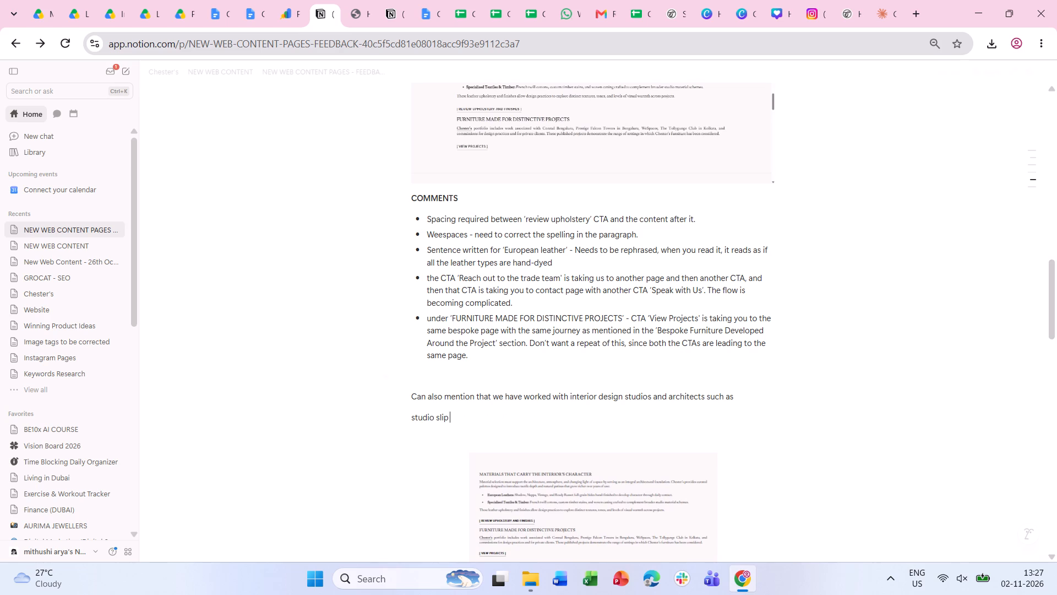
left_click(803, 11)
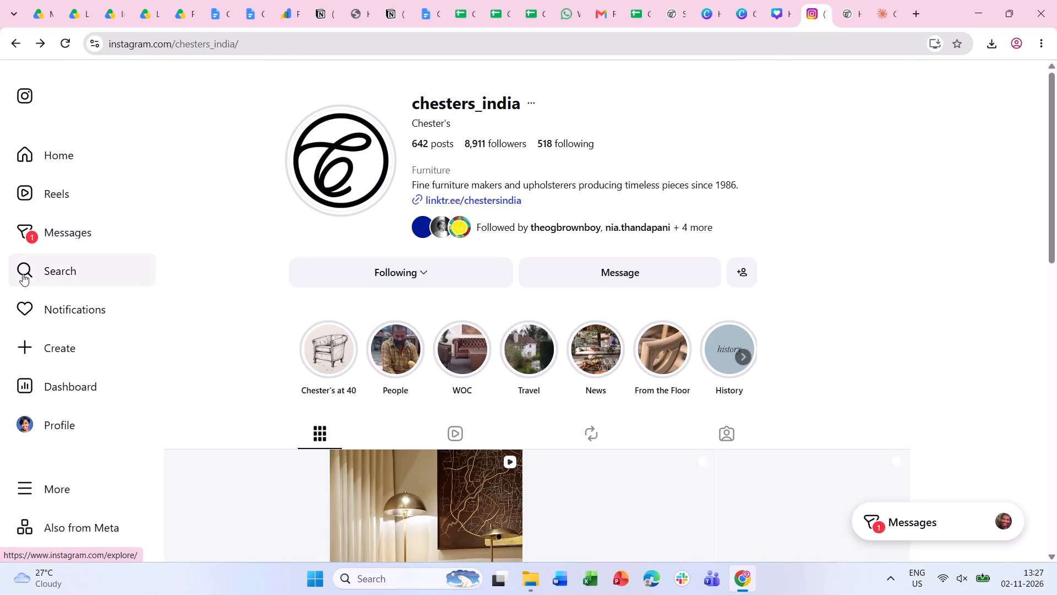
left_click(23, 274)
left_click(432, 93)
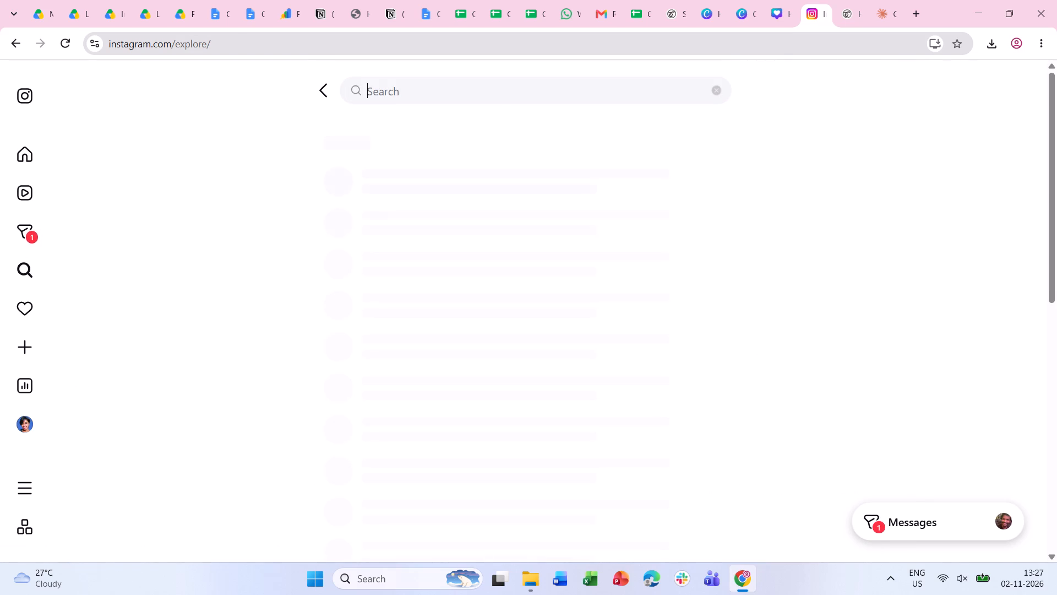
left_click(392, 193)
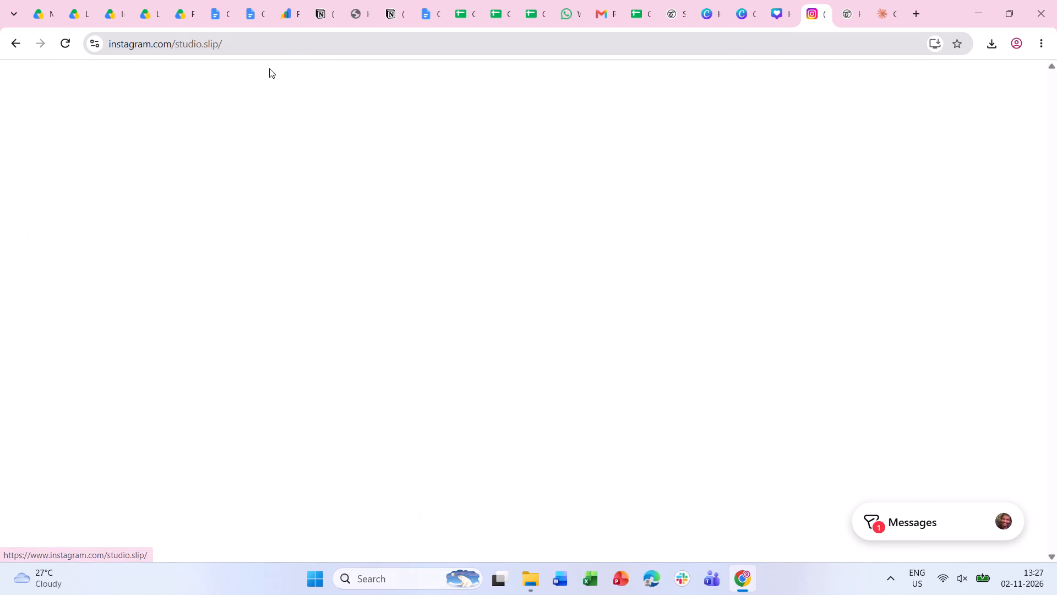
left_click(261, 46)
key("ctrl+c")
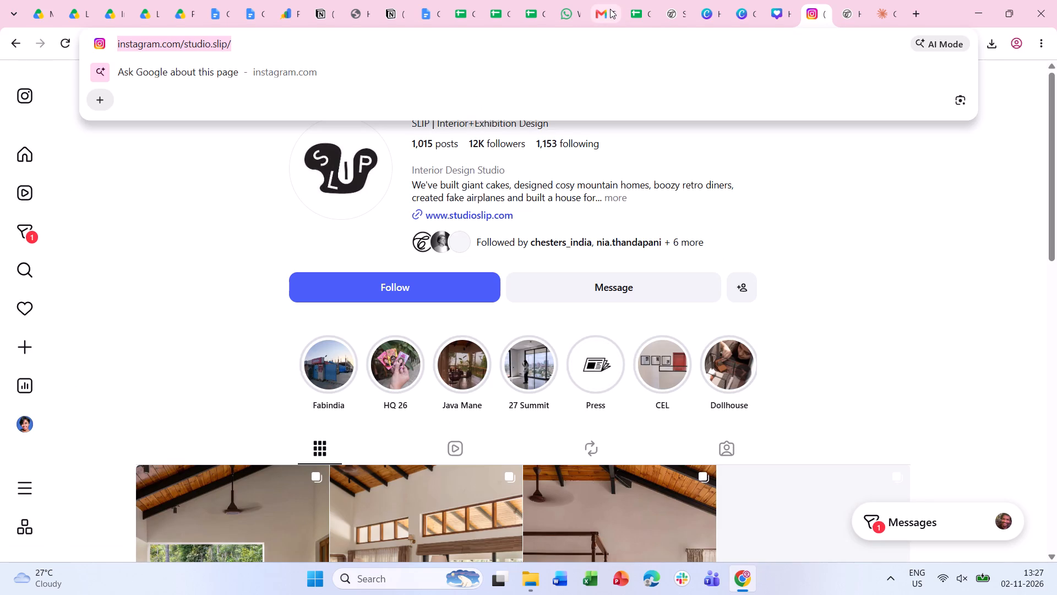
left_click(322, 9)
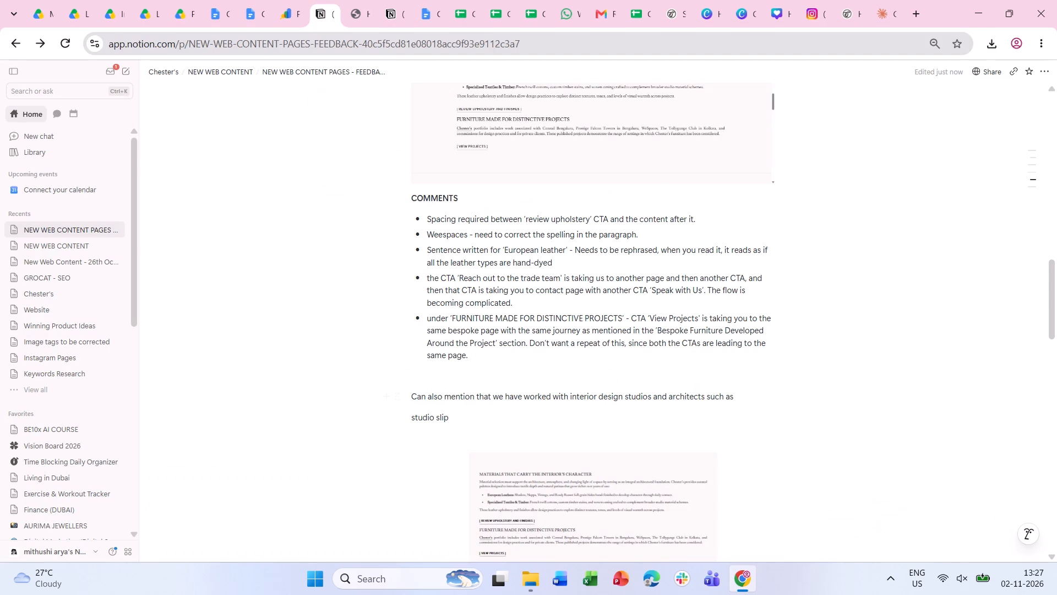
key("ctrl+v")
left_click(441, 436)
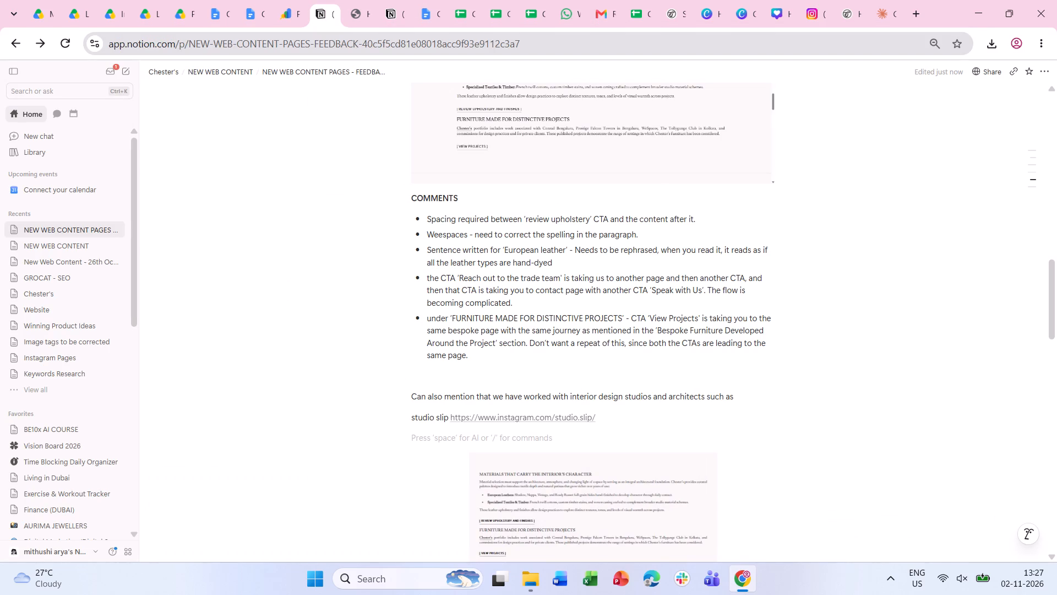
left_click(851, 18)
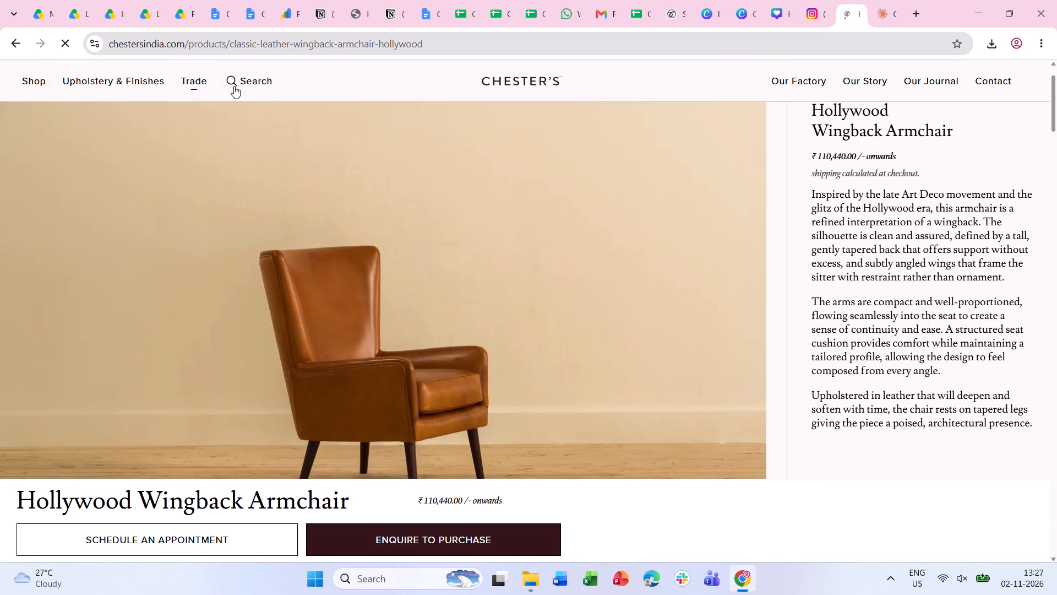
left_click(829, 10)
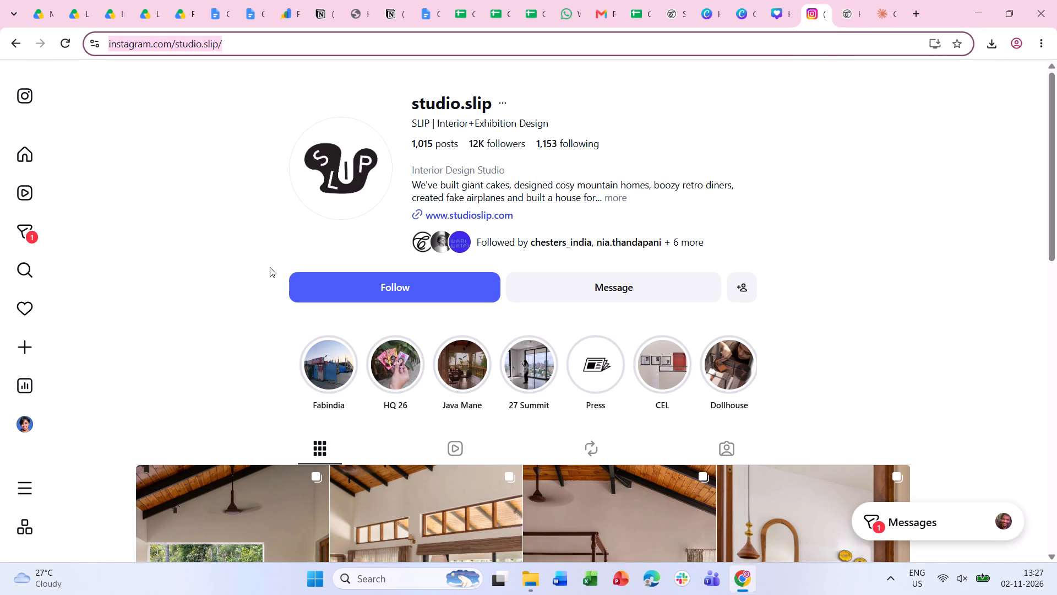
left_click(23, 266)
left_click(380, 94)
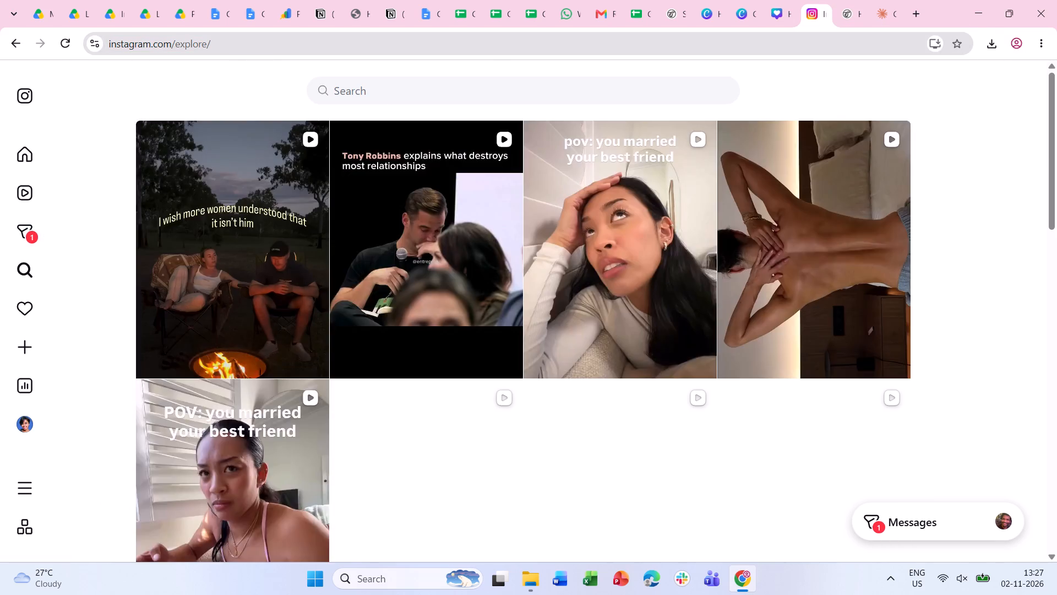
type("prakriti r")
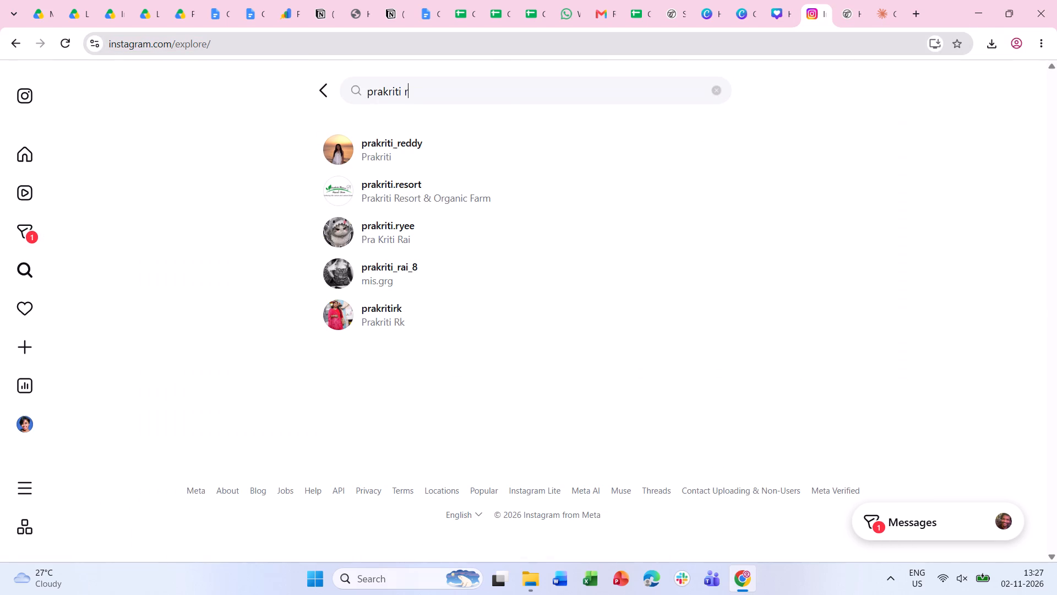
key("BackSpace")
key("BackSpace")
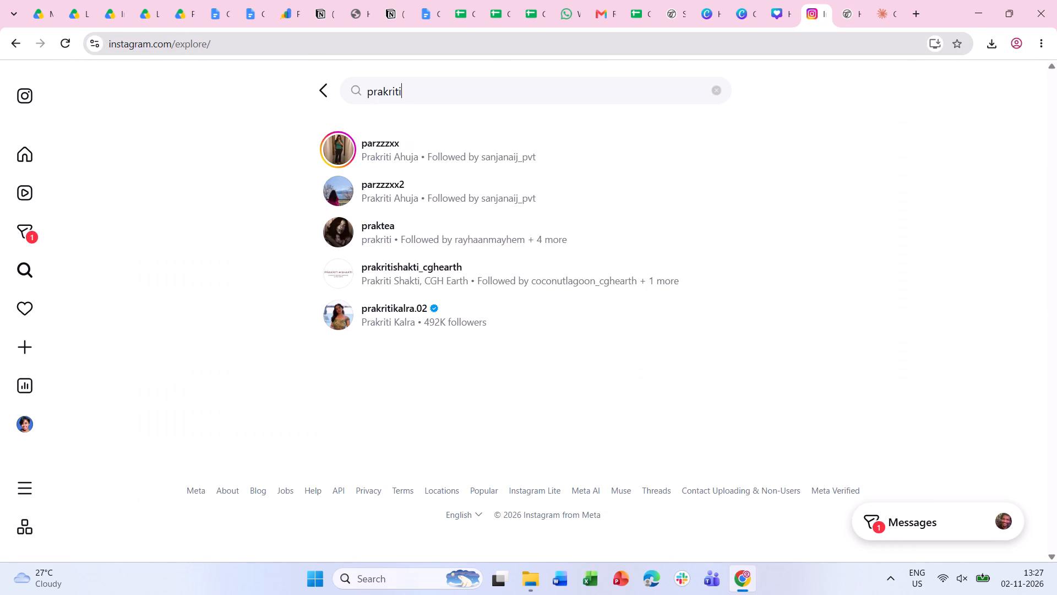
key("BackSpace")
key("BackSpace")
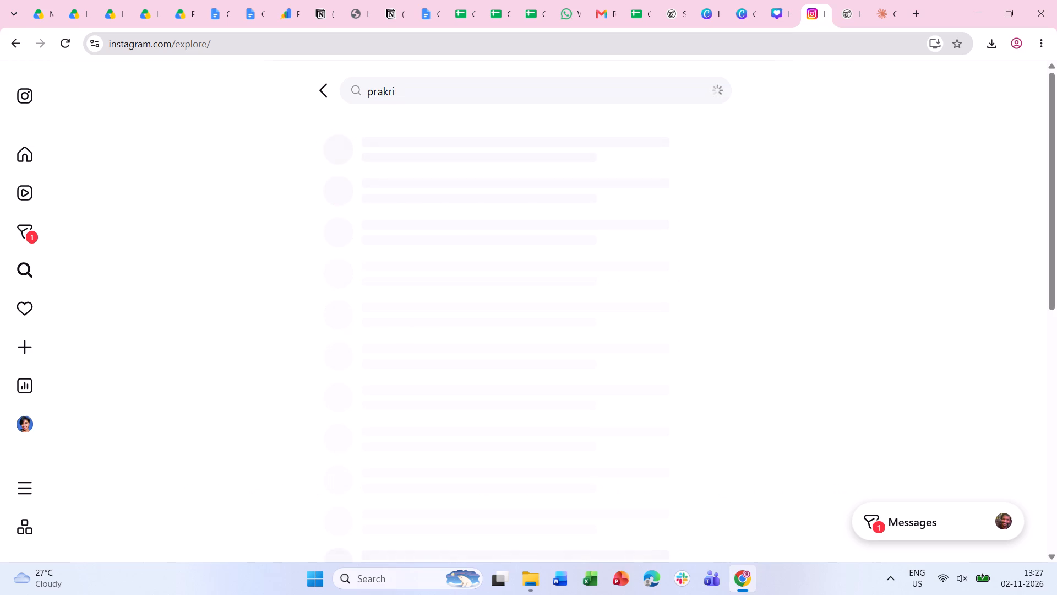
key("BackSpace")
left_click(388, 136)
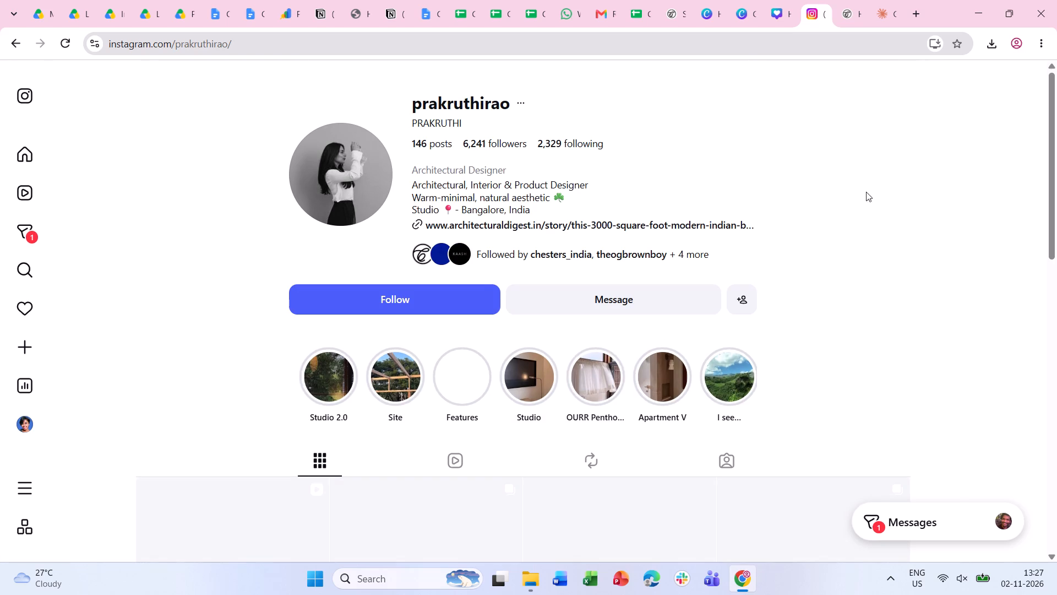
scroll(1037, 231, "down", 5)
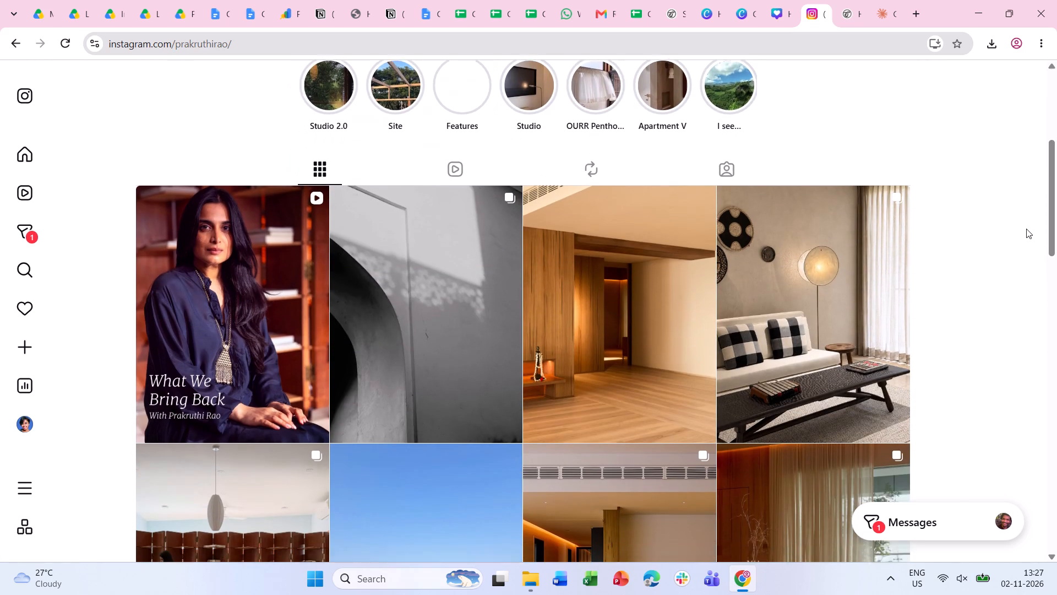
scroll(1026, 229, "down", 5)
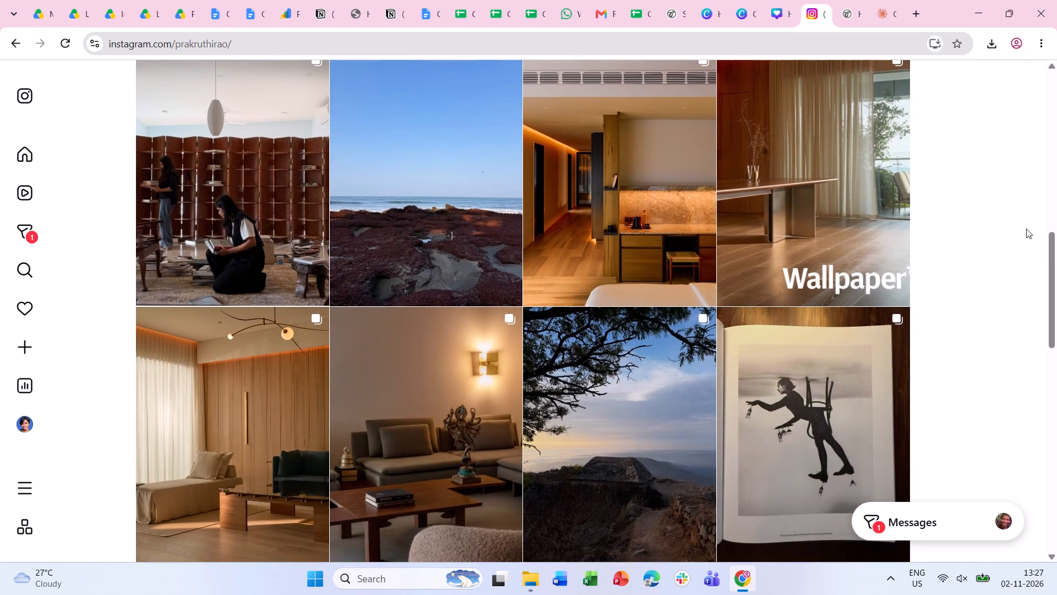
scroll(1026, 229, "down", 2)
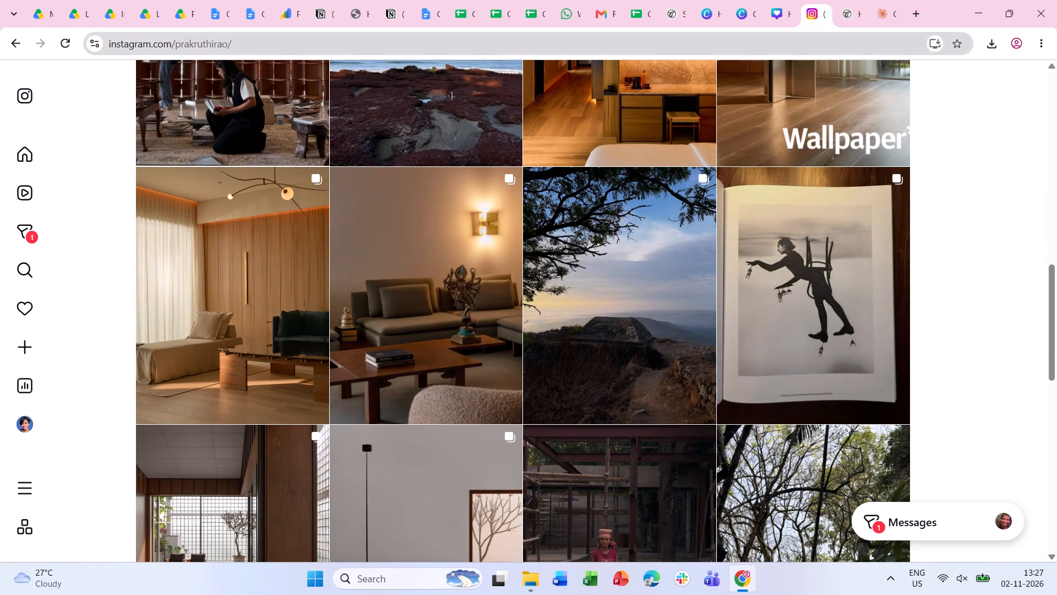
Add the architectural designer's name below the studio slip entry, followed by a dash and her Instagram profile link.
left_click(291, 43)
key("ctrl+c")
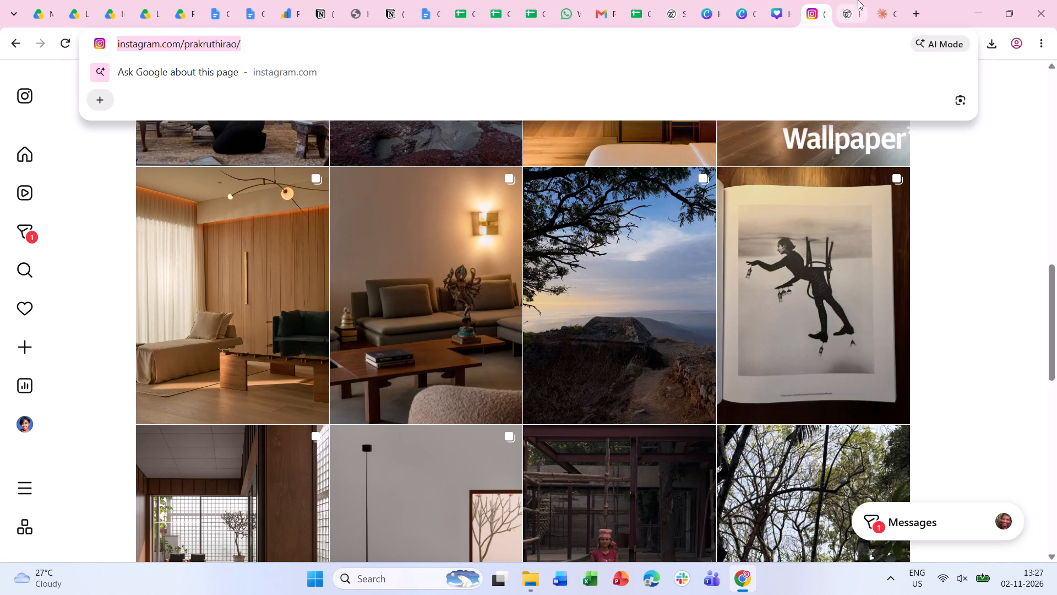
left_click(316, 3)
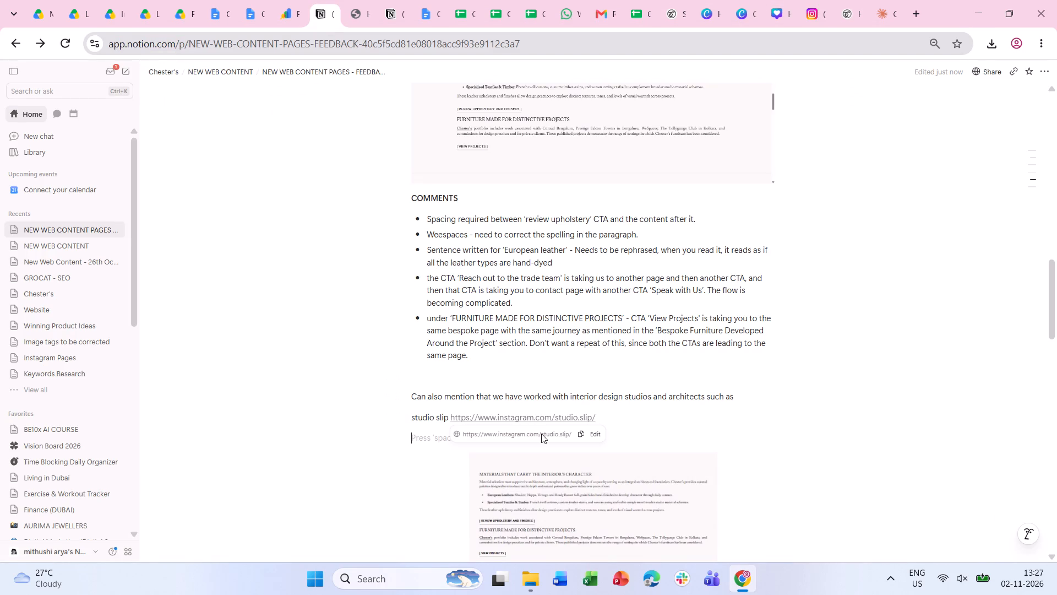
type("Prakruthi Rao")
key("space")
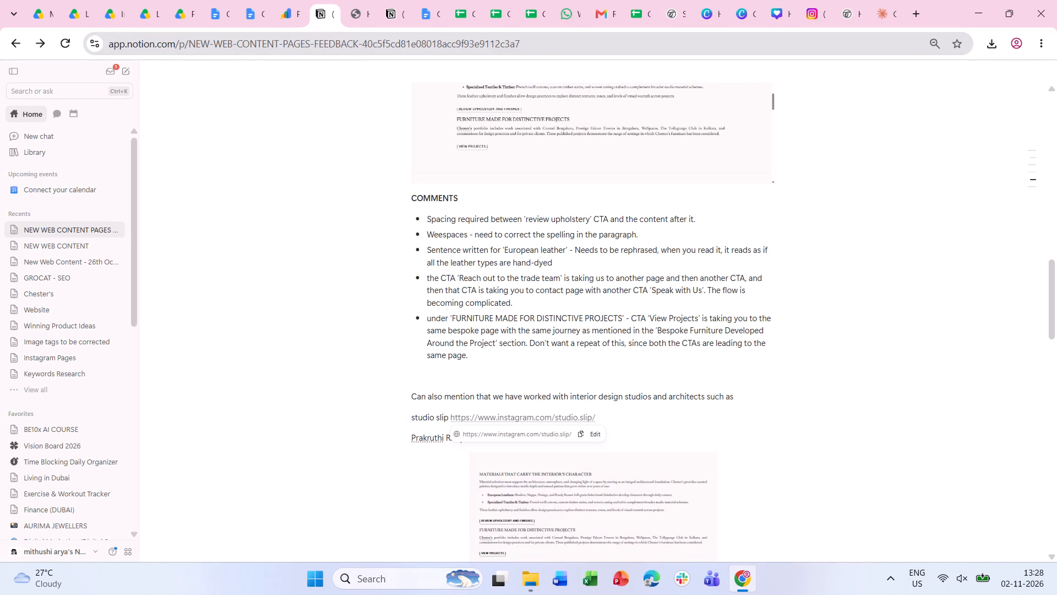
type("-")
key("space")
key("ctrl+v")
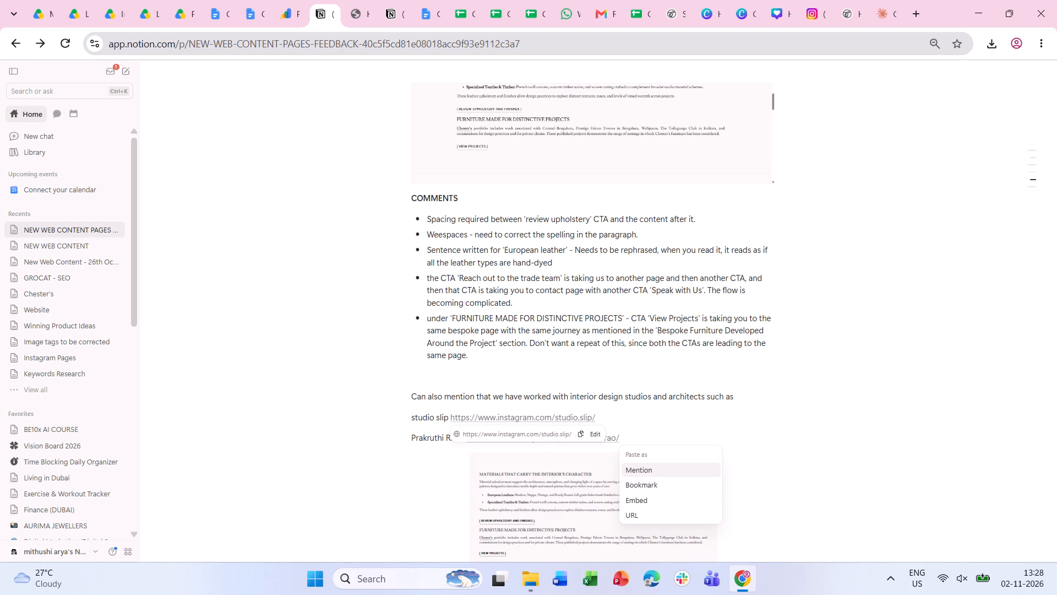
left_click(838, 419)
Insert four blank lines between the architectural designer's entry and the page screenshot, and return to the first blank line.
scroll(833, 421, "down", 2)
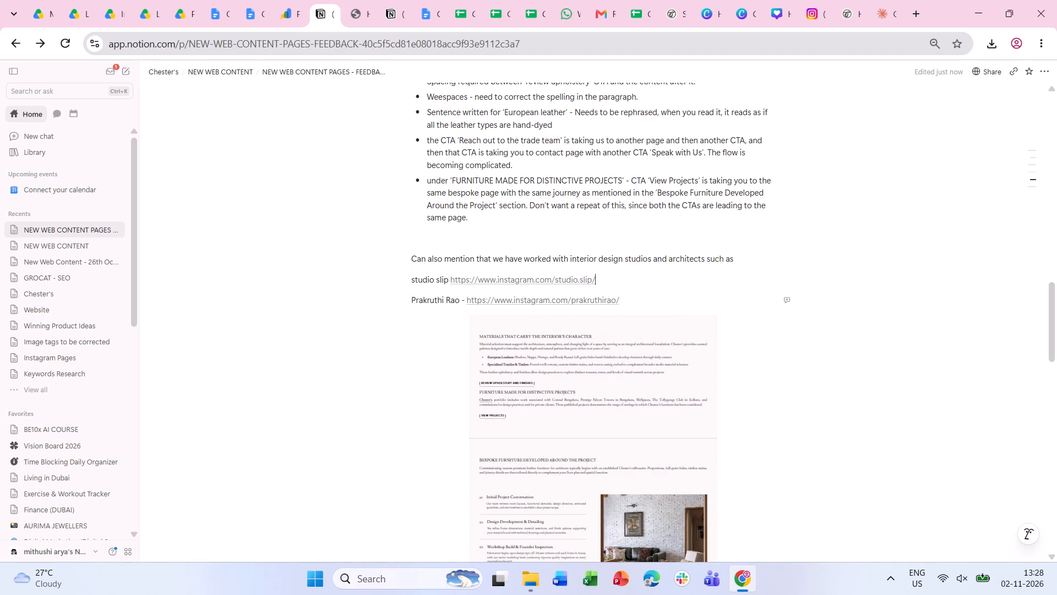
left_click(694, 303)
left_click(412, 322)
key("Return")
key("Return")
key("Return")
key("Return")
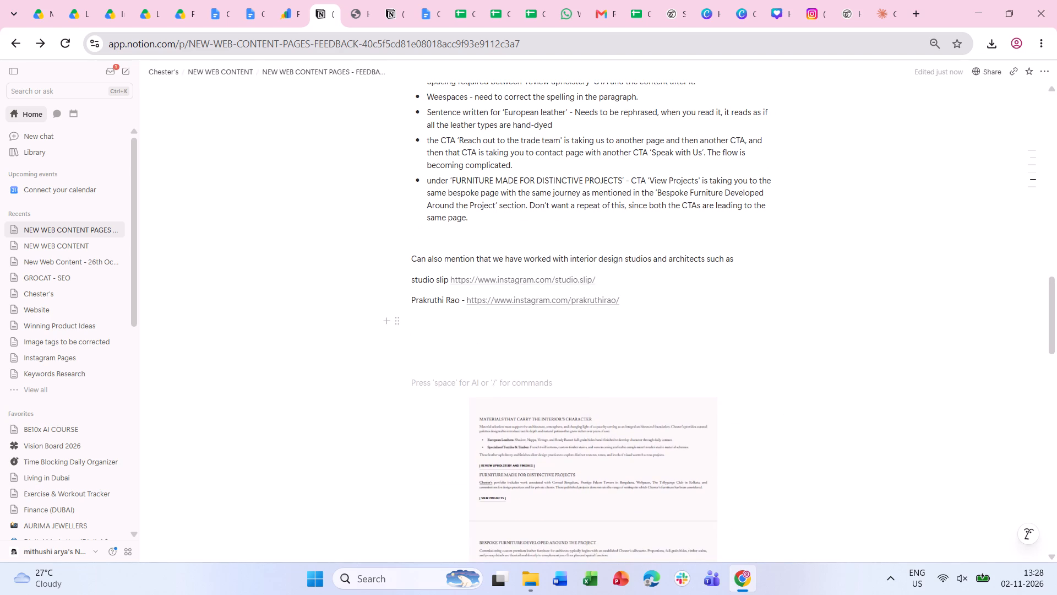
left_click(429, 320)
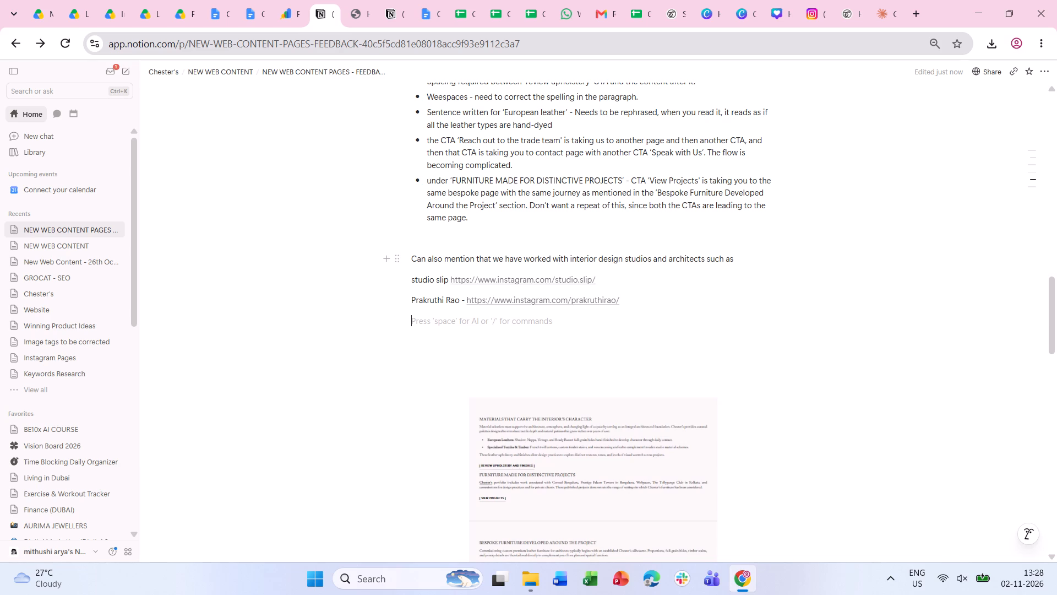
Search Instagram for 'fluid space'.
left_click(355, 3)
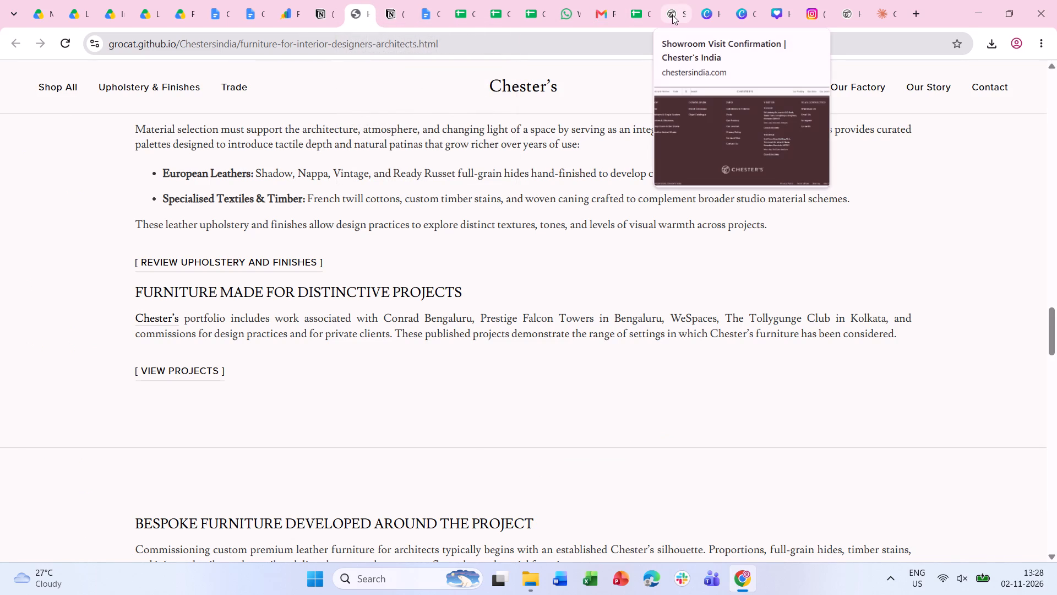
left_click(805, 15)
left_click(27, 262)
left_click(423, 85)
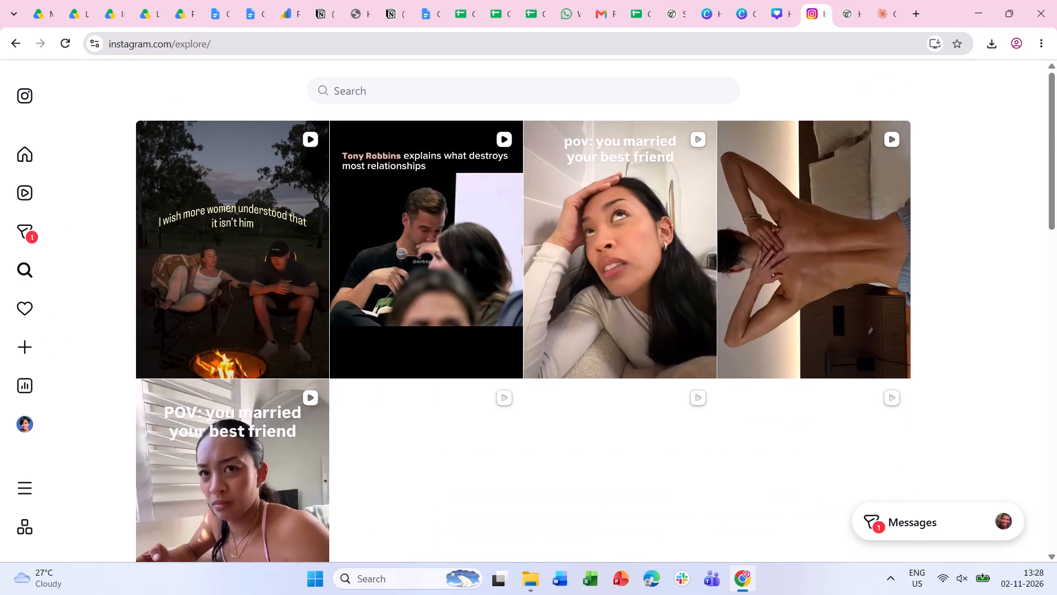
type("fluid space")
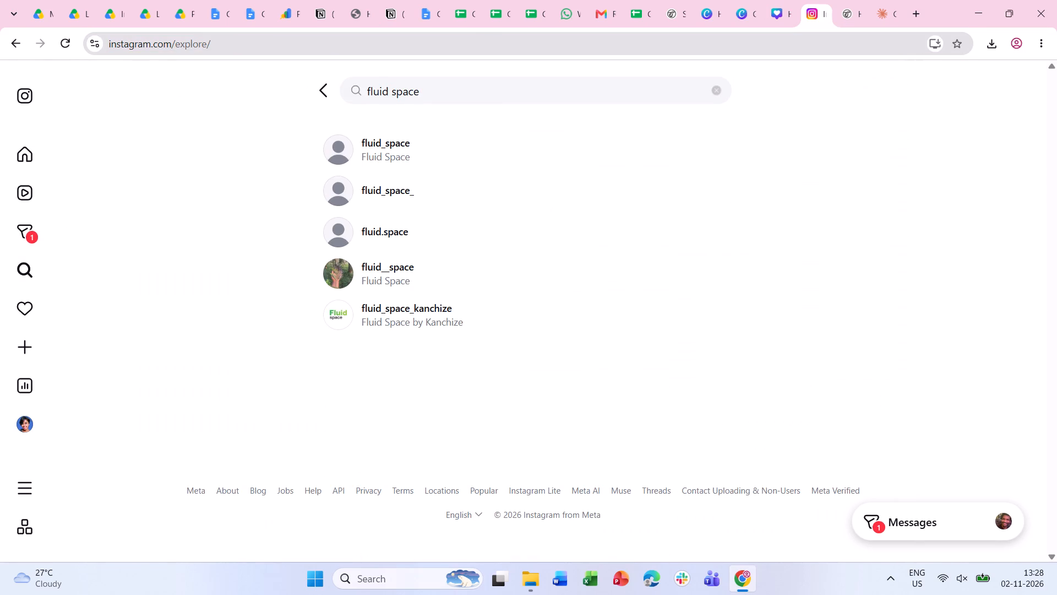
Search Instagram for 'amberk' and open the profile of the matching Bangalore interior design studio.
triple_click(422, 89)
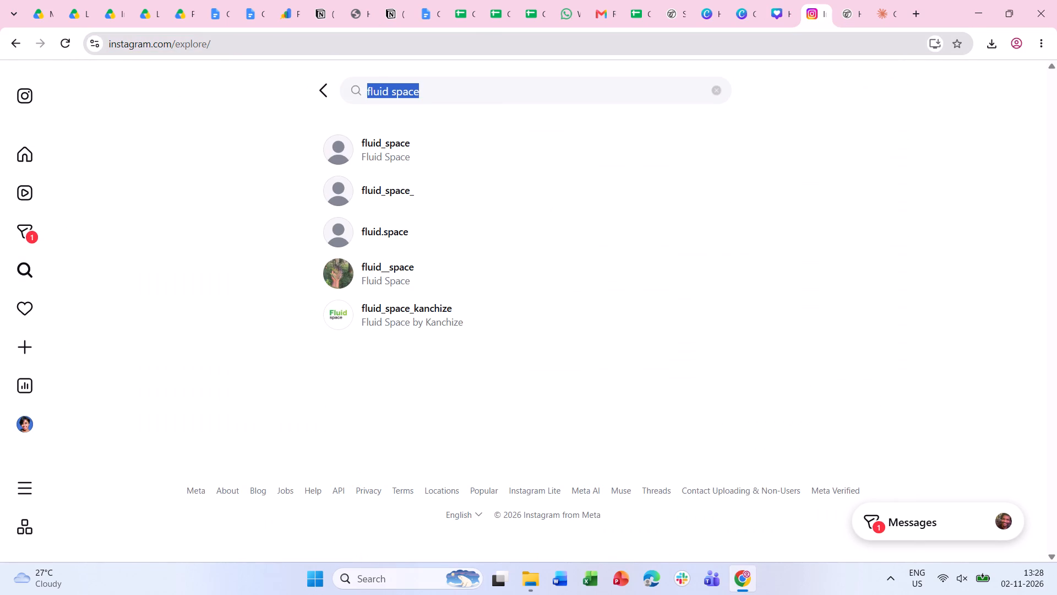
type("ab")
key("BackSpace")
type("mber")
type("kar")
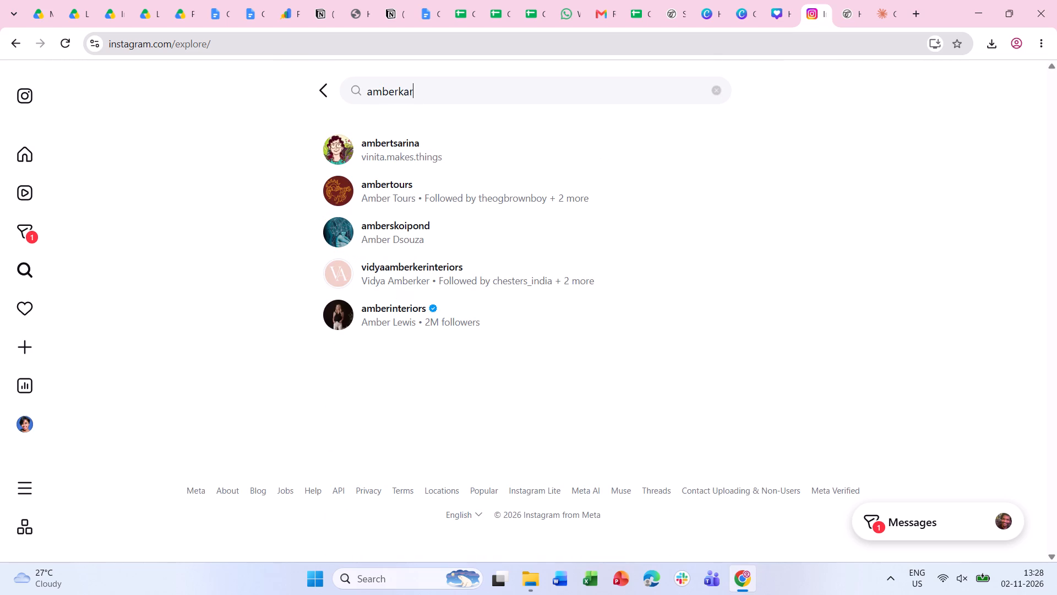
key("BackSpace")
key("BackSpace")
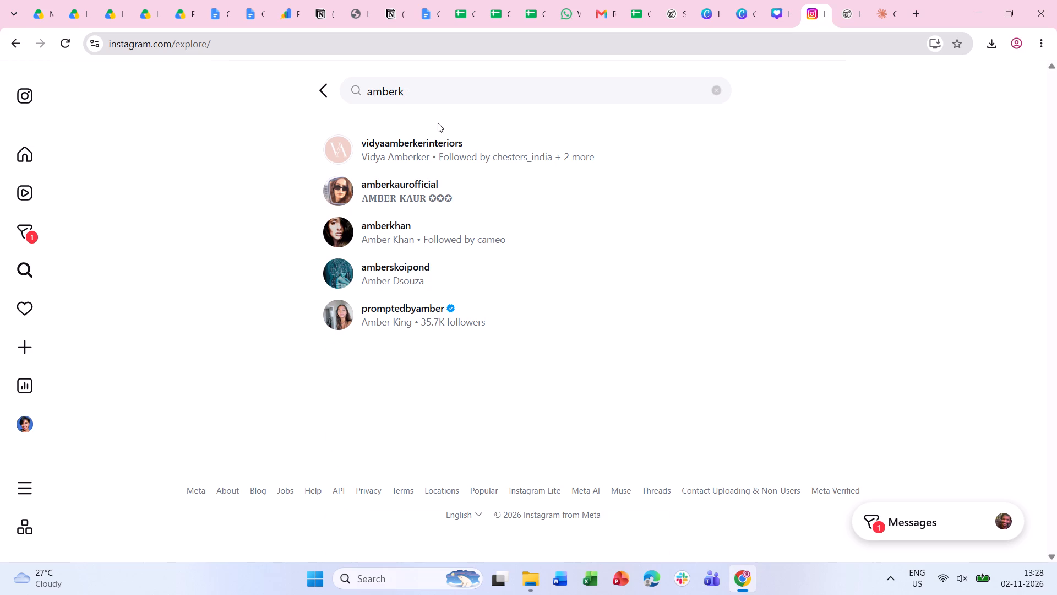
left_click(438, 138)
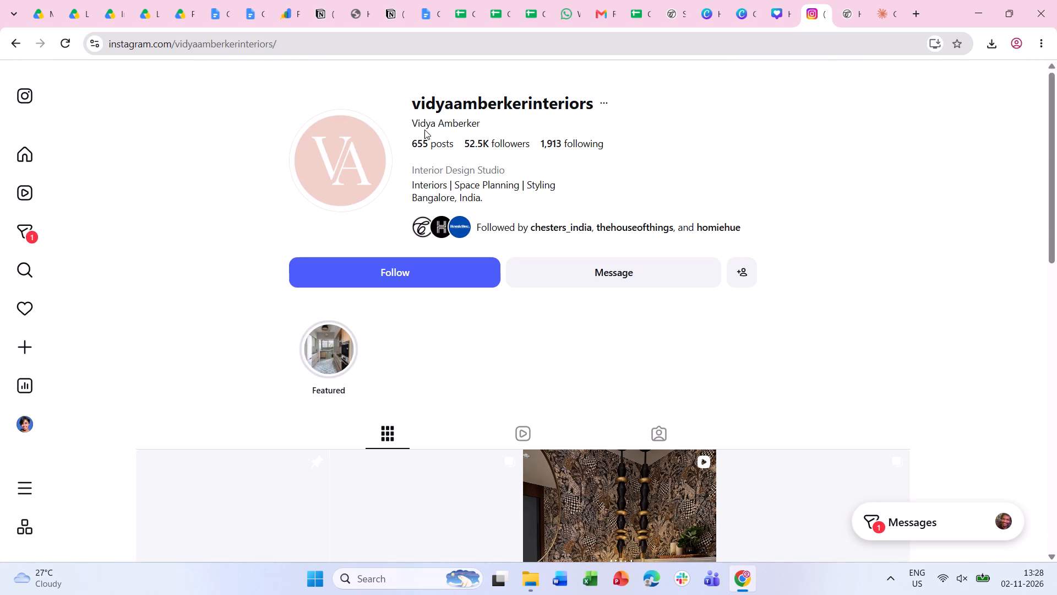
Below the architectural designer's entry in the Notion document, add the interior design studio's name and Instagram profile link, followed by a new line.
left_click_drag(411, 122, 481, 124)
key("ctrl+c")
left_click(320, 18)
key("ctrl+v")
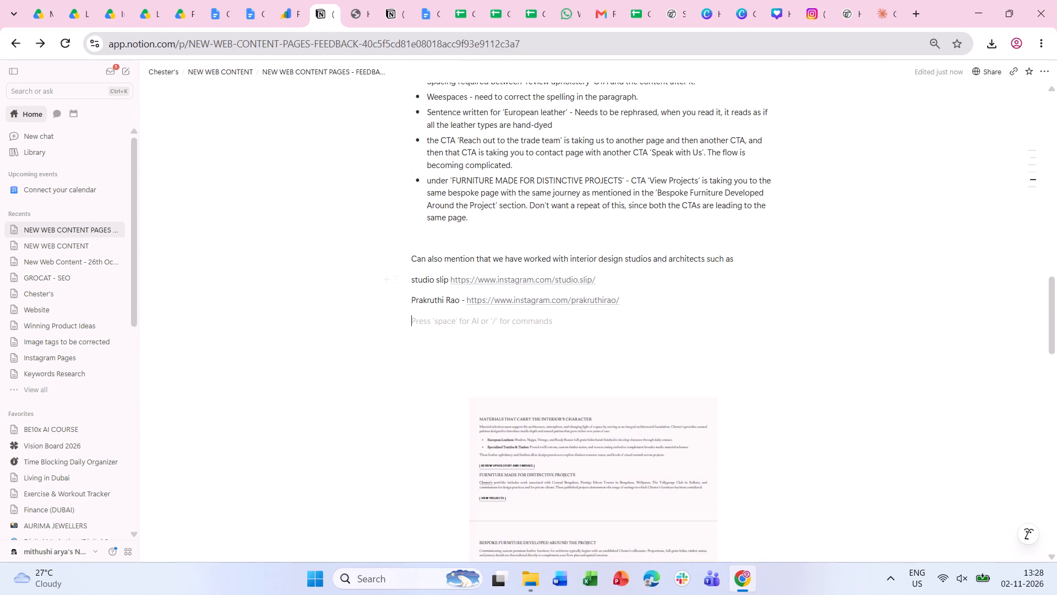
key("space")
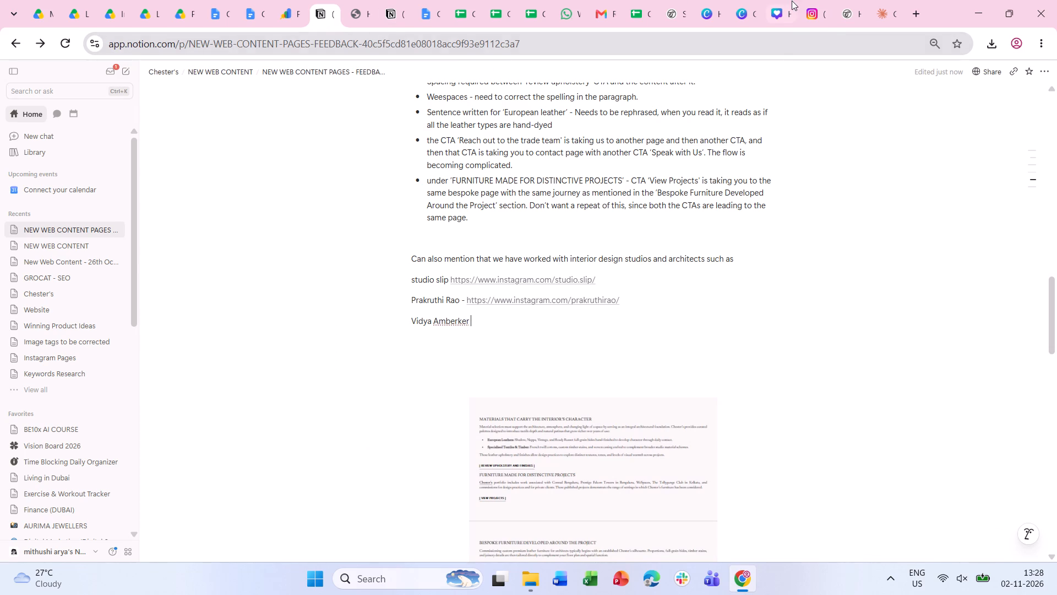
left_click(818, 8)
left_click(382, 44)
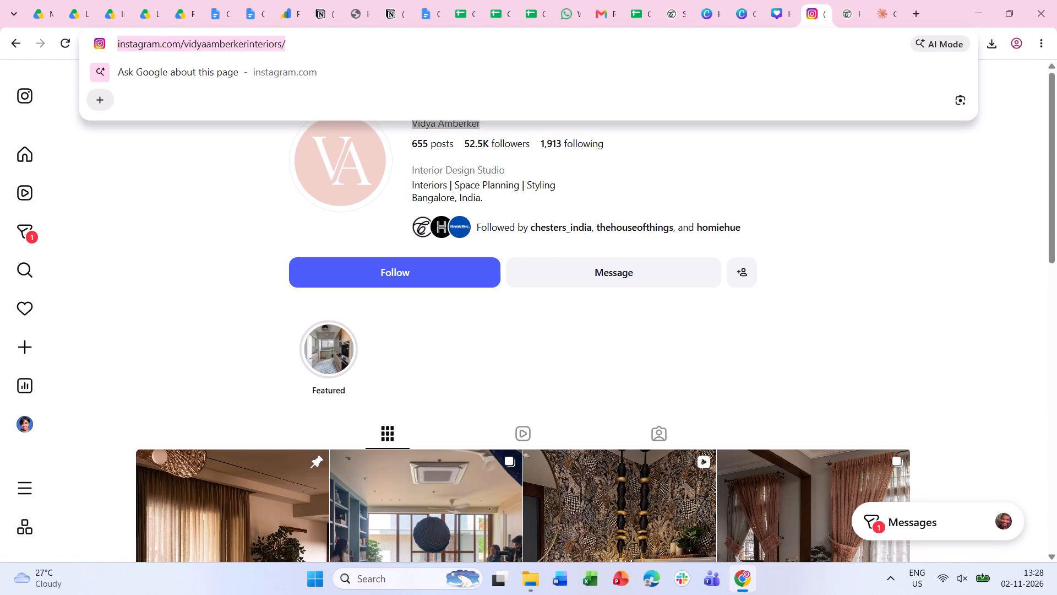
key("ctrl+c")
left_click(318, 3)
key("ctrl+v")
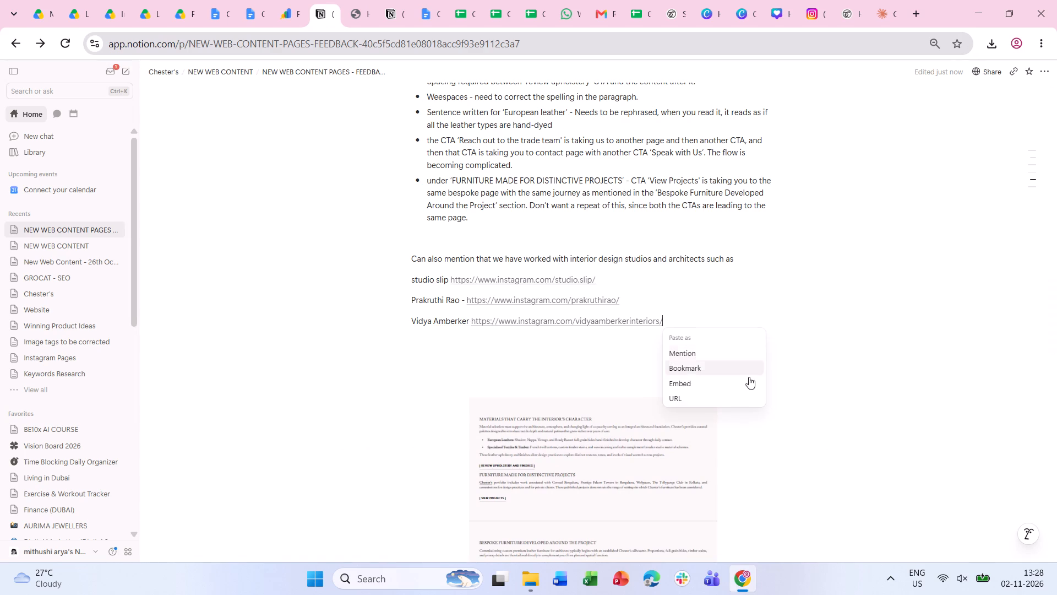
left_click(830, 313)
key("Return")
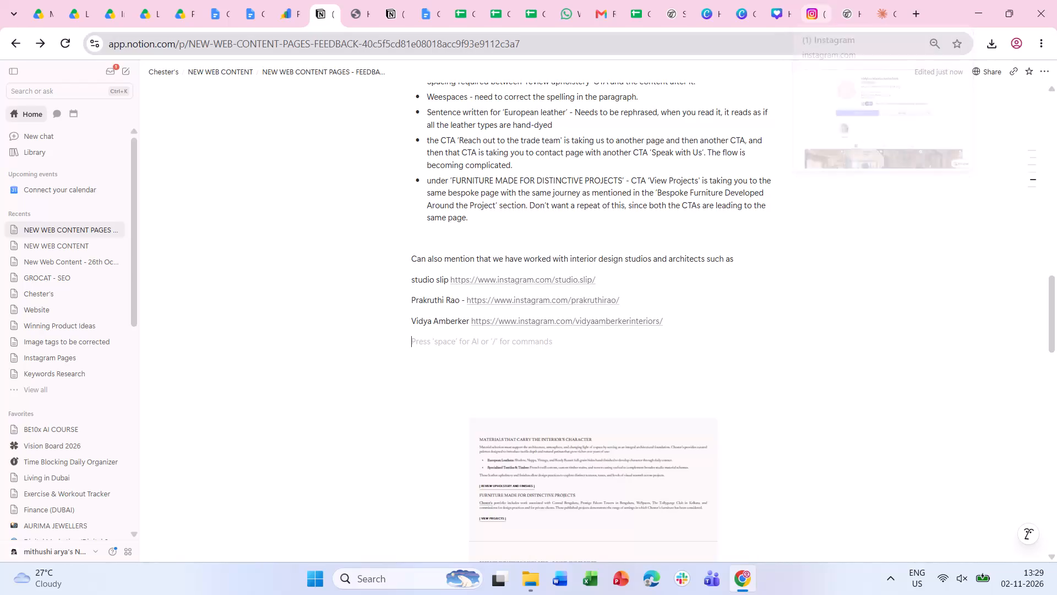
Search Instagram for 'tessera' and open the Tessera Architects profile.
left_click(818, 14)
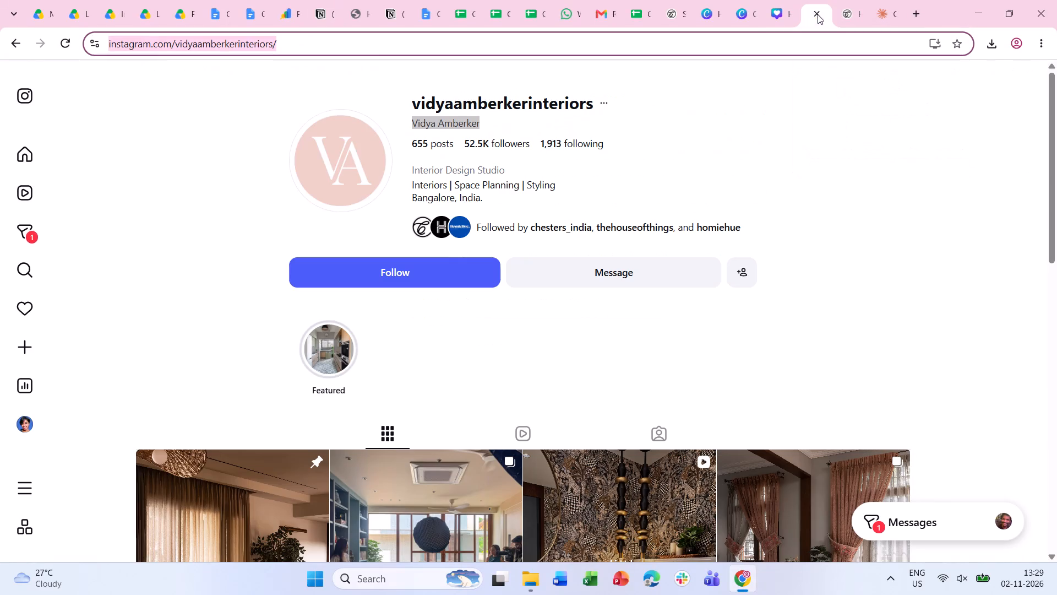
left_click(40, 279)
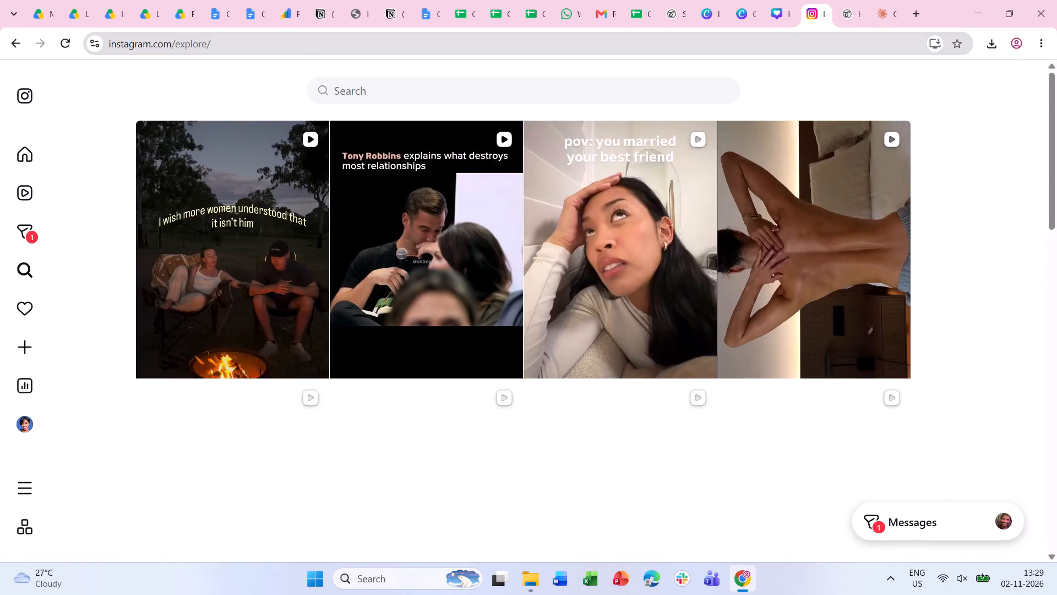
left_click(368, 91)
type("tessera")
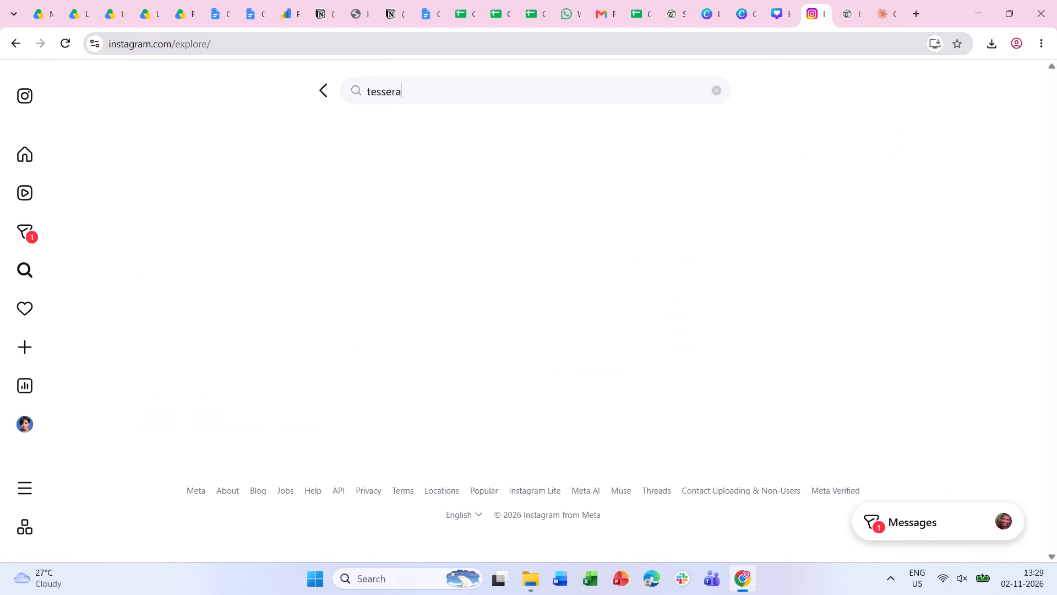
left_click(376, 144)
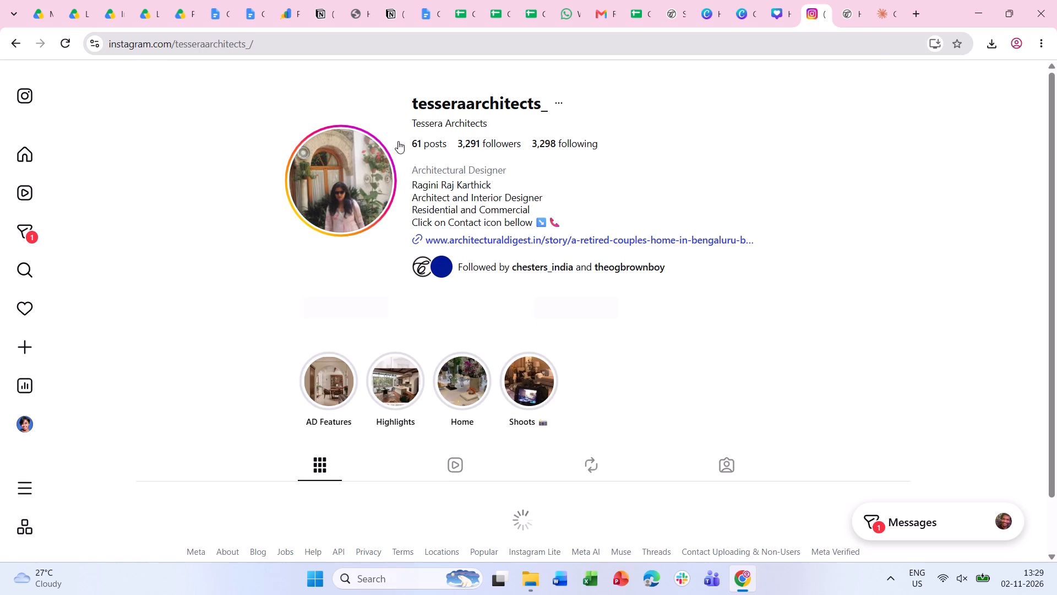
On the new line below the interior design studio's entry in Notion, add 'Tessera Architects' followed by its Instagram profile link.
left_click_drag(411, 122, 508, 132)
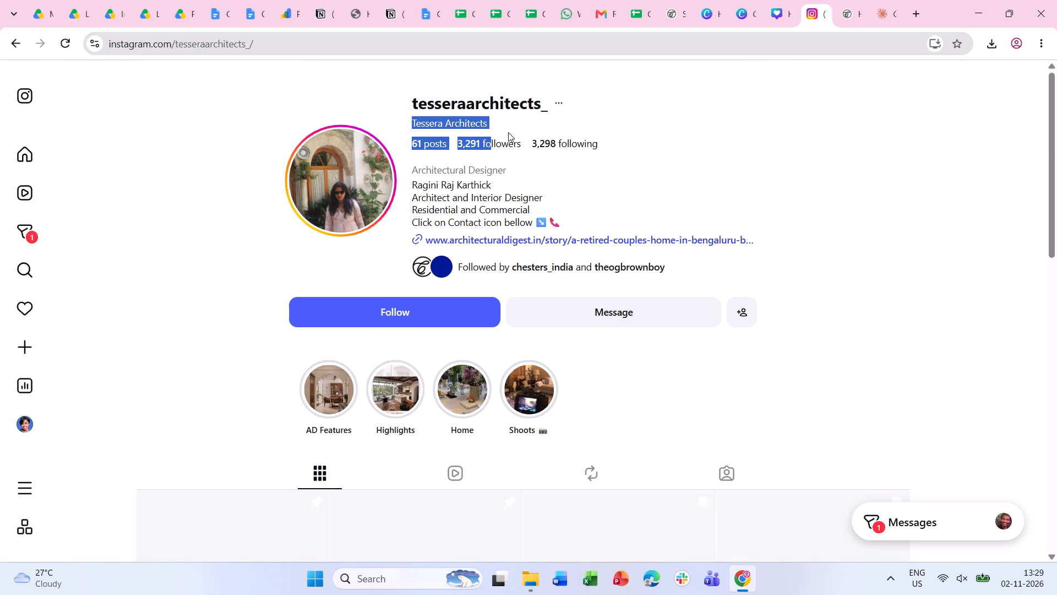
left_click_drag(508, 132, 490, 121)
key("ctrl+c")
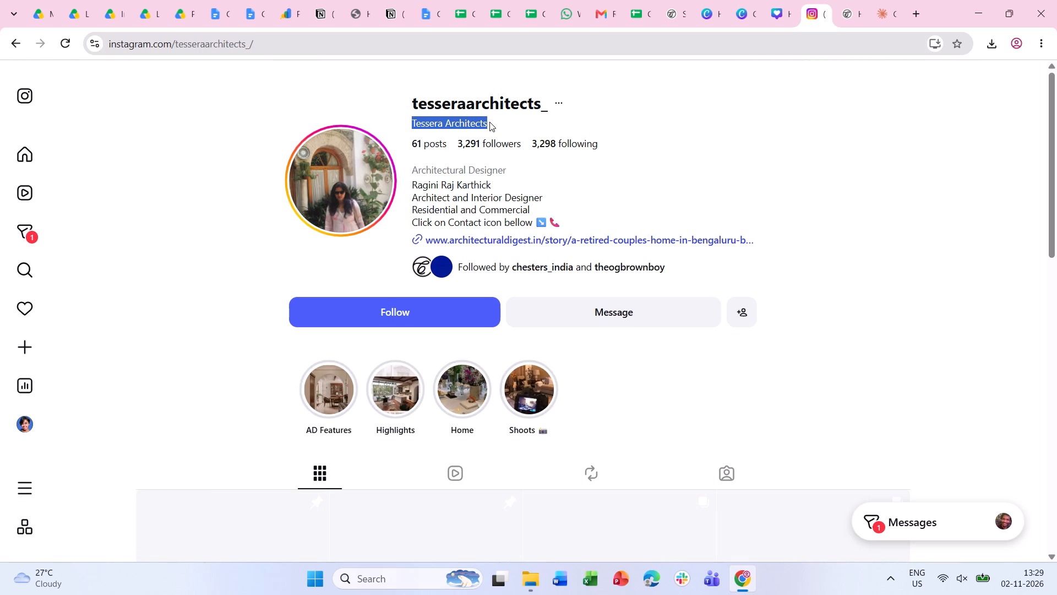
left_click(331, 9)
key("ctrl+v")
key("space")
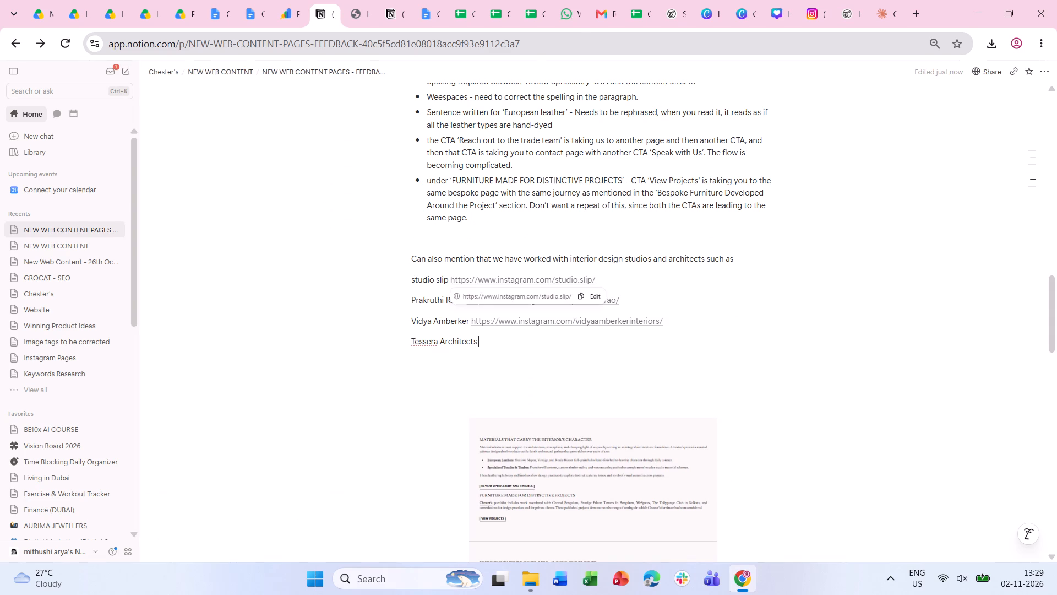
left_click(814, 15)
left_click(416, 41)
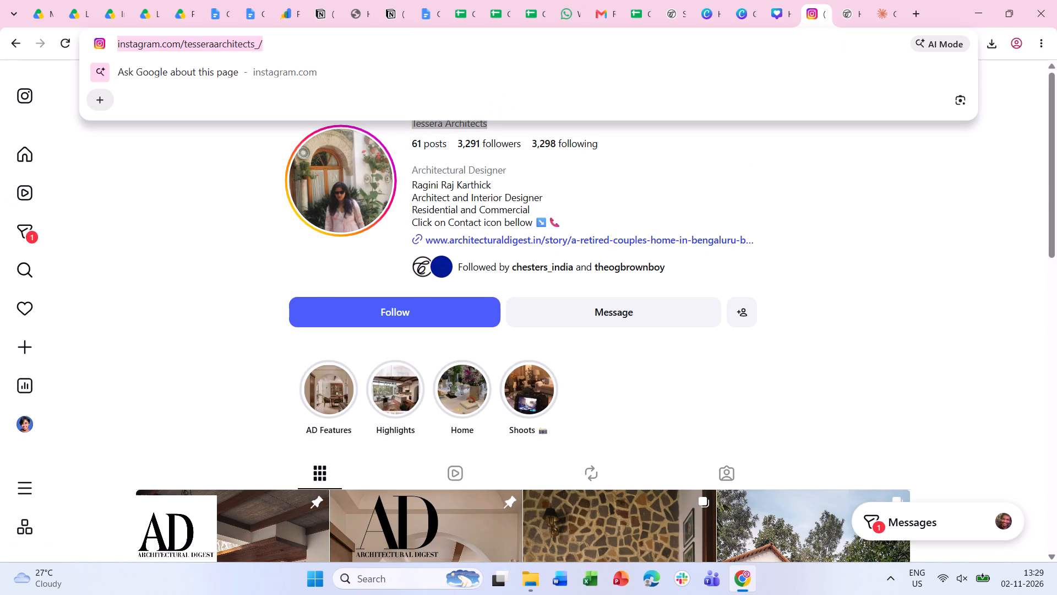
key("ctrl+c")
left_click(317, 10)
key("ctrl+v")
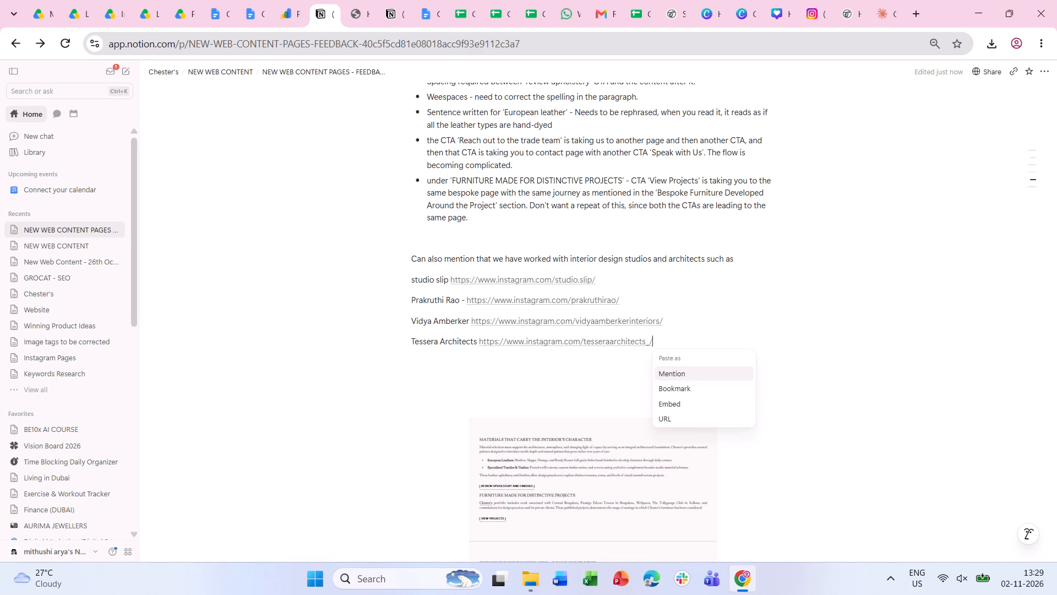
left_click(797, 342)
Delete one blank line between the Tessera Architects entry and the page screenshot.
left_click(445, 365)
key("BackSpace")
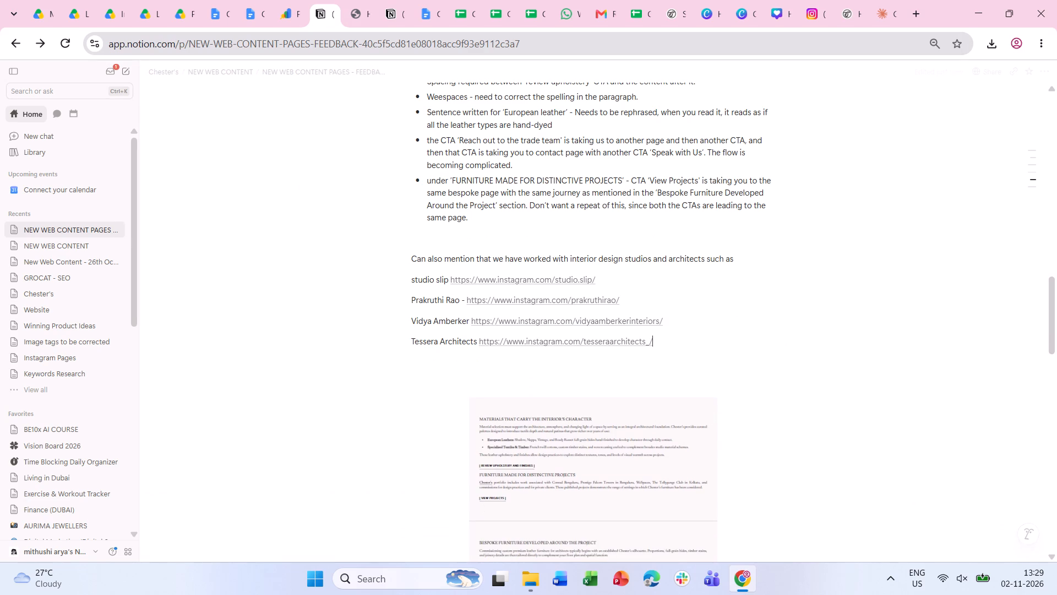
left_click(824, 371)
Replace the trailing space after 'such as' in the studios and architects comment with a colon.
left_click(751, 261)
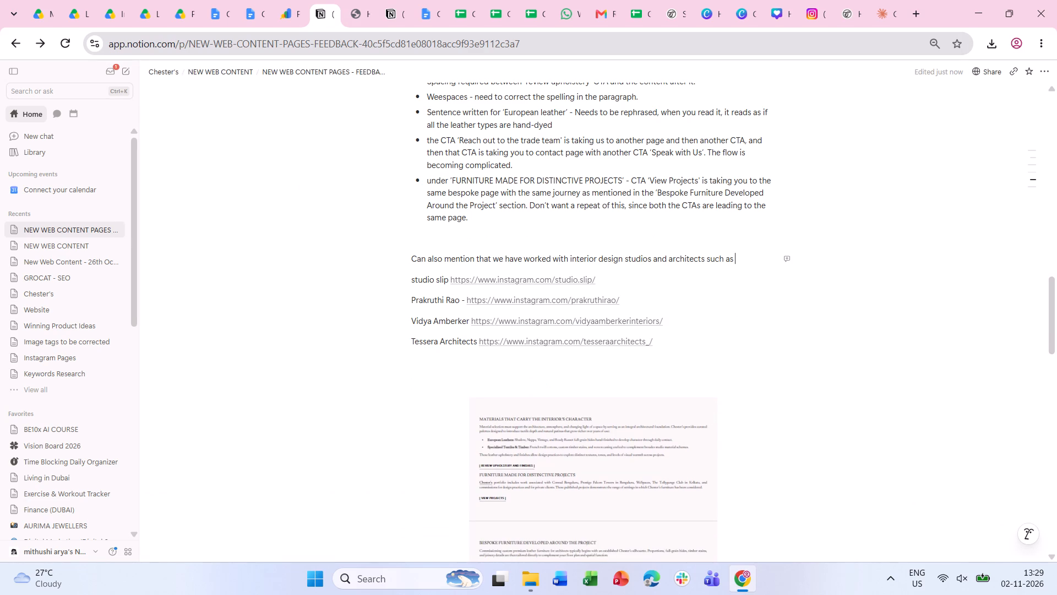
key("BackSpace")
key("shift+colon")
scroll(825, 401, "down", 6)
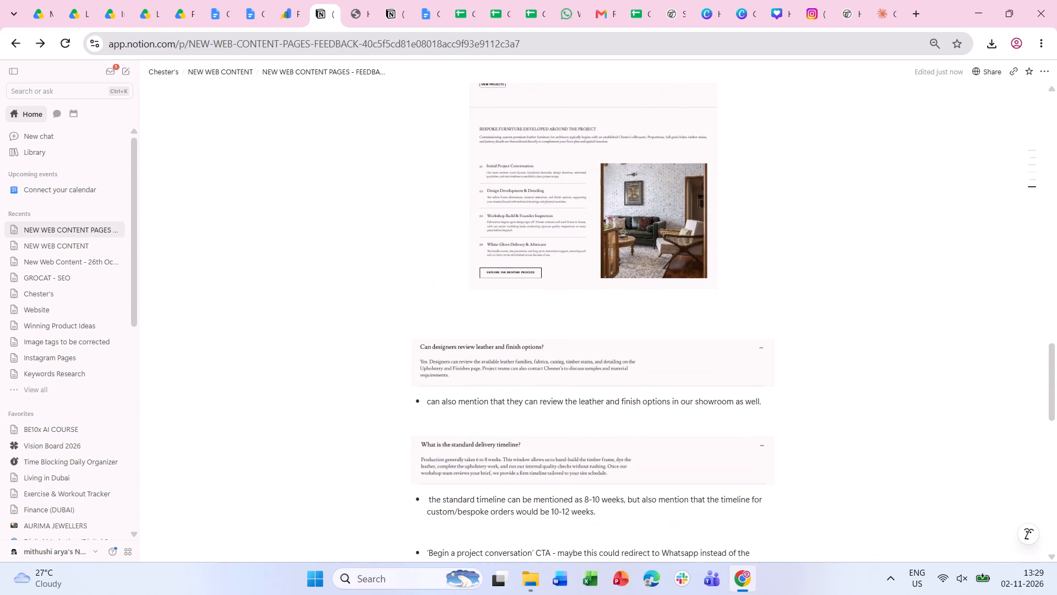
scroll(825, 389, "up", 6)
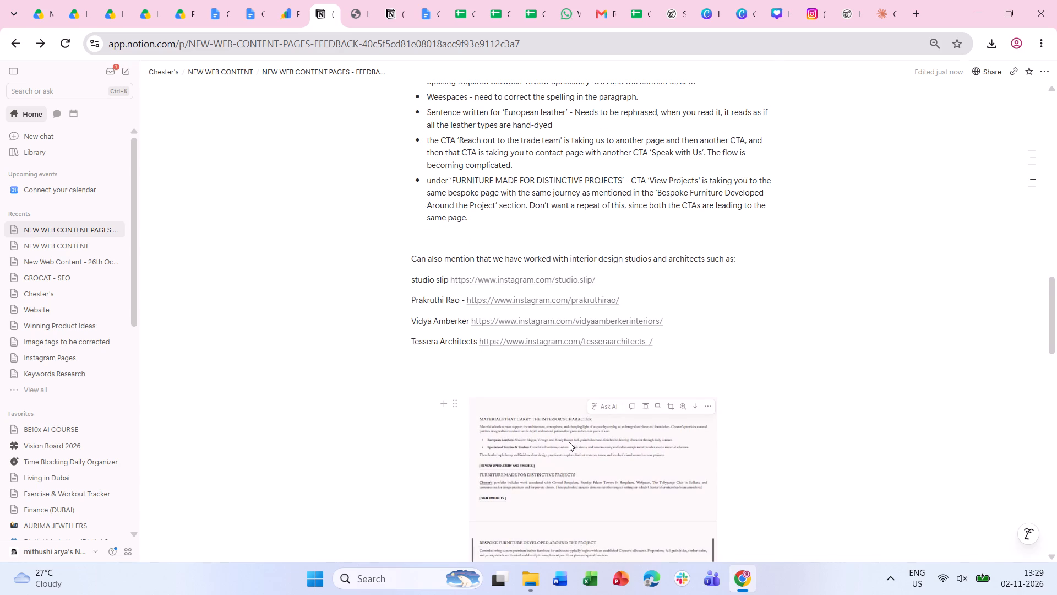
Move the 'Reach out to the trade team' and 'View Projects' CTA comments below the bespoke furniture screenshot, adding a blank line after them.
left_click_drag(482, 219, 422, 139)
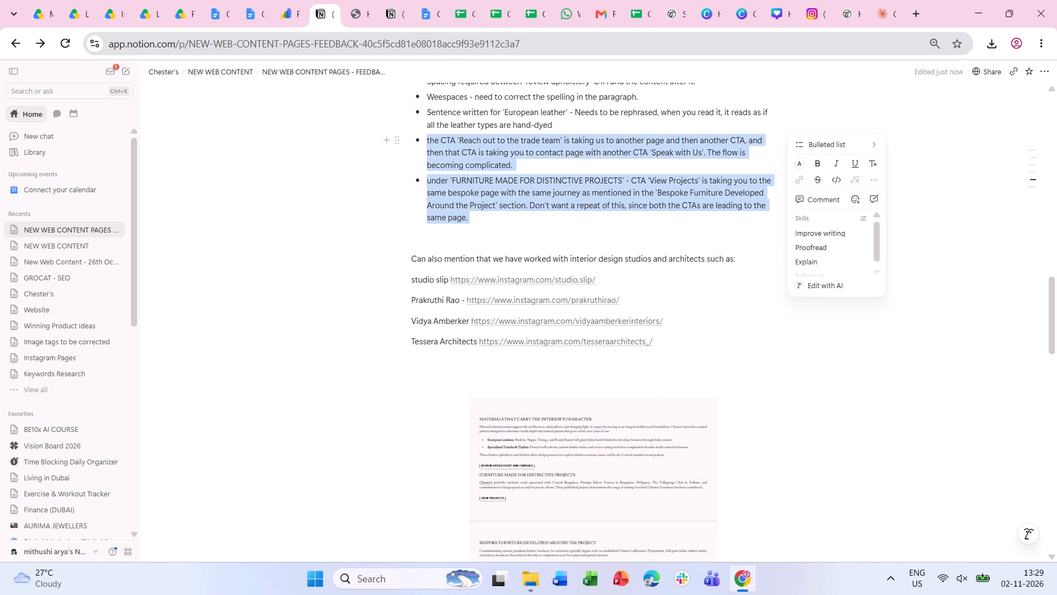
key("ctrl+c")
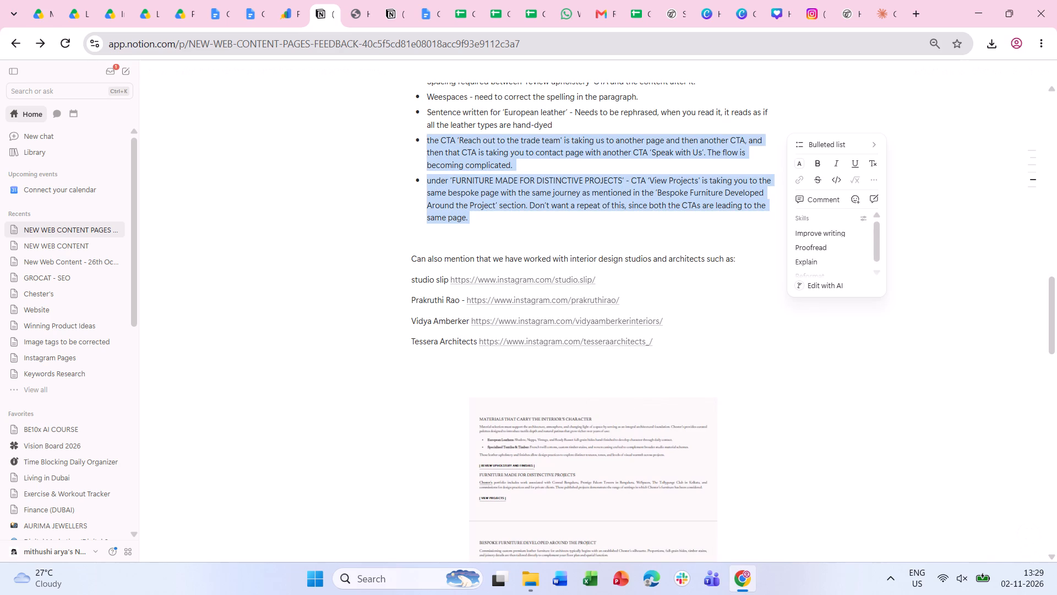
key("ctrl+x")
key("BackSpace")
key("BackSpace")
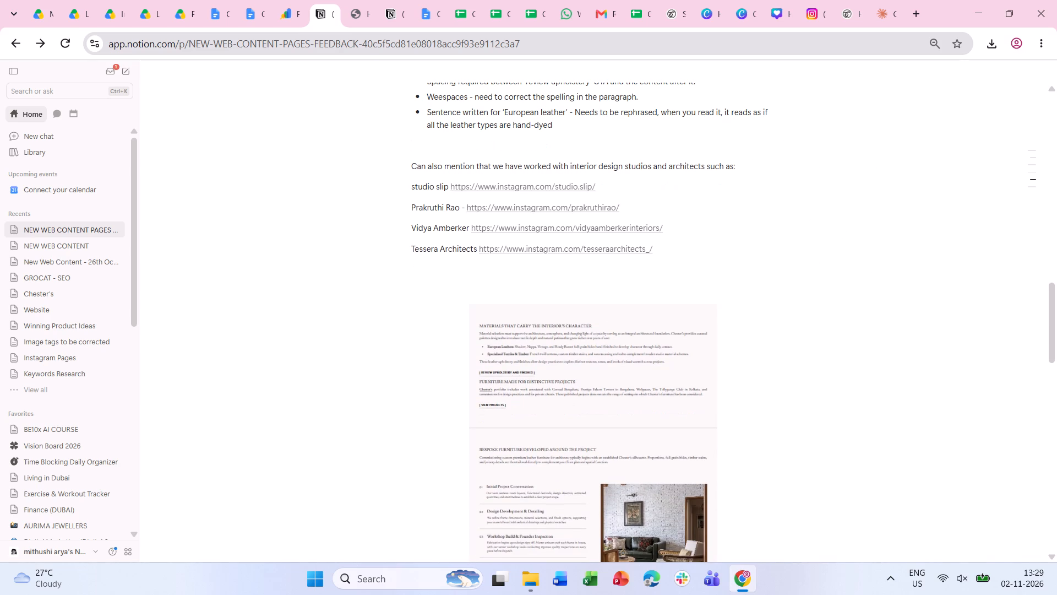
scroll(582, 217, "down", 1)
scroll(742, 398, "down", 2)
left_click(736, 398)
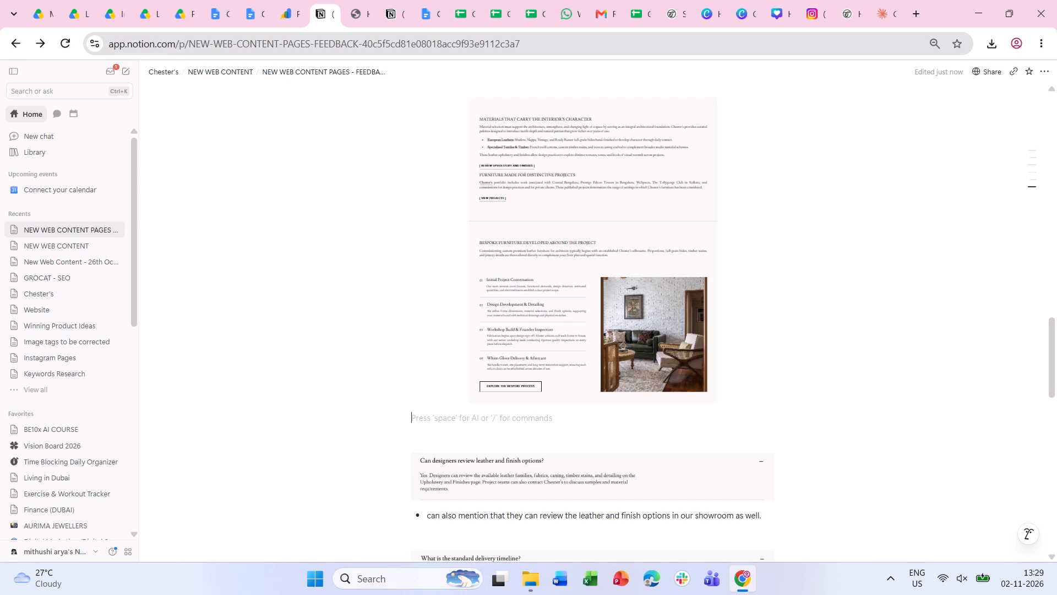
key("Return")
key("ctrl+v")
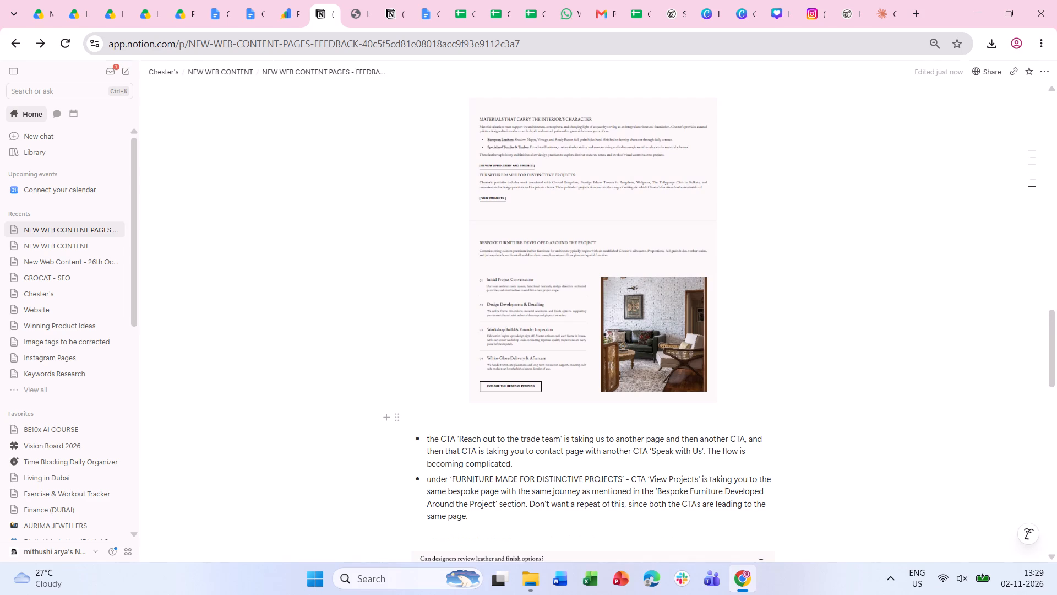
scroll(591, 418, "down", 2)
left_click(504, 400)
key("Return")
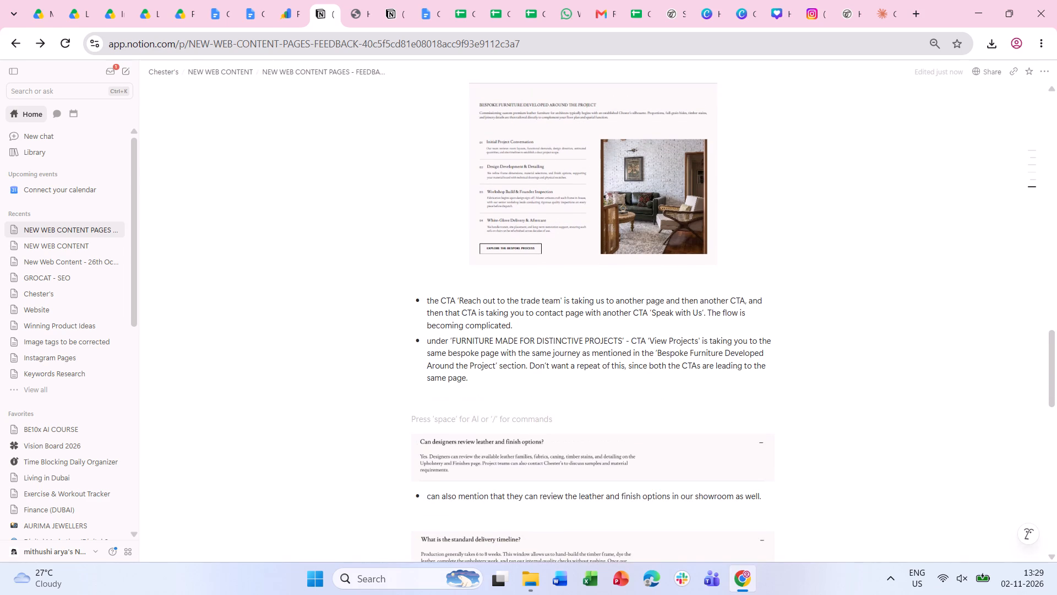
left_click(910, 393)
Review the feedback document from the corporate office furniture notes down to the hospitality furniture section.
scroll(902, 384, "up", 15)
scroll(897, 378, "up", 9)
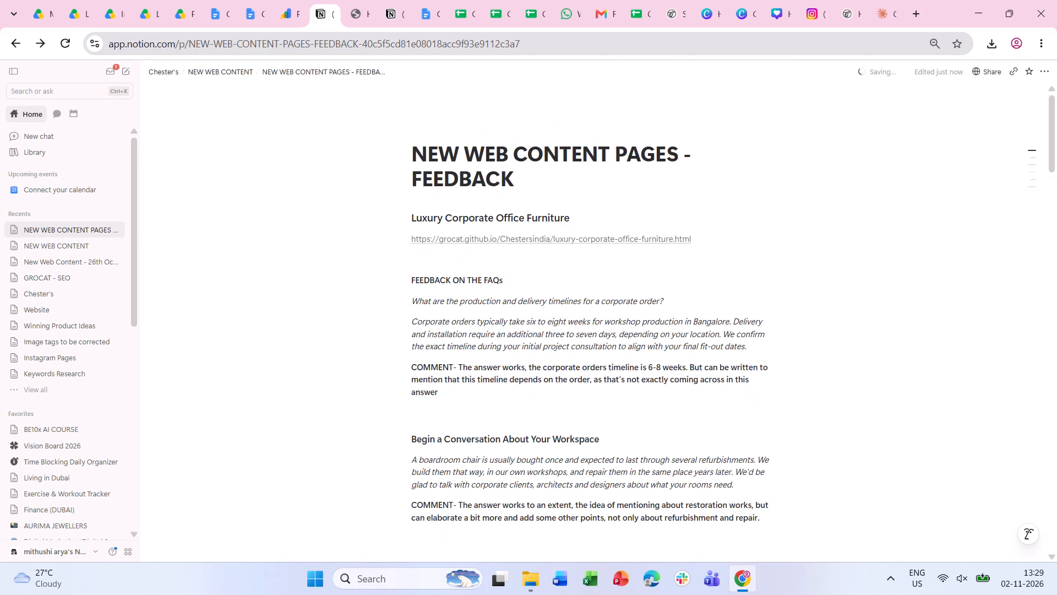
scroll(897, 378, "down", 5)
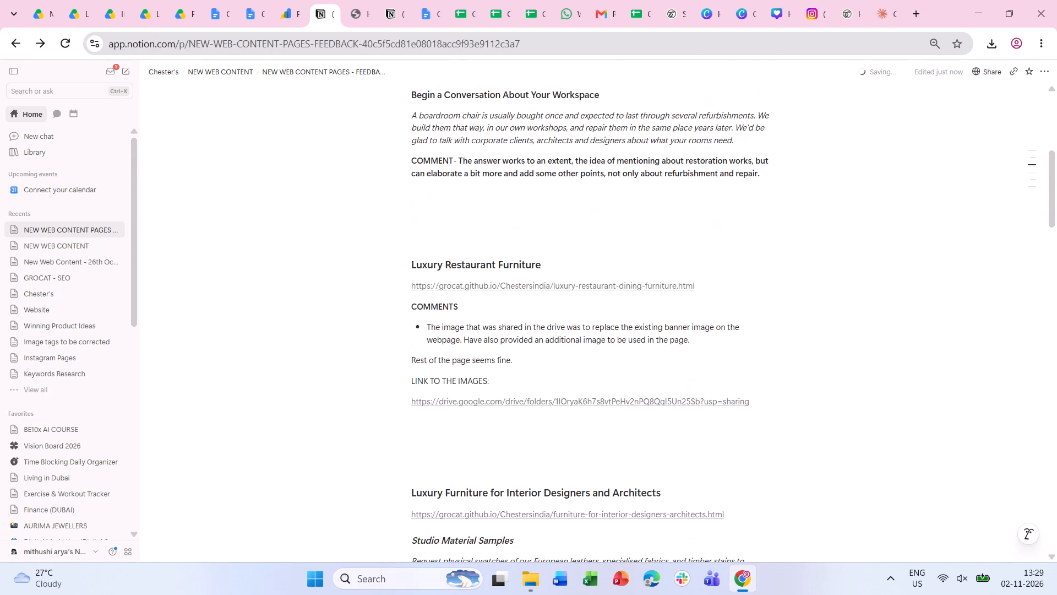
scroll(871, 362, "down", 3)
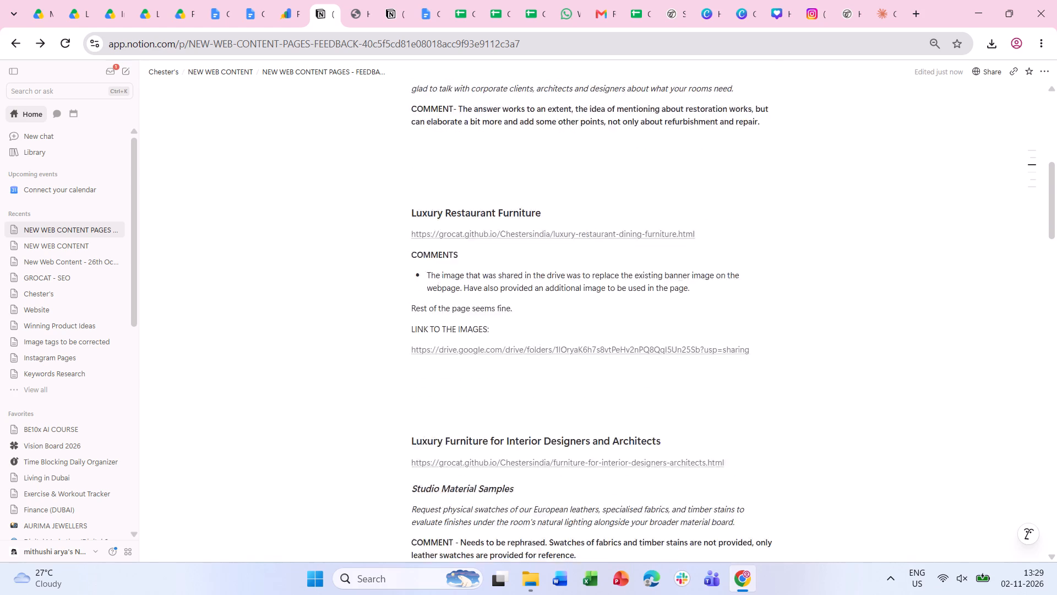
scroll(871, 360, "down", 5)
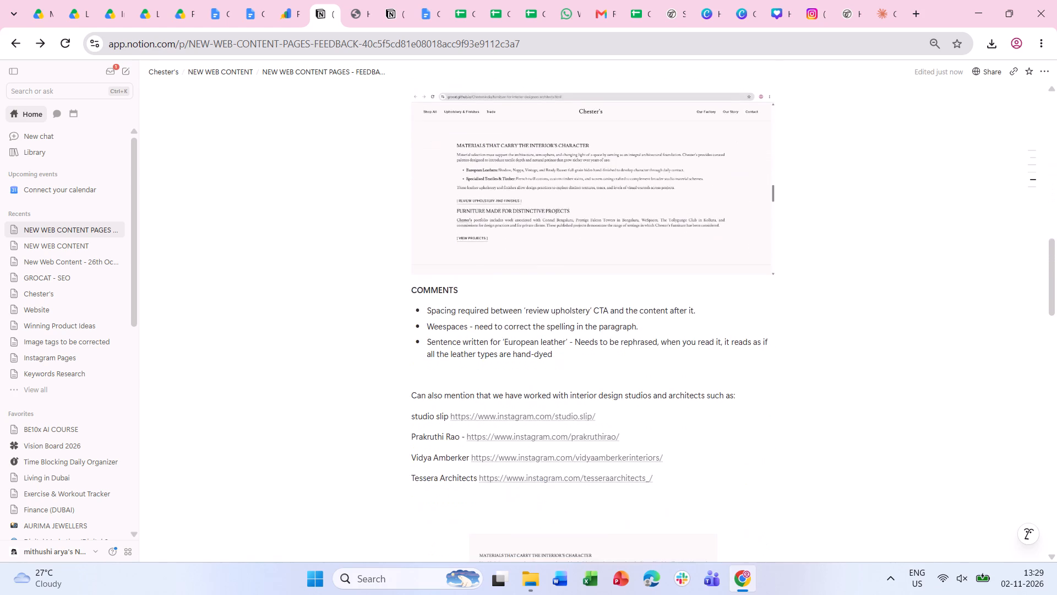
scroll(871, 359, "down", 12)
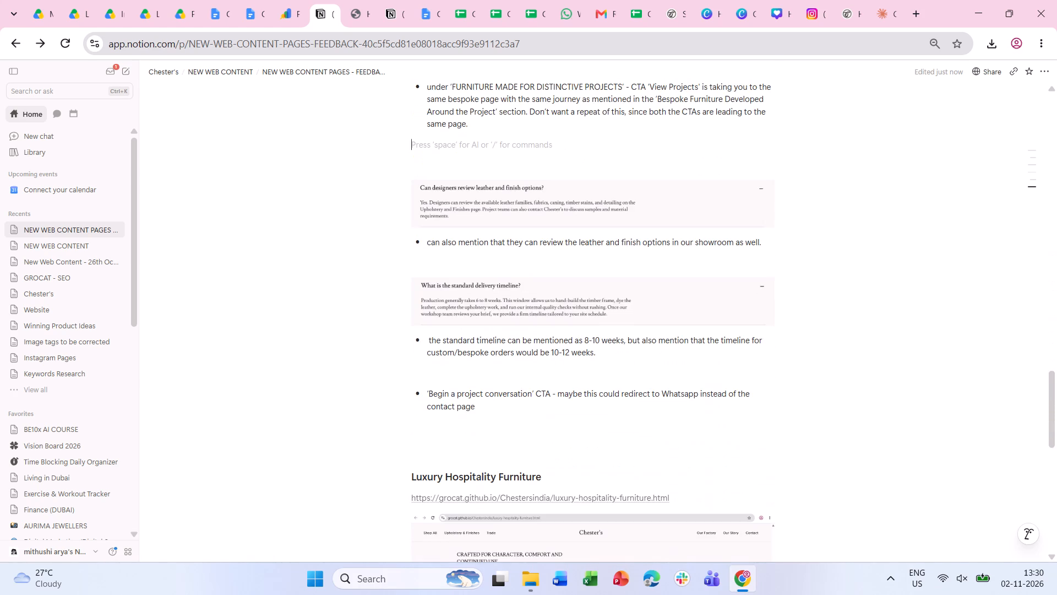
scroll(871, 354, "down", 5)
Add blank lines above the 'Luxury Hospitality Furniture' heading to separate it from the designers page comments.
left_click(424, 98)
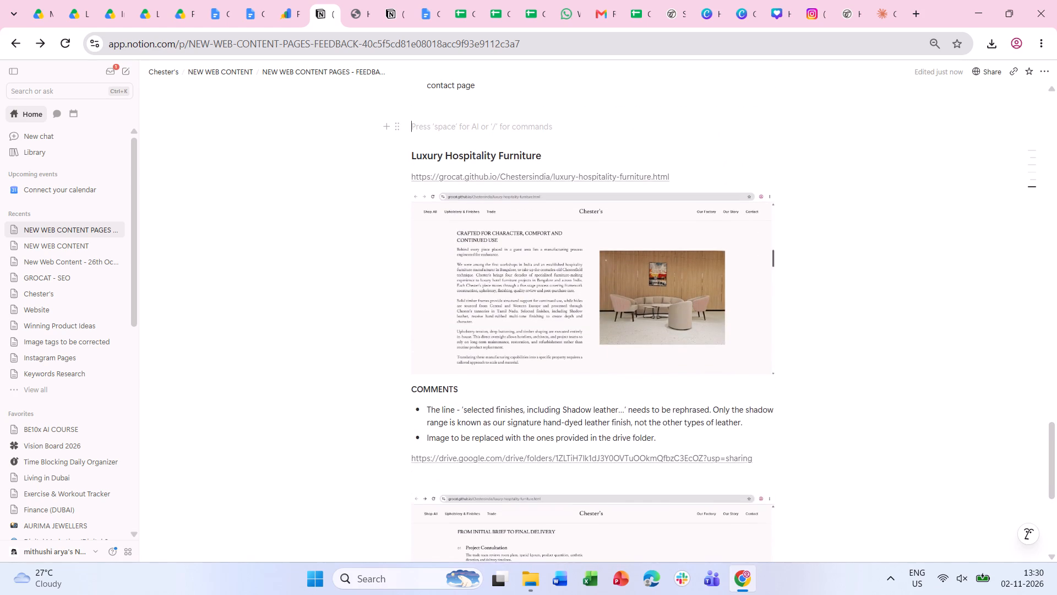
key("Return")
key("Return")
Reset the page zoom to its default level while looking over the final sections of the feedback document.
scroll(908, 298, "up", 1)
scroll(889, 286, "down", 9)
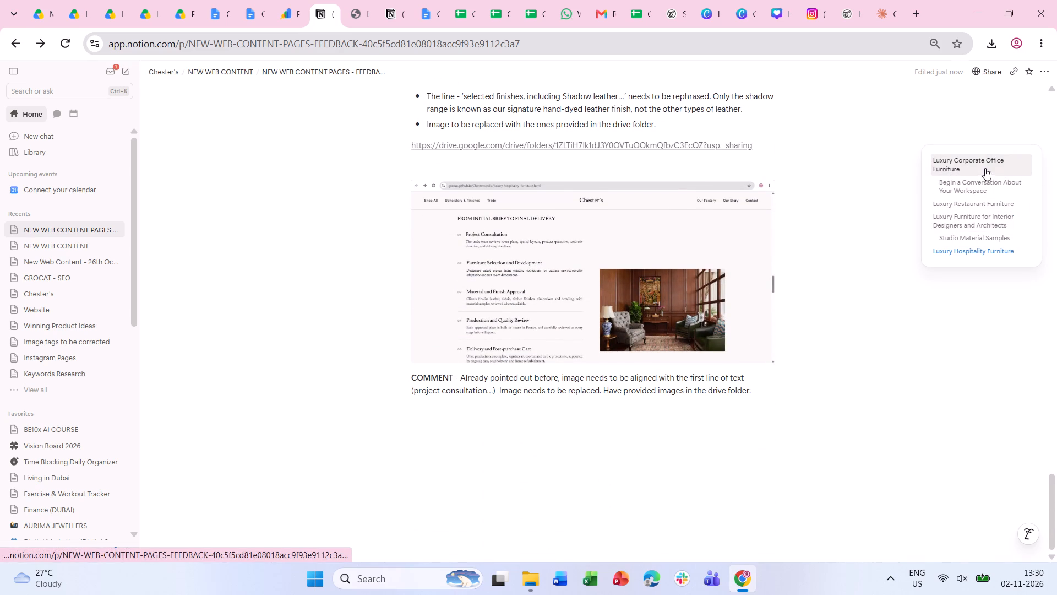
left_click(935, 46)
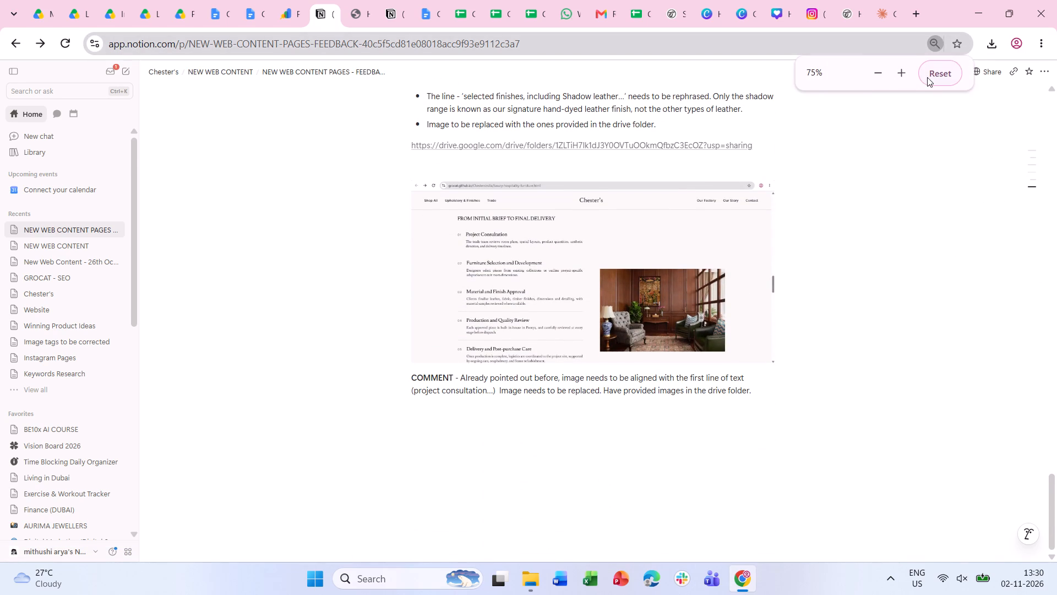
left_click(927, 77)
left_click(986, 347)
scroll(970, 361, "up", 11)
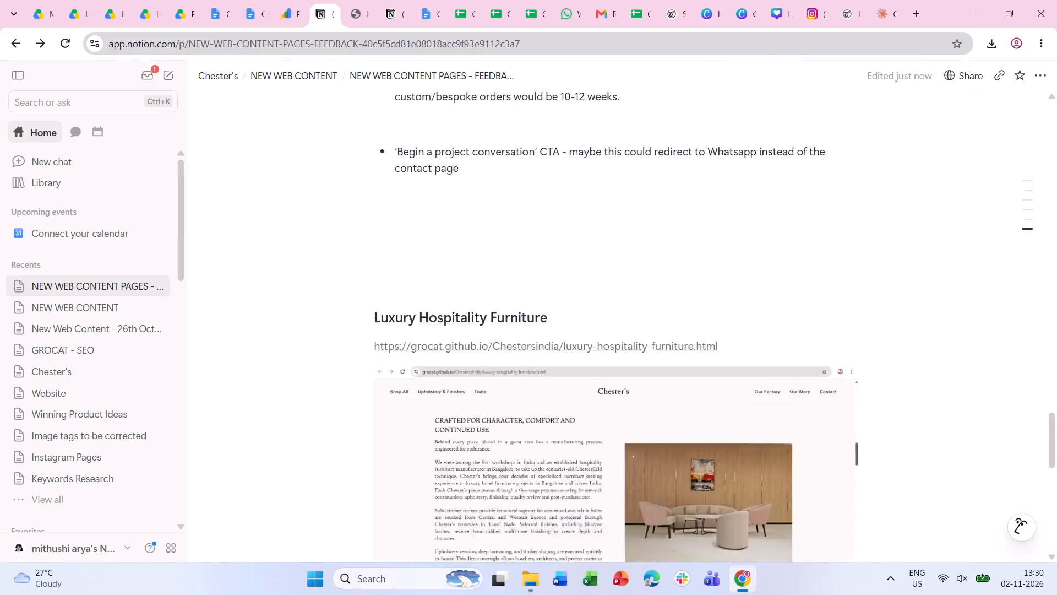
scroll(970, 359, "up", 8)
Copy the link to the feedback page.
left_click(999, 77)
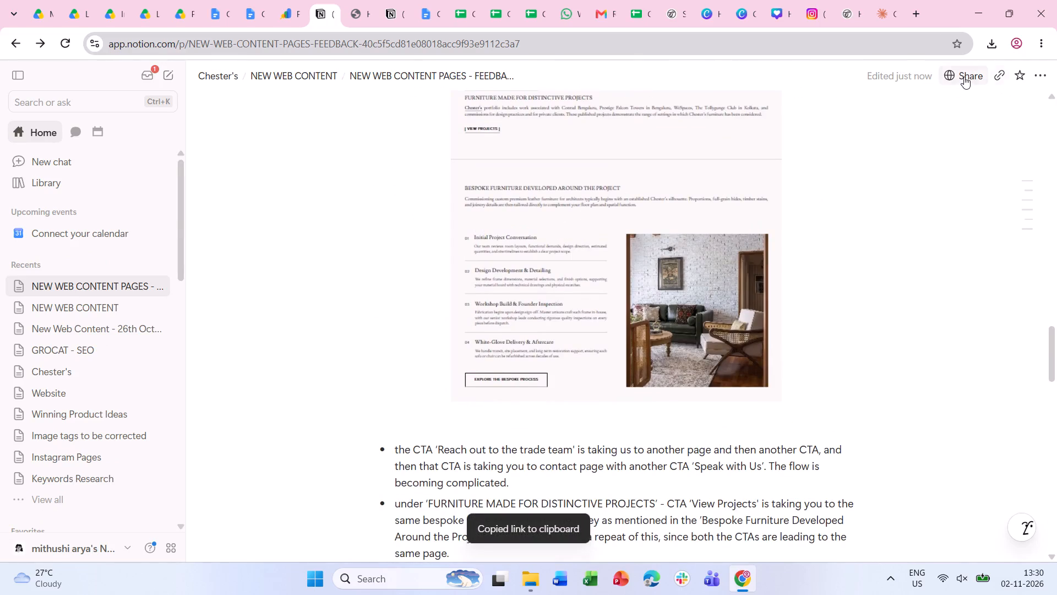
Change the feedback page's access for anyone on the web with the link to 'Can view', unlinking it from the parent page's share settings.
left_click(963, 78)
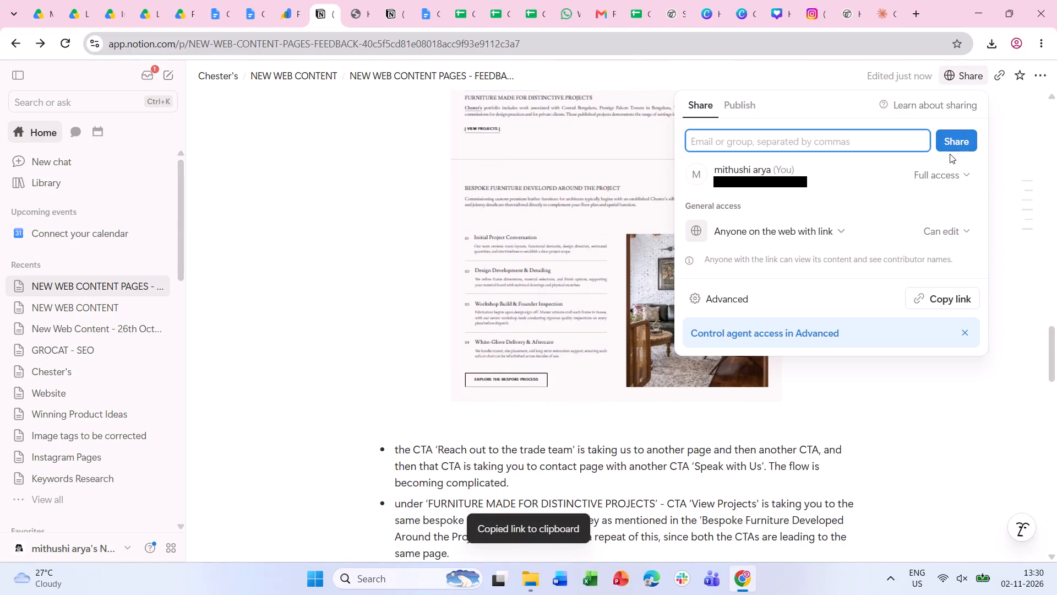
left_click(965, 231)
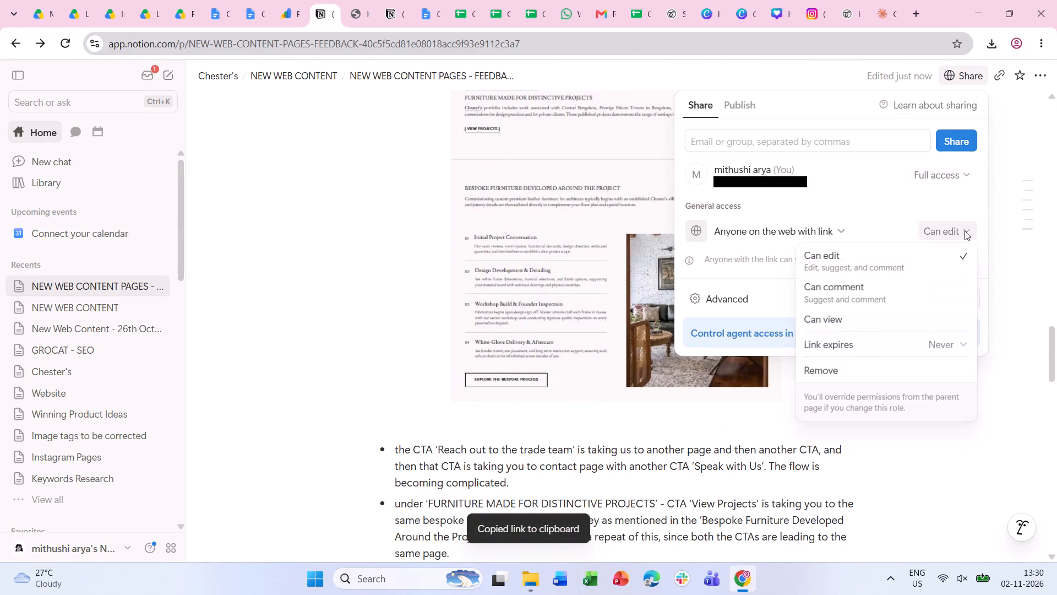
left_click(822, 322)
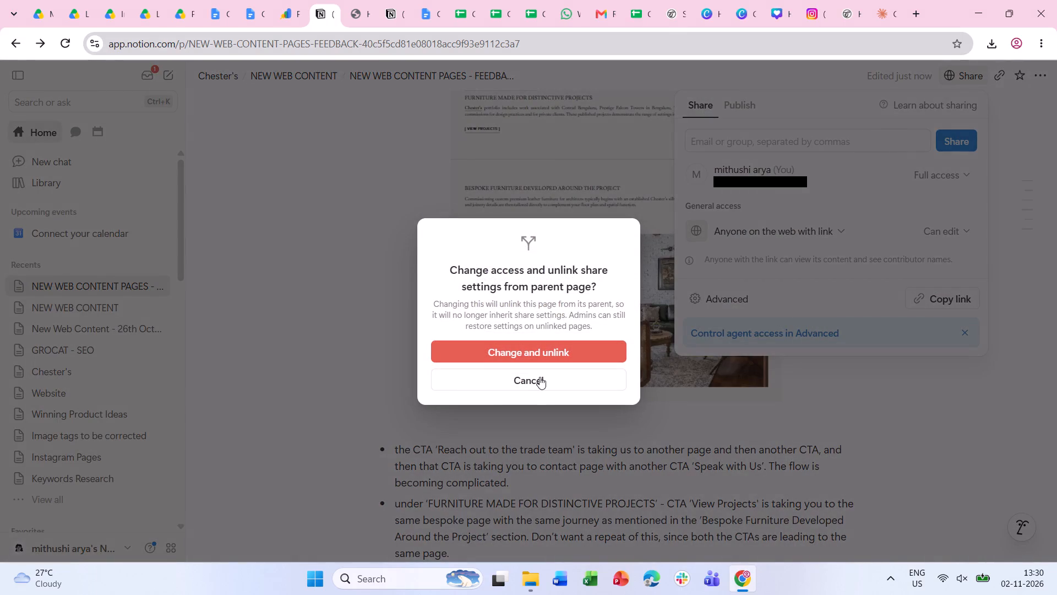
left_click(546, 344)
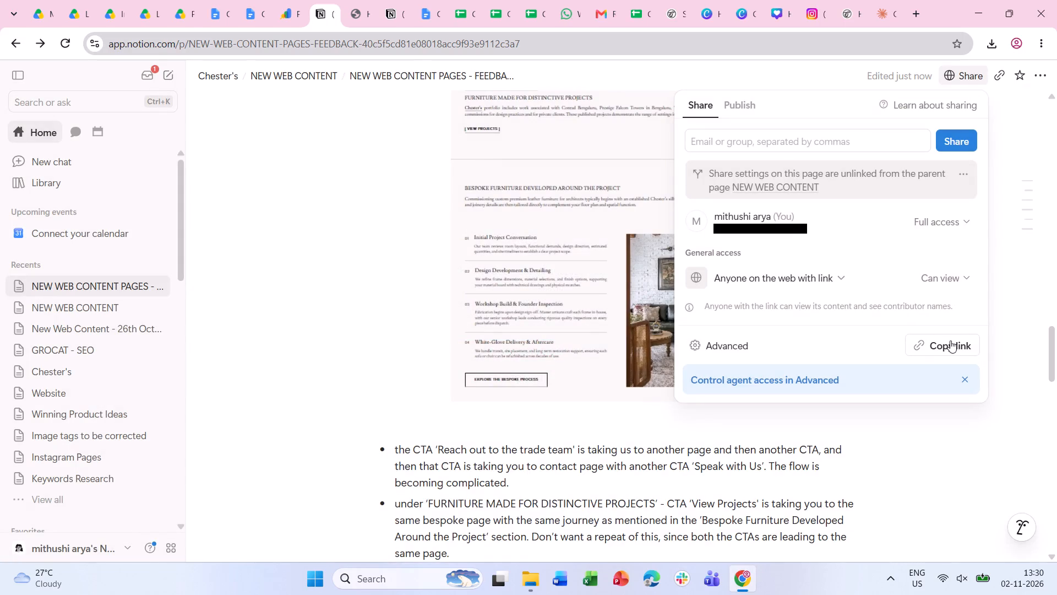
Choose 'Can view' for anyone on the web with the link and copy the feedback page's link.
left_click(947, 282)
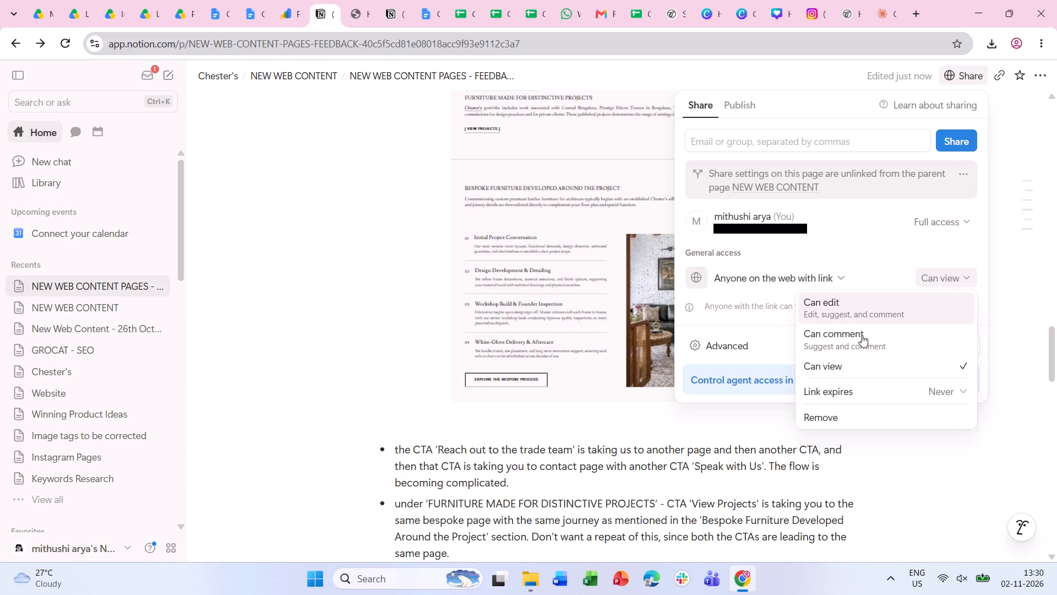
left_click(851, 372)
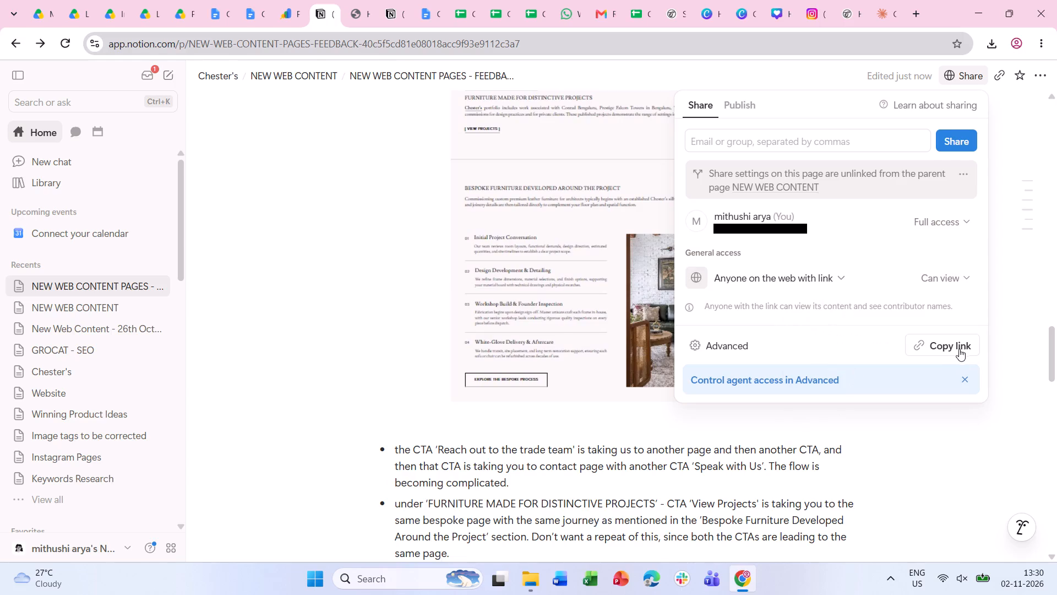
left_click(959, 348)
left_click(955, 378)
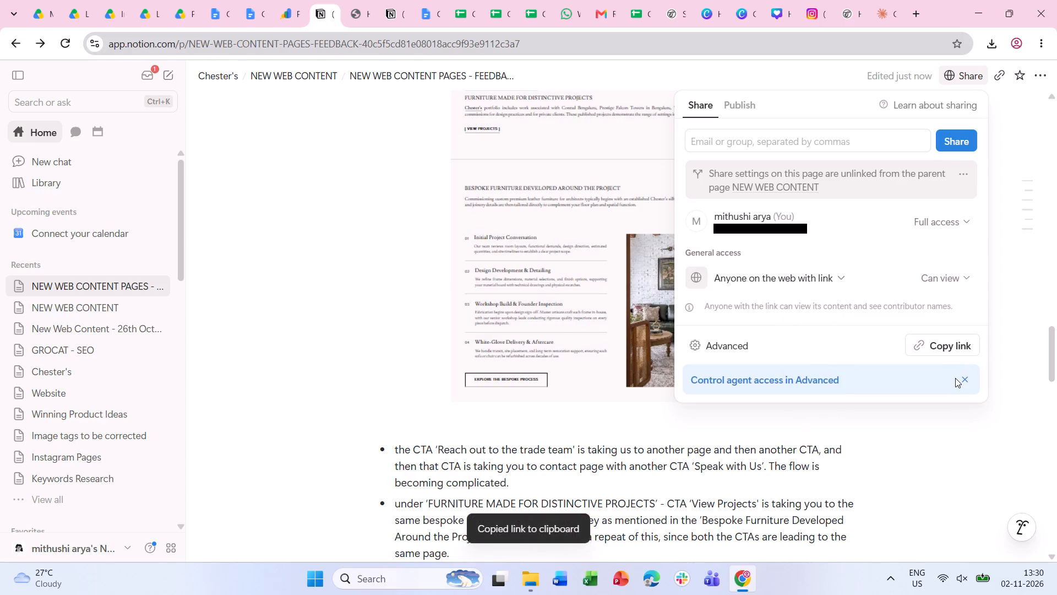
left_click(724, 342)
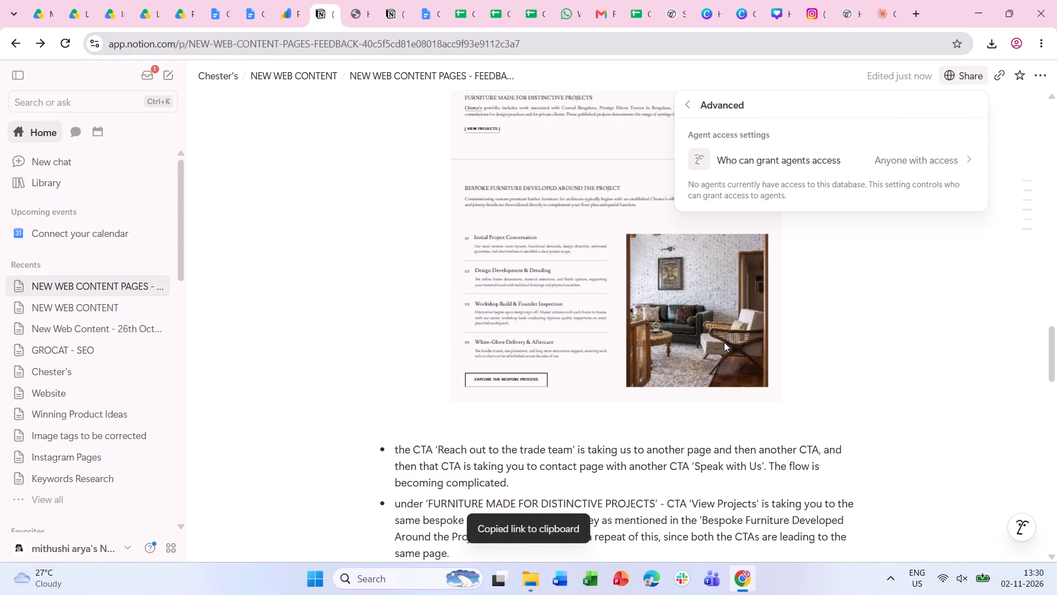
left_click(687, 101)
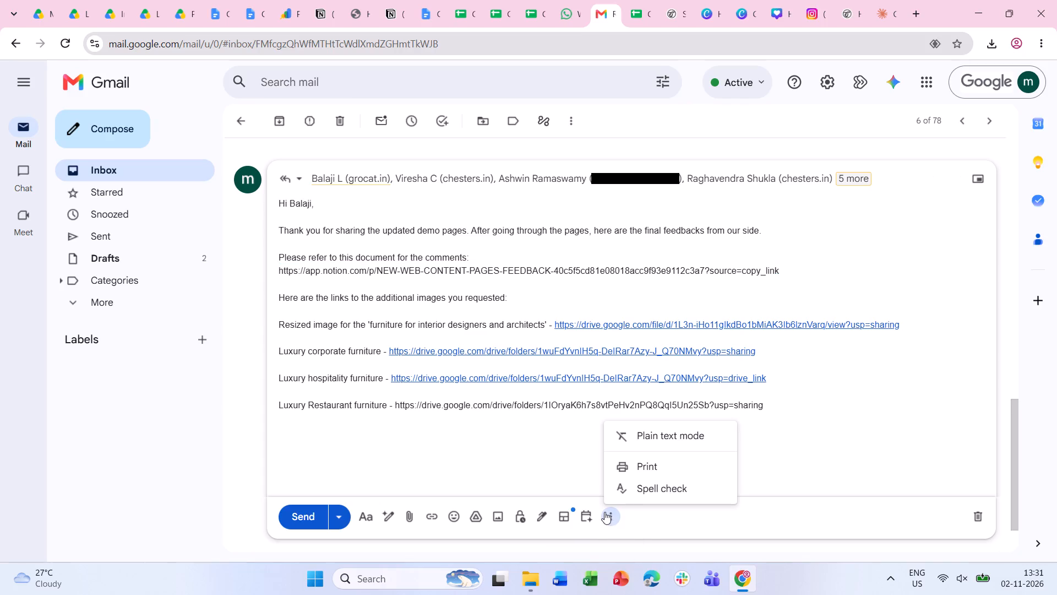
Pop the reply out into its own compose window and turn the Notion feedback document URL into a hyperlink.
left_click(604, 512)
left_click_drag(786, 268, 517, 268)
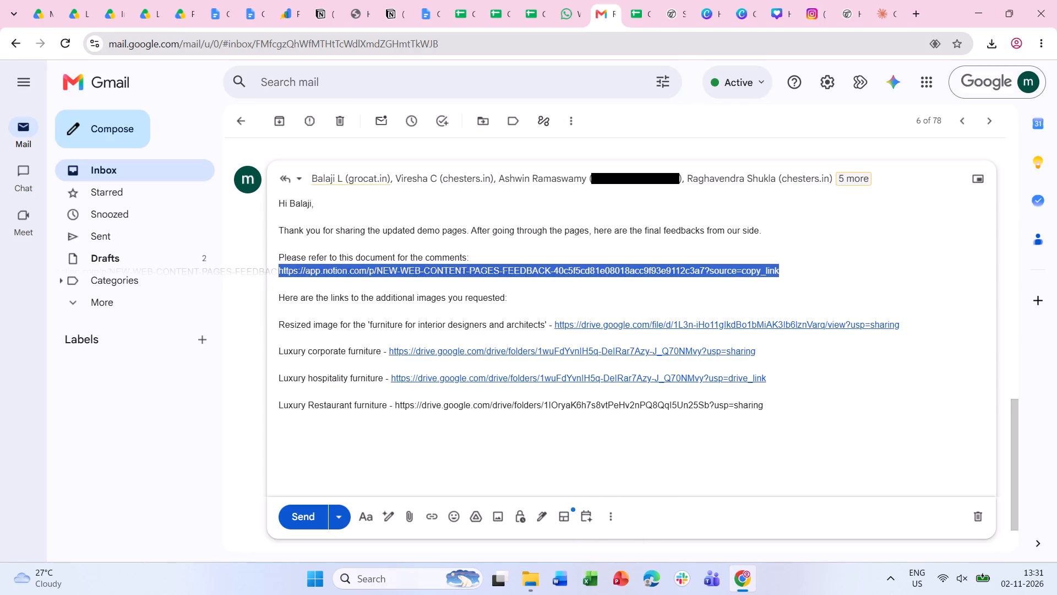
scroll(751, 304, "up", 3)
scroll(753, 307, "down", 2)
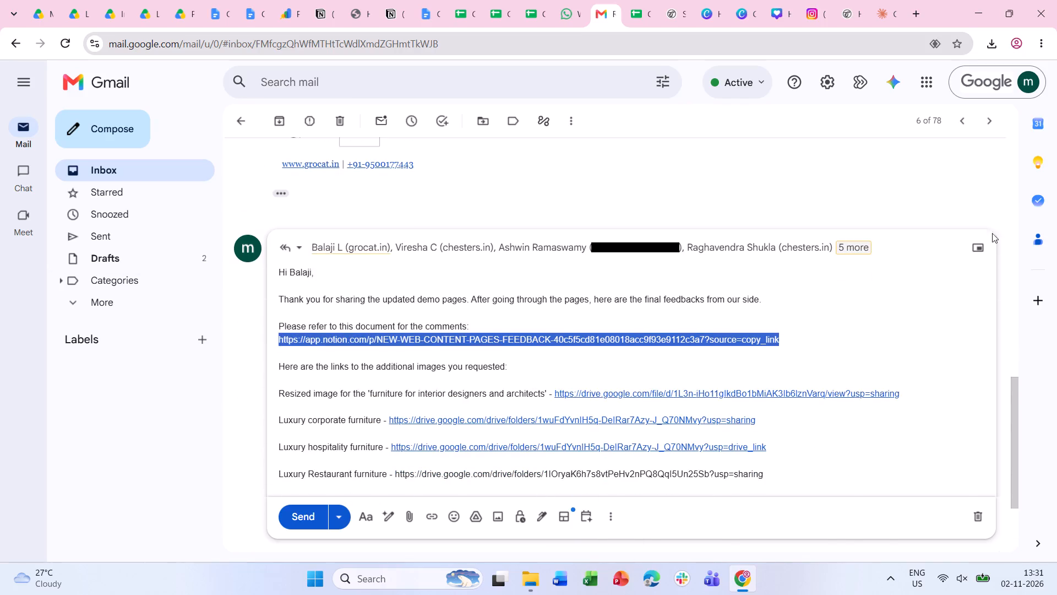
left_click(974, 245)
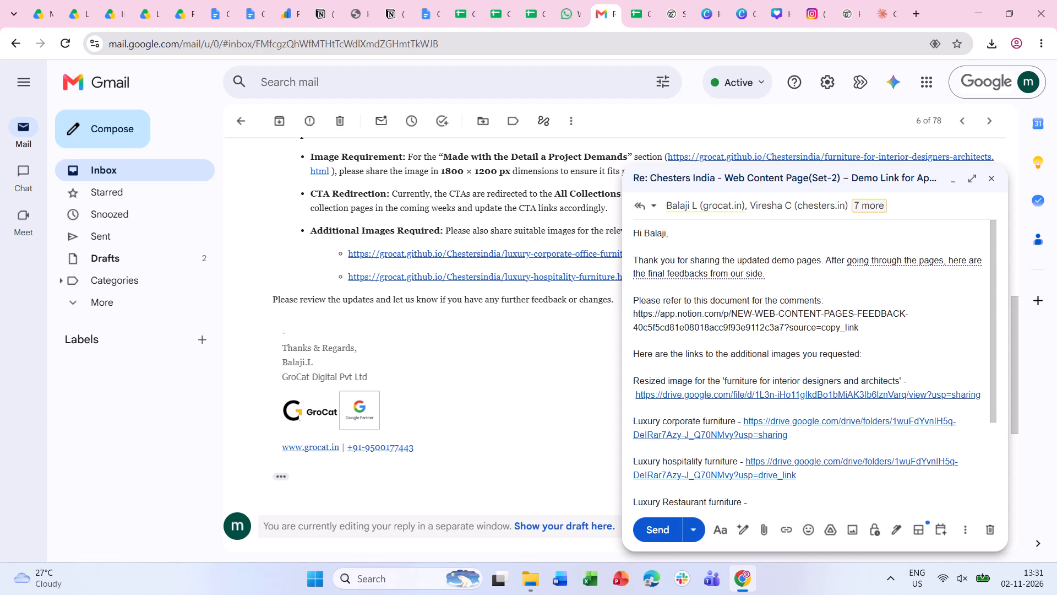
left_click_drag(898, 329, 633, 317)
left_click(787, 533)
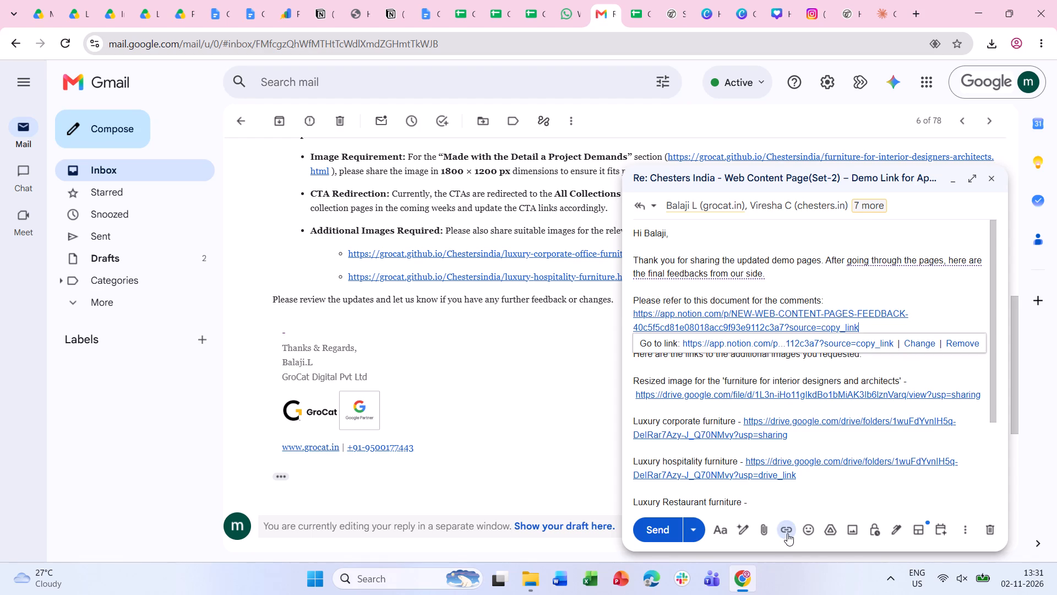
left_click(956, 376)
Remove the space before the Luxury Restaurant furniture Drive URL and copy the full URL for turning it into a hyperlink.
scroll(907, 402, "down", 2)
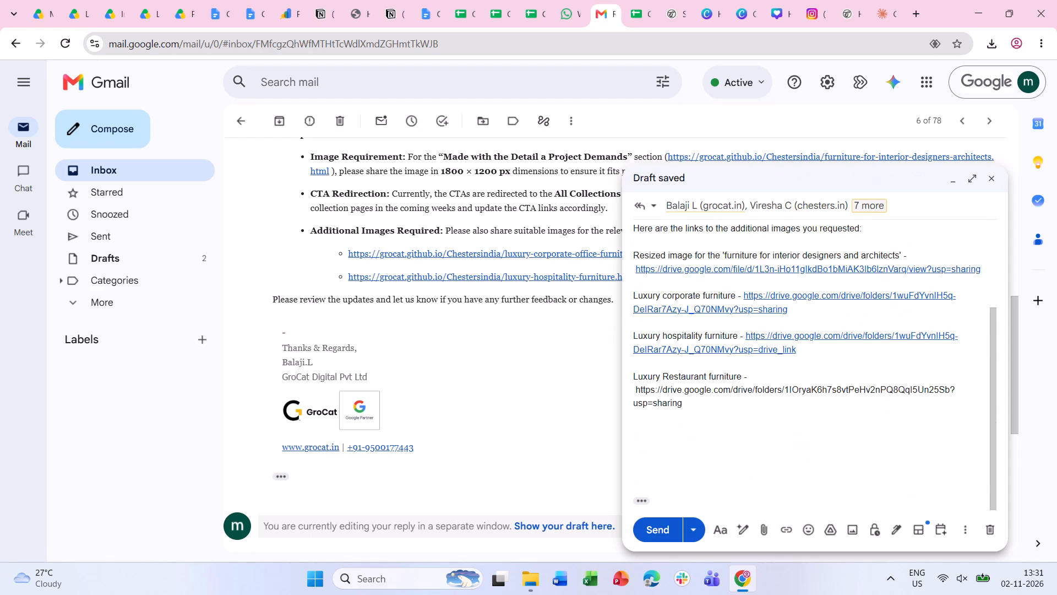
left_click(635, 390)
key("BackSpace")
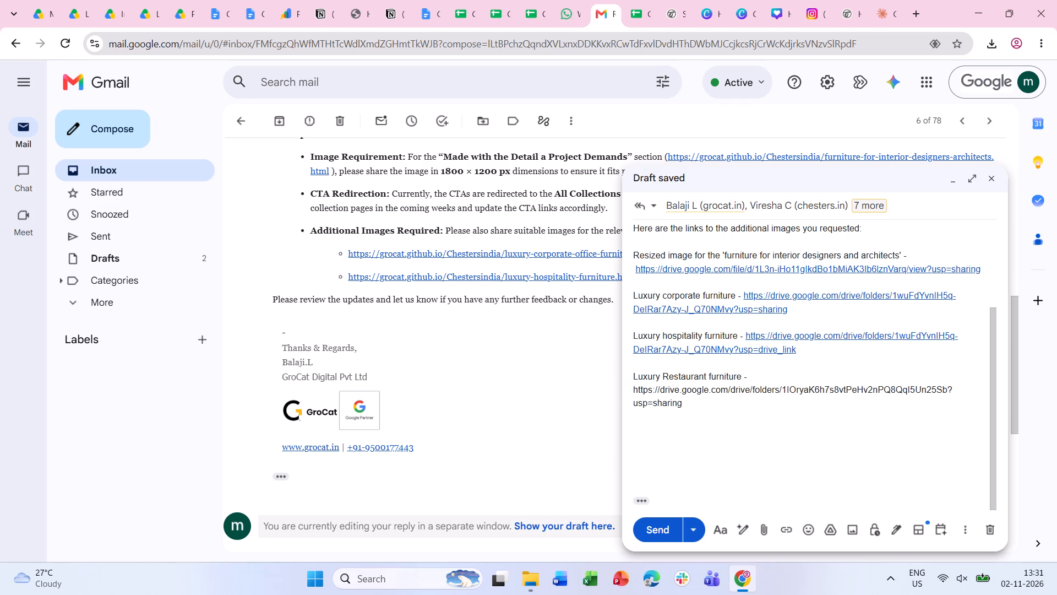
left_click_drag(687, 405, 624, 387)
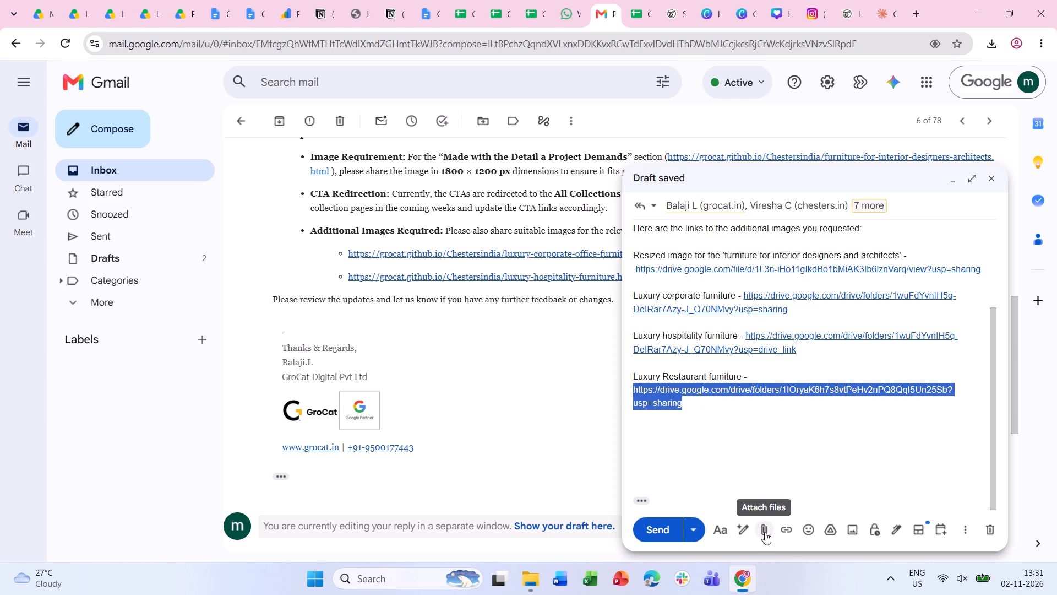
key("ctrl+c")
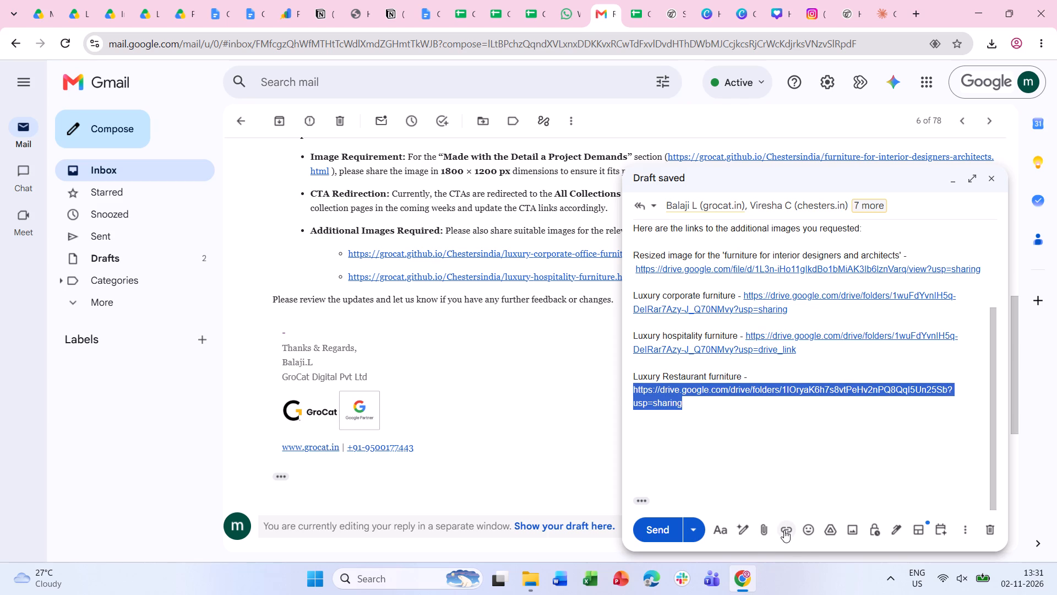
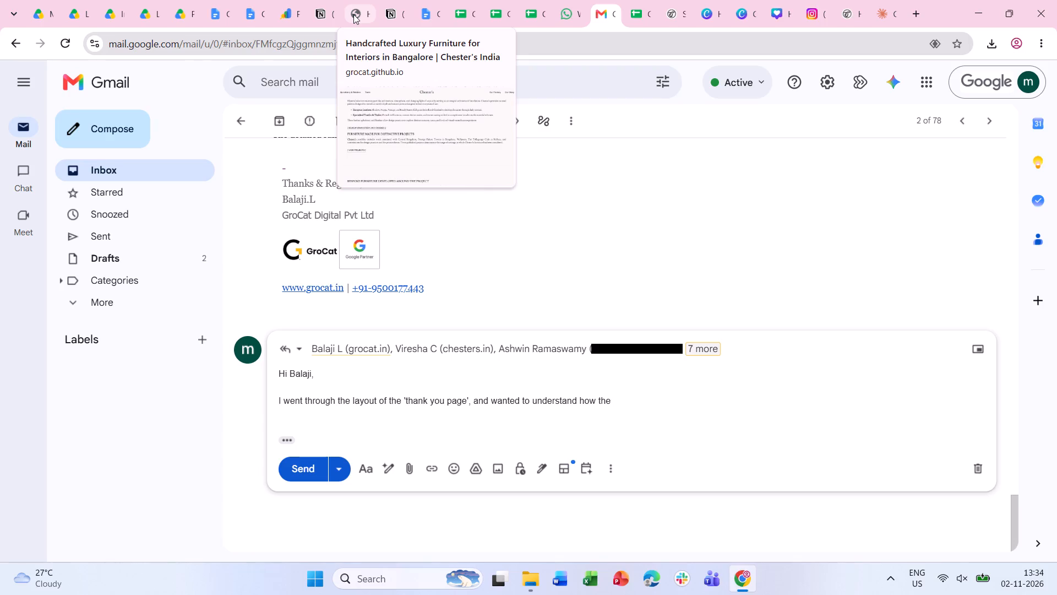
left_click(364, 12)
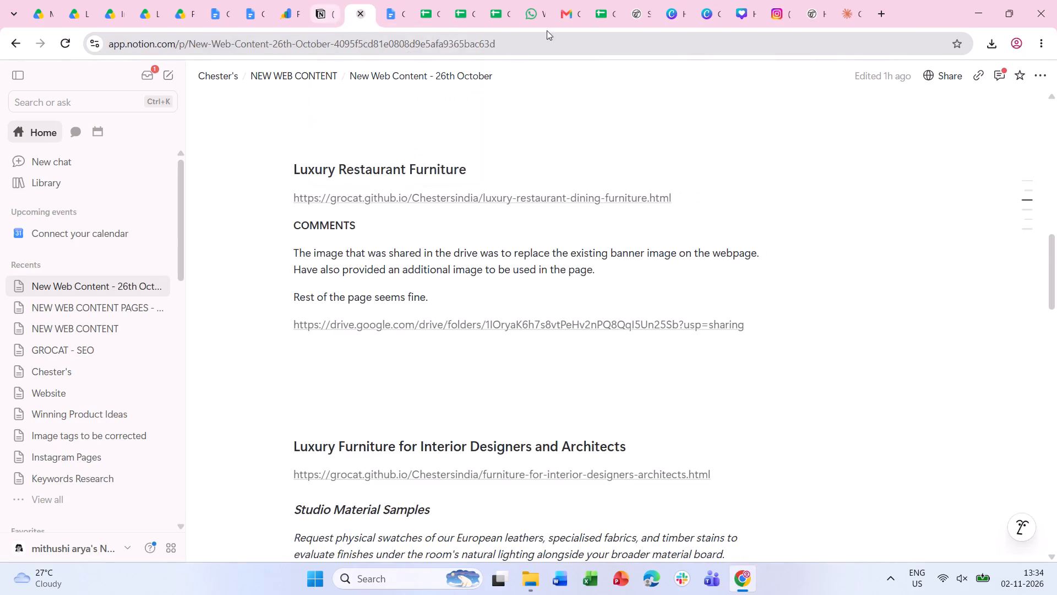
Return to the email and pop the reply out into its own compose window.
left_click(575, 19)
left_click(976, 345)
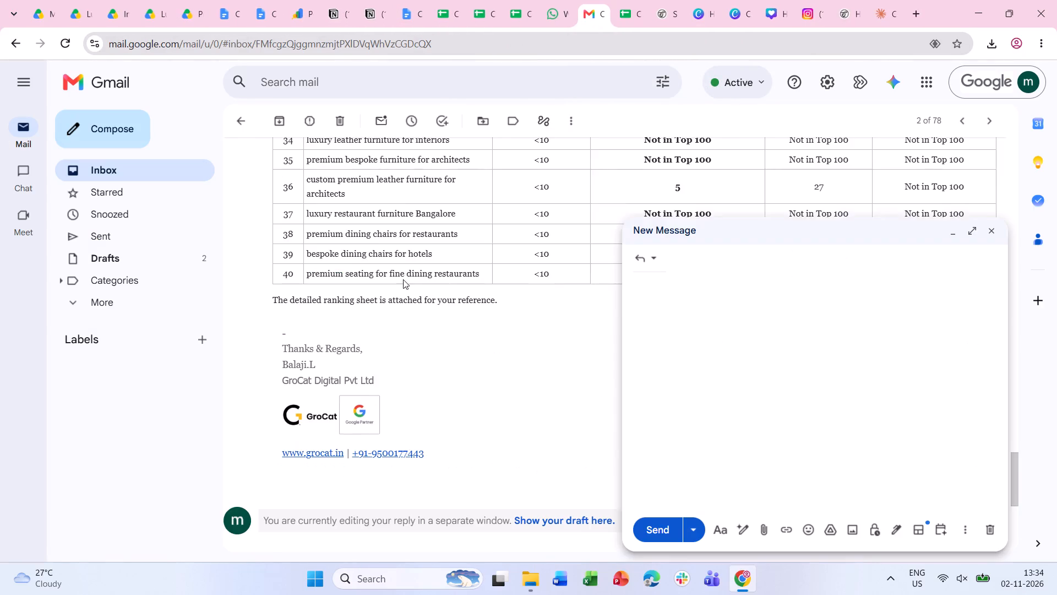
Open the showroom Thank You page link given under the activities in the SEO update email.
scroll(403, 279, "up", 20)
scroll(403, 279, "up", 12)
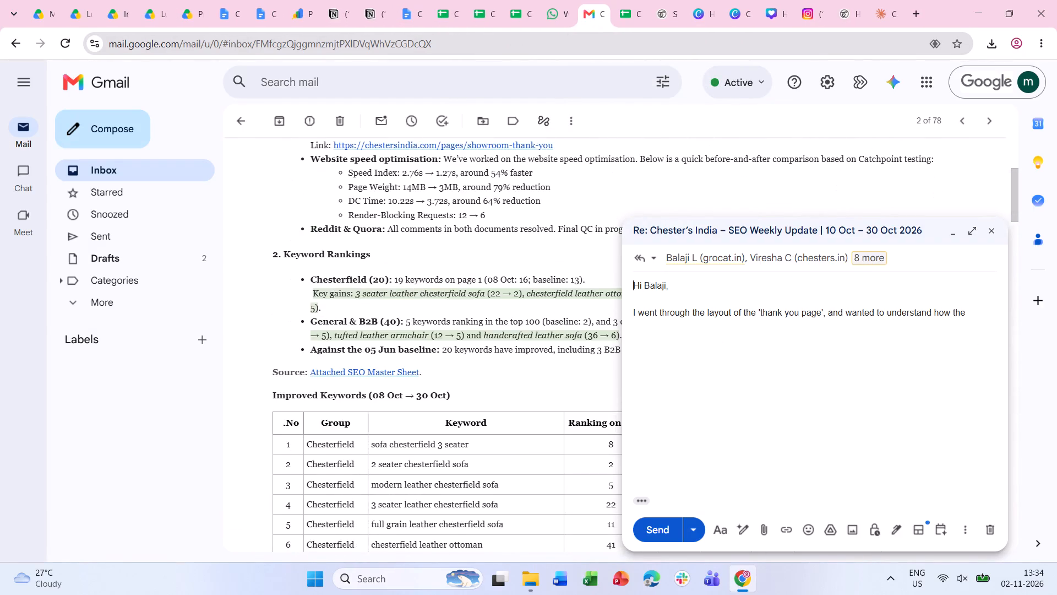
left_click(431, 142)
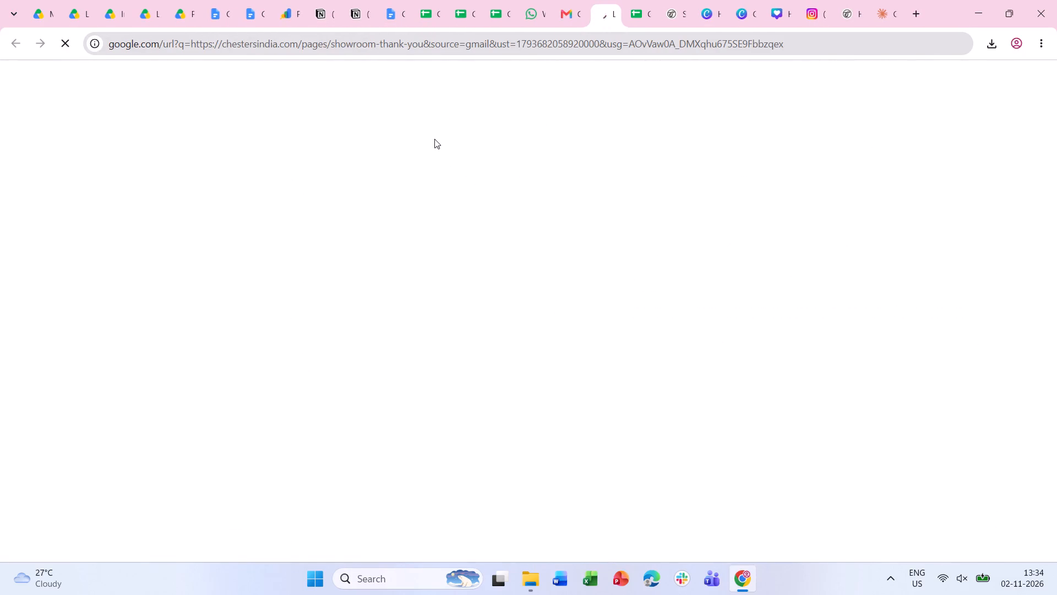
Zoom the web page out and copy a screenshot of its "Shortlist the pieces you'd like to see" section with the site header.
scroll(431, 293, "down", 11)
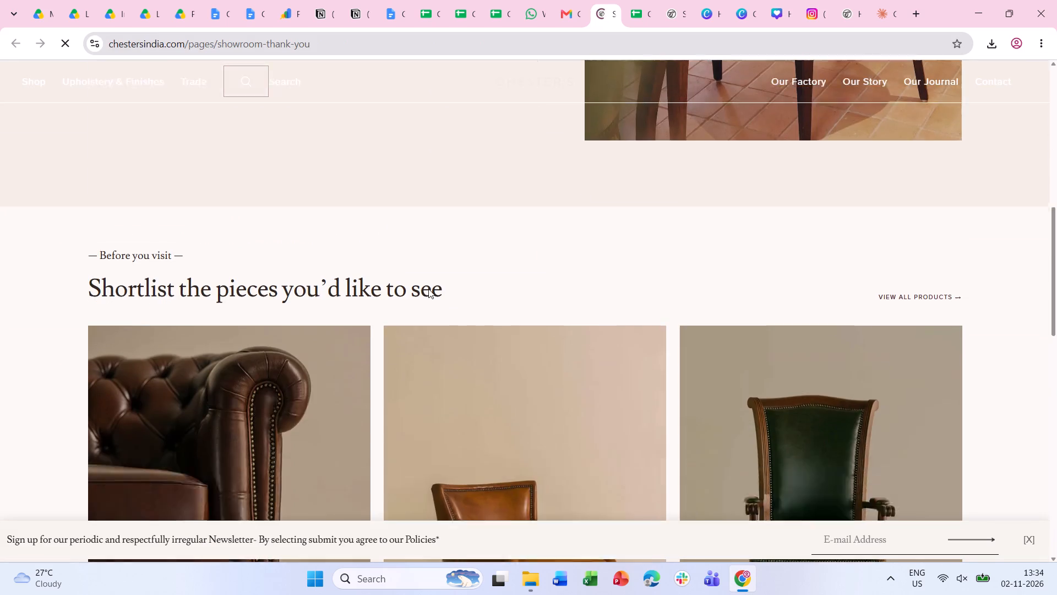
key("ctrl+minus")
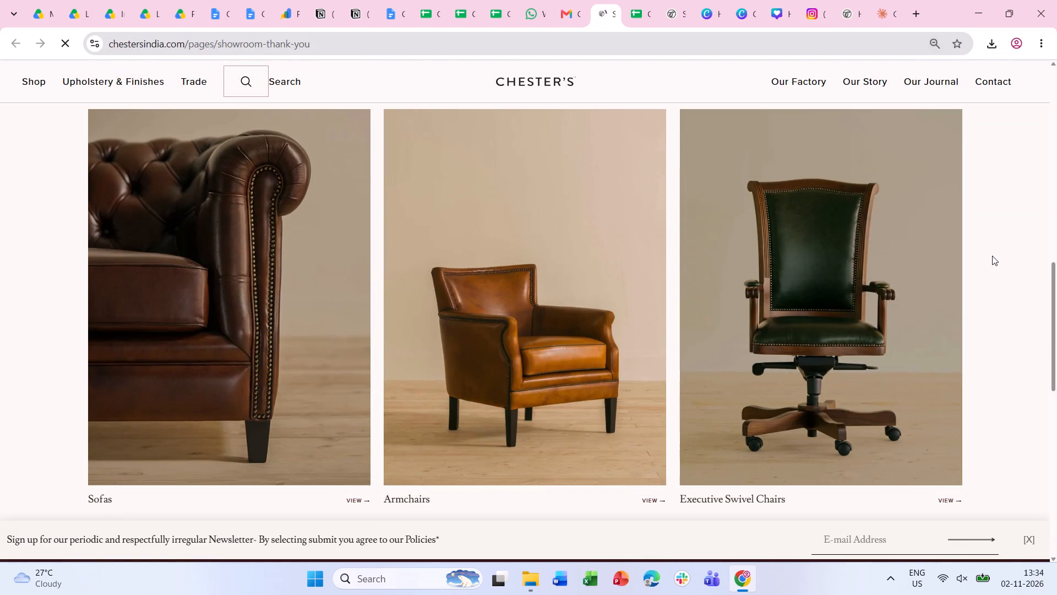
key("ctrl+minus")
left_click_drag(1056, 374, 1056, 354)
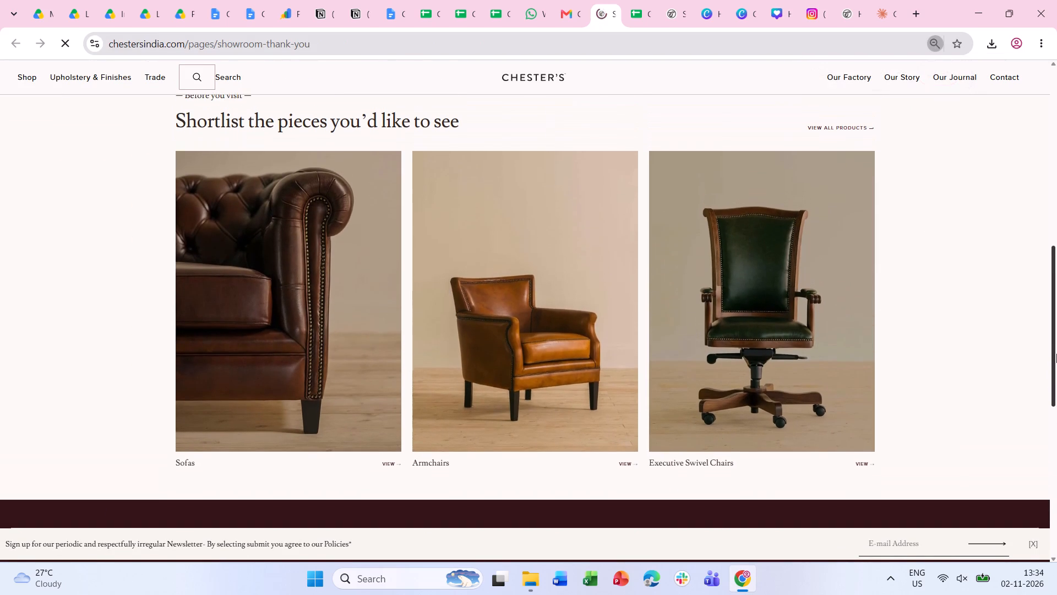
left_click_drag(1056, 354, 1055, 349)
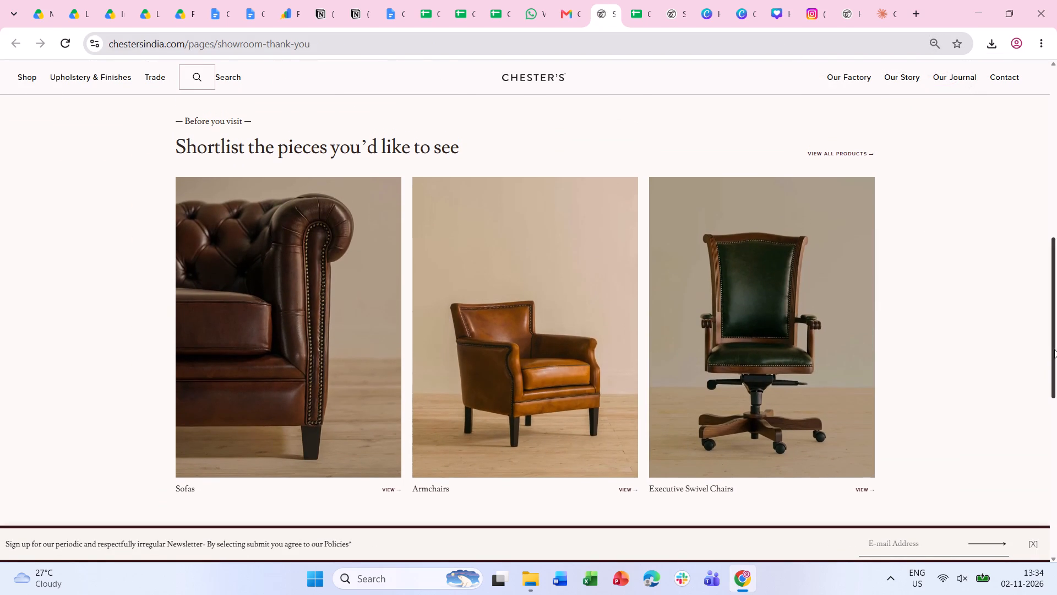
key("Print")
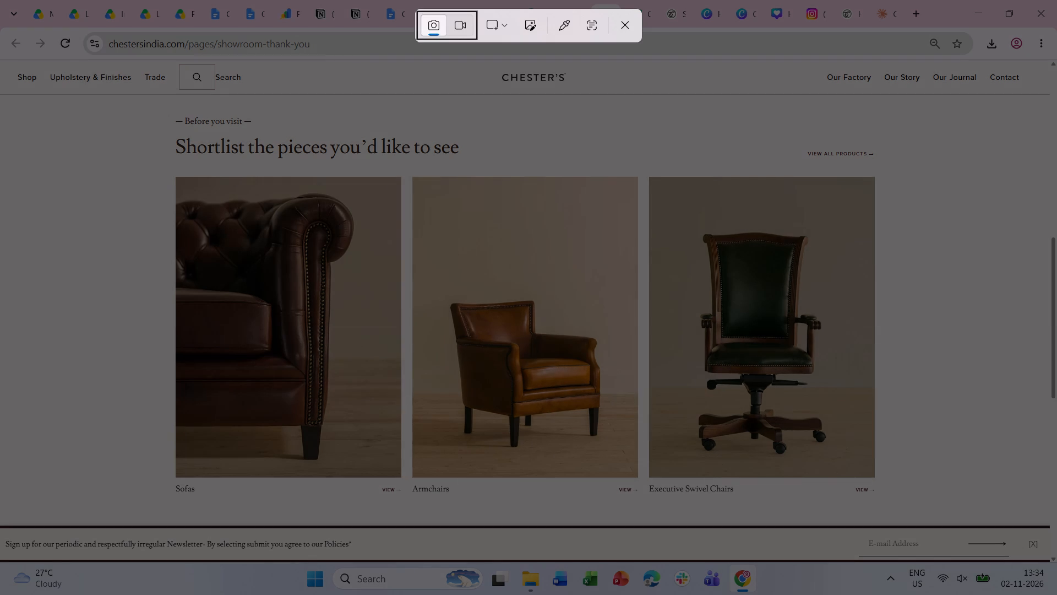
left_click_drag(1, 59, 1048, 519)
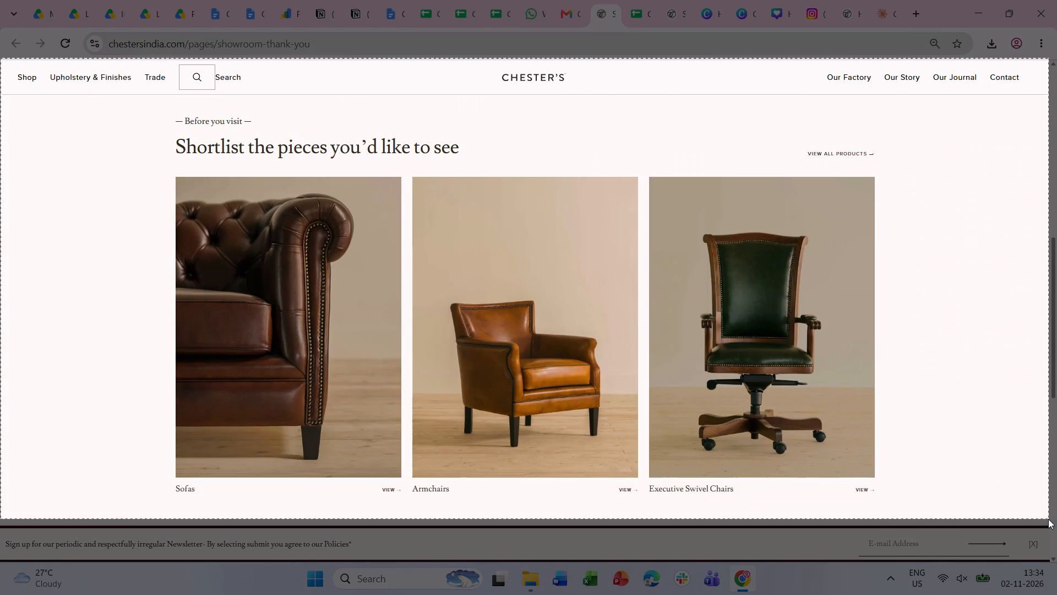
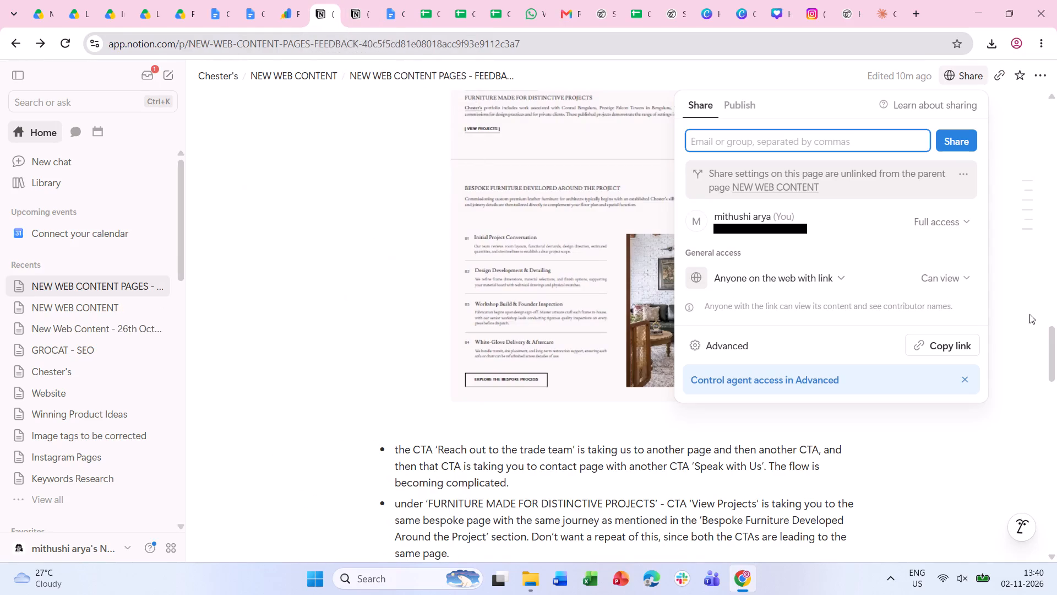
Close the share settings and review the feedback comments and image folder links for the Interior Designers and Architects and Luxury Hospitality Furniture pages.
left_click(940, 464)
scroll(927, 355, "down", 3)
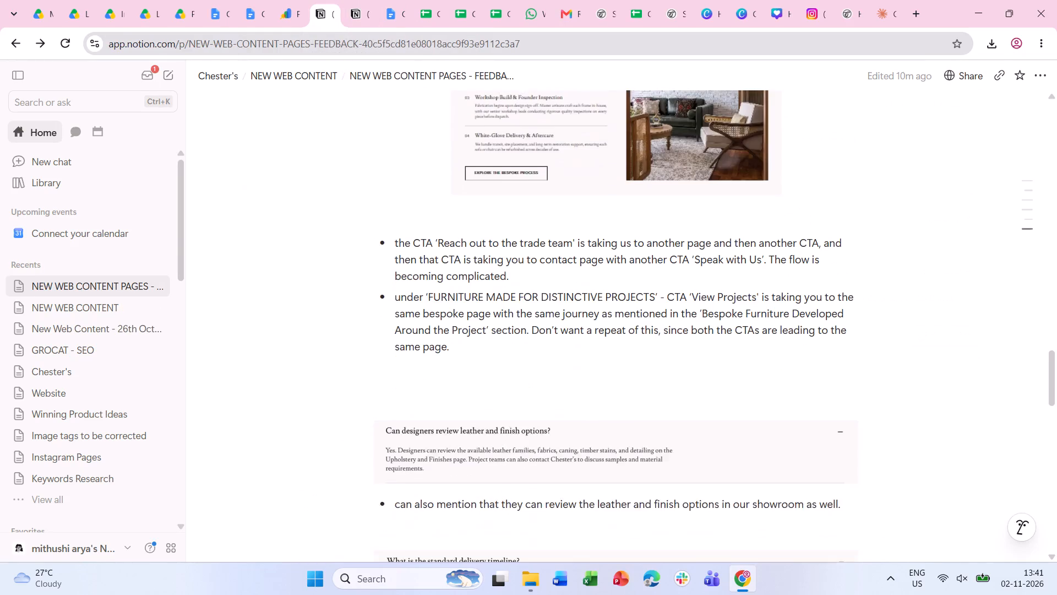
scroll(927, 355, "down", 6)
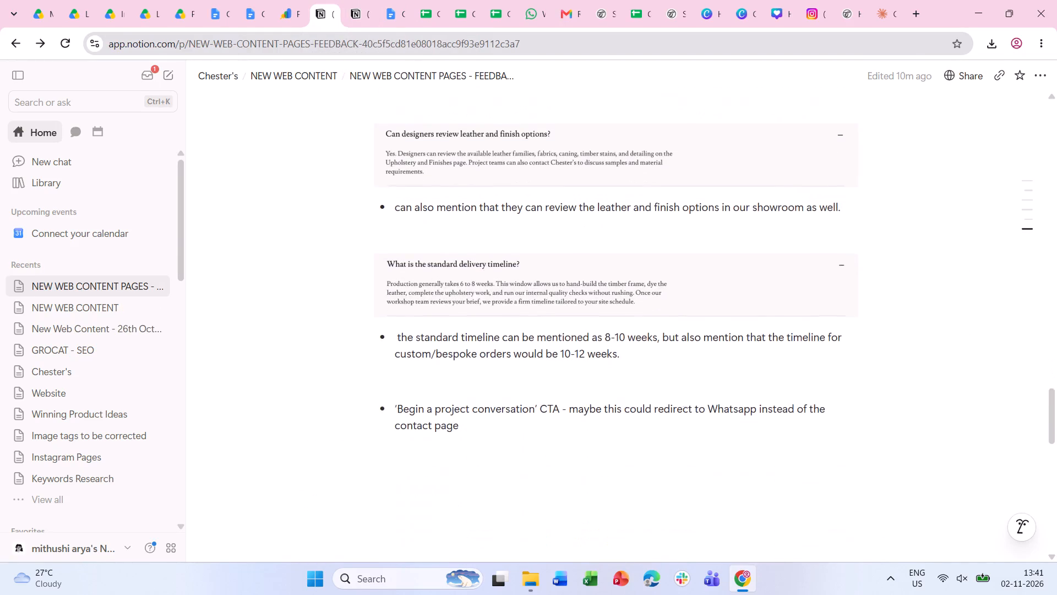
scroll(927, 356, "down", 9)
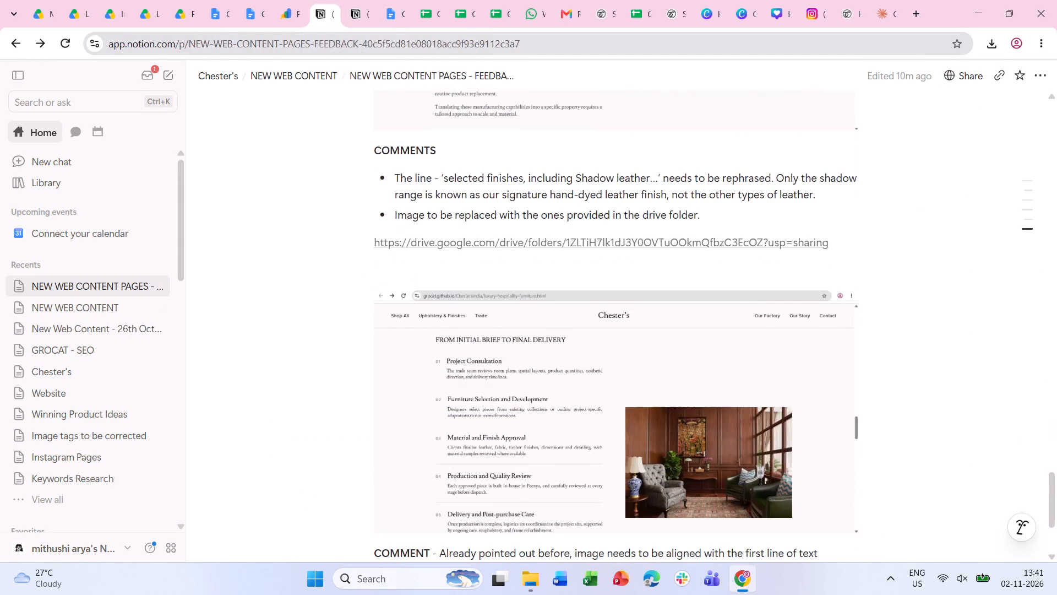
scroll(927, 354, "down", 6)
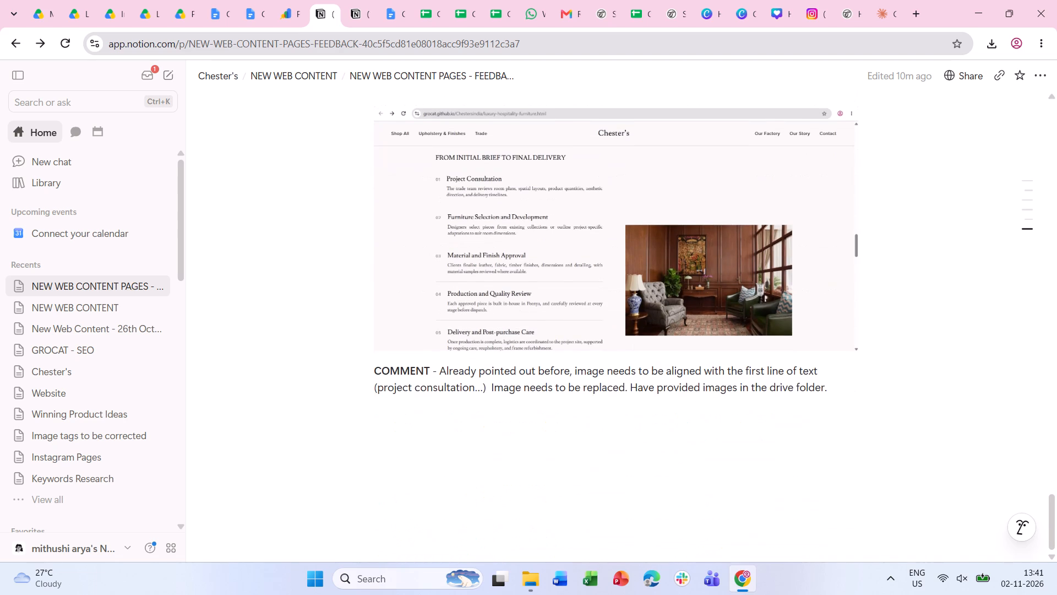
scroll(923, 350, "up", 19)
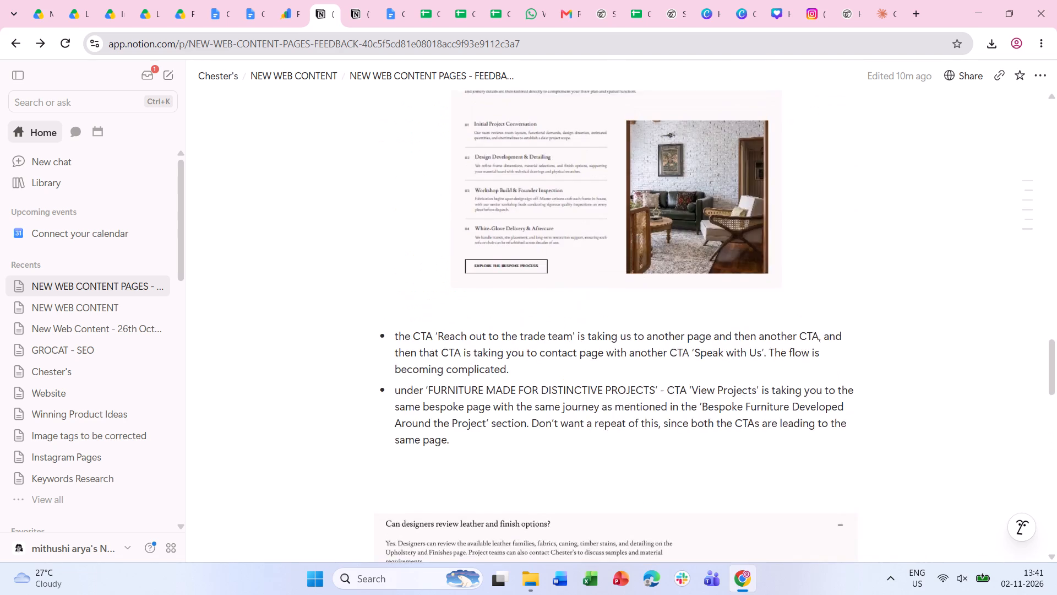
scroll(923, 350, "up", 18)
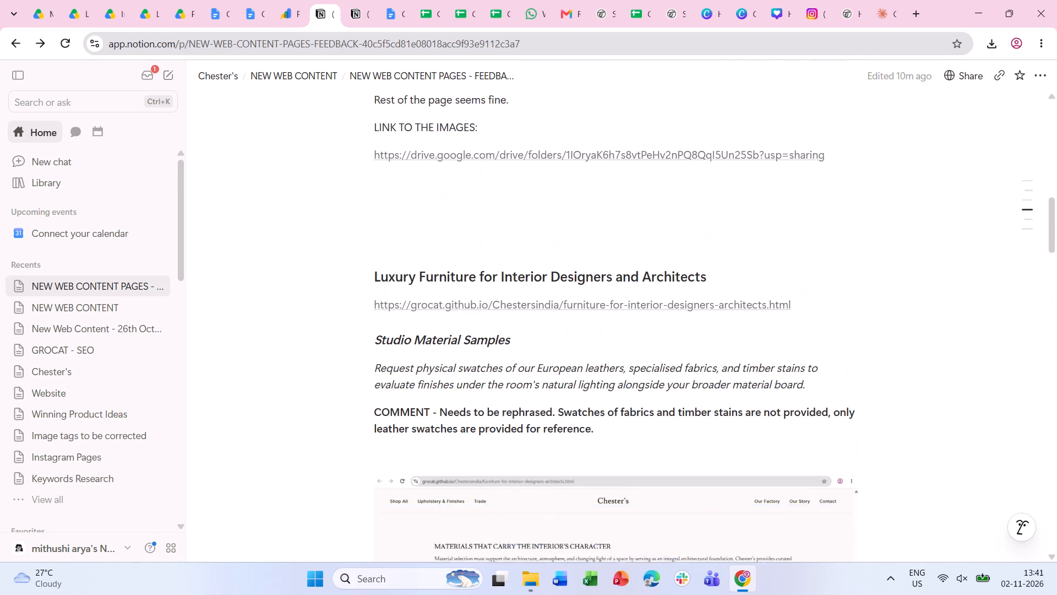
scroll(921, 346, "down", 16)
scroll(920, 332, "down", 5)
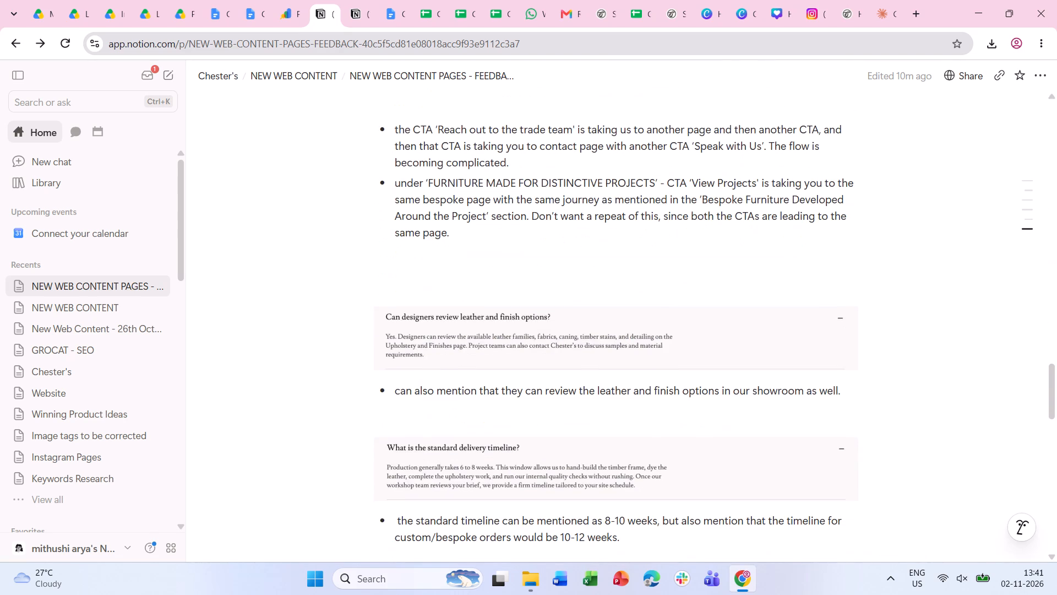
scroll(920, 332, "down", 5)
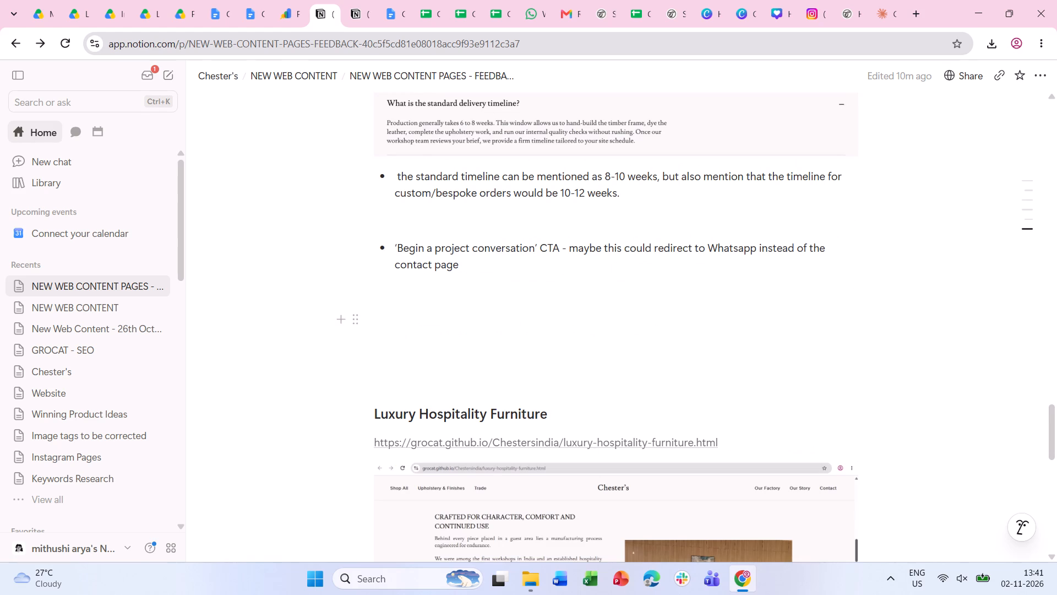
Read through the NEW WEB CONTENT PAGES - FEEDBACK document, checking the comments on each furniture page.
left_click(405, 308)
left_click(415, 305)
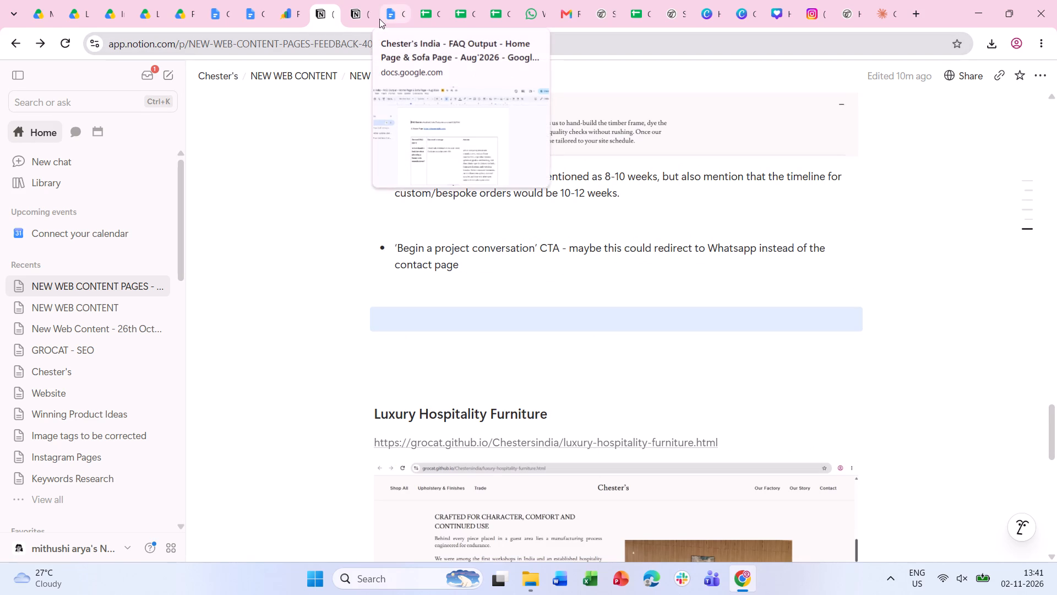
scroll(929, 366, "down", 15)
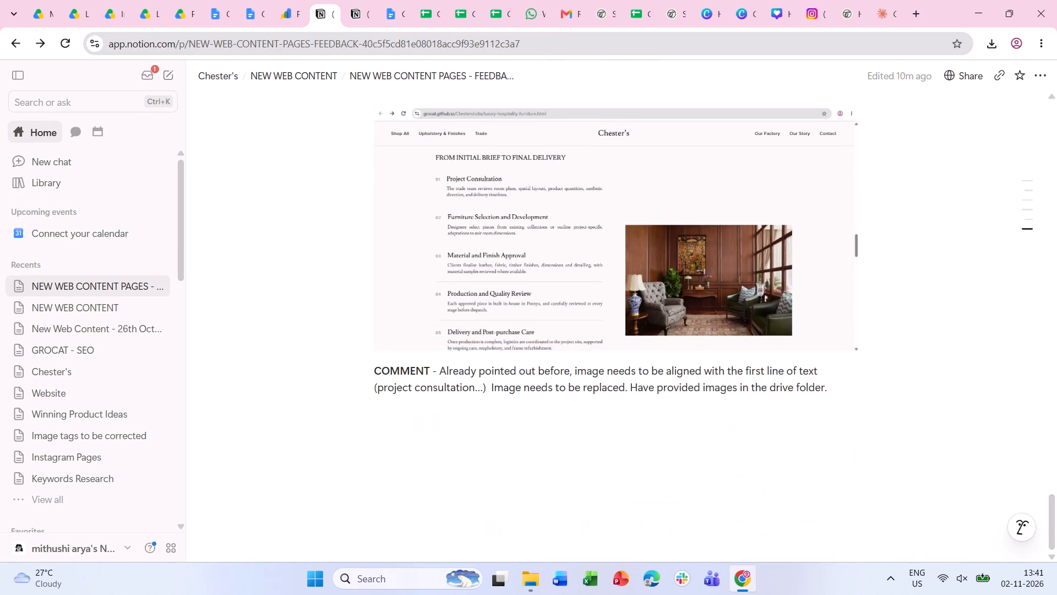
scroll(909, 358, "up", 20)
scroll(909, 358, "up", 13)
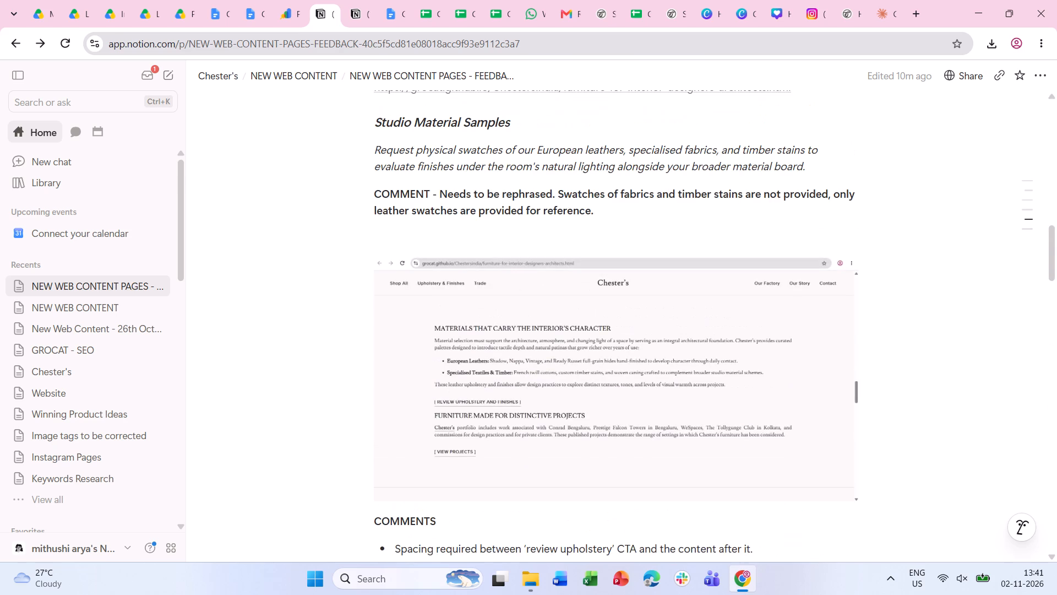
scroll(897, 345, "down", 4)
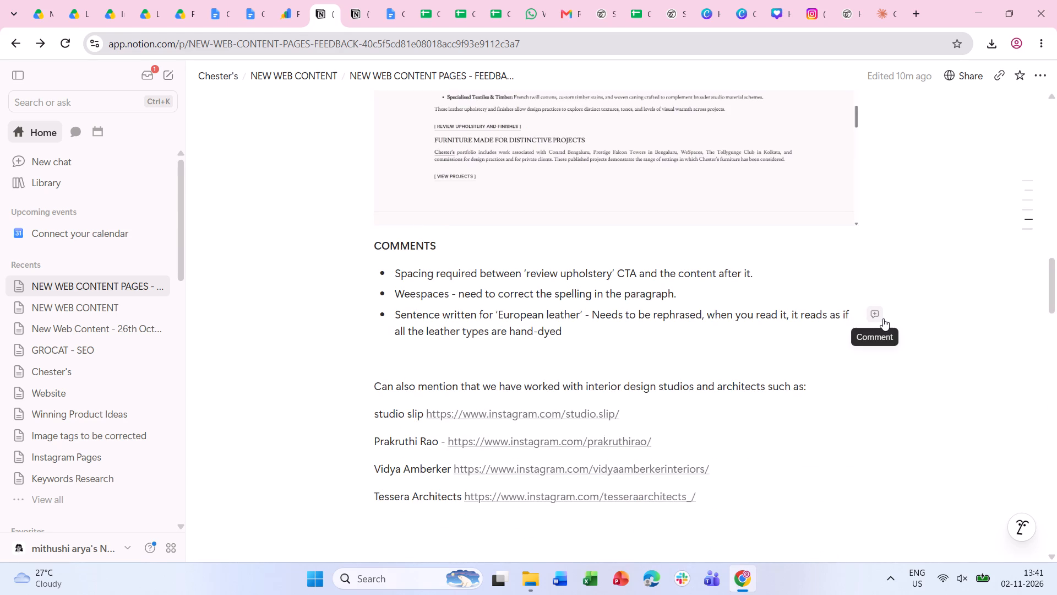
scroll(893, 370, "up", 2)
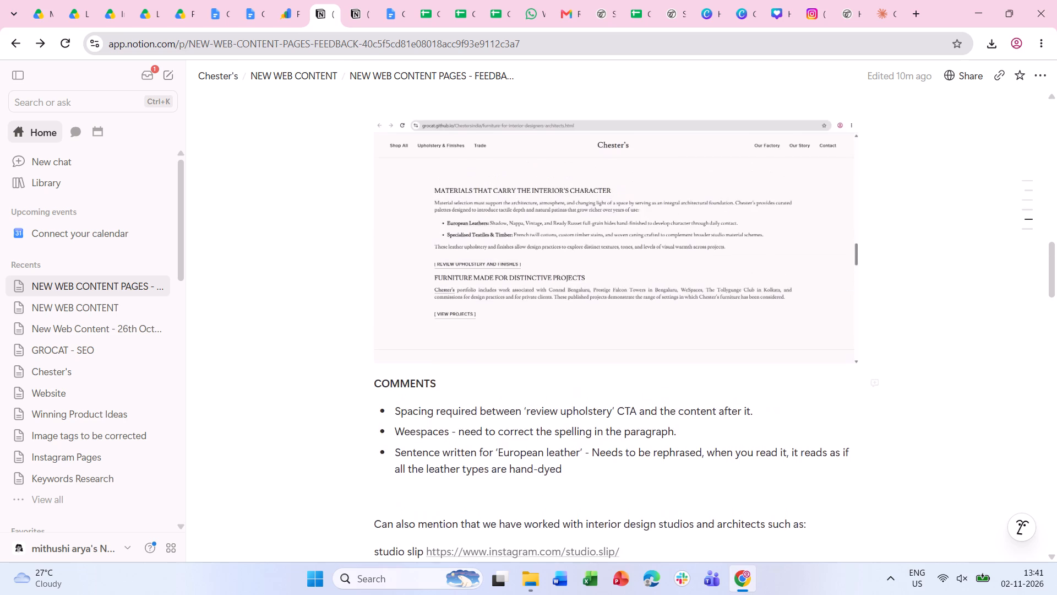
scroll(895, 366, "up", 18)
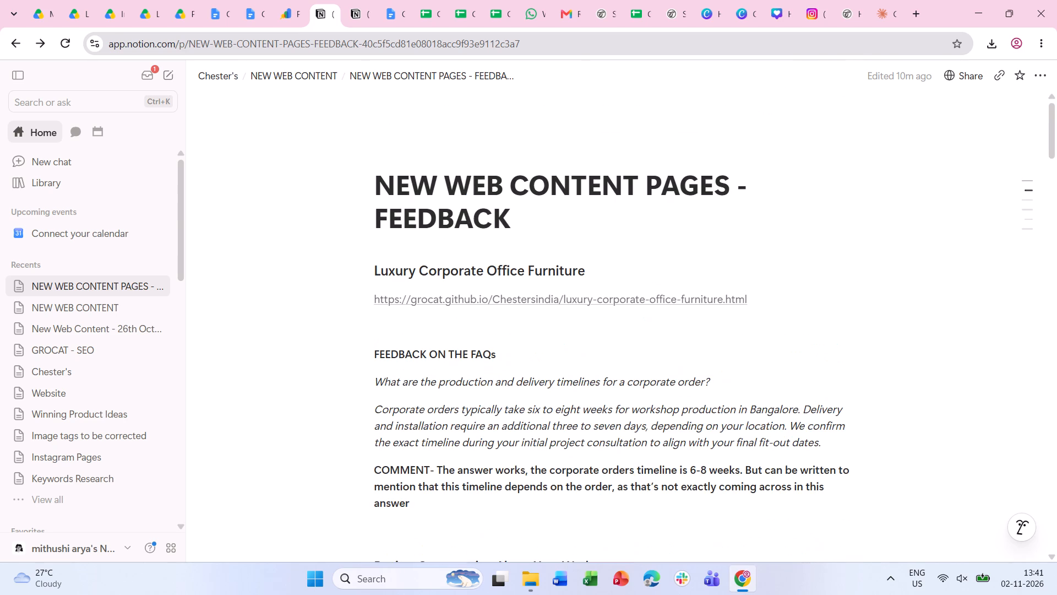
scroll(896, 366, "up", 4)
Check the Chester's showroom thank-you page in the second of its two open tabs and close that duplicate tab.
left_click(667, 2)
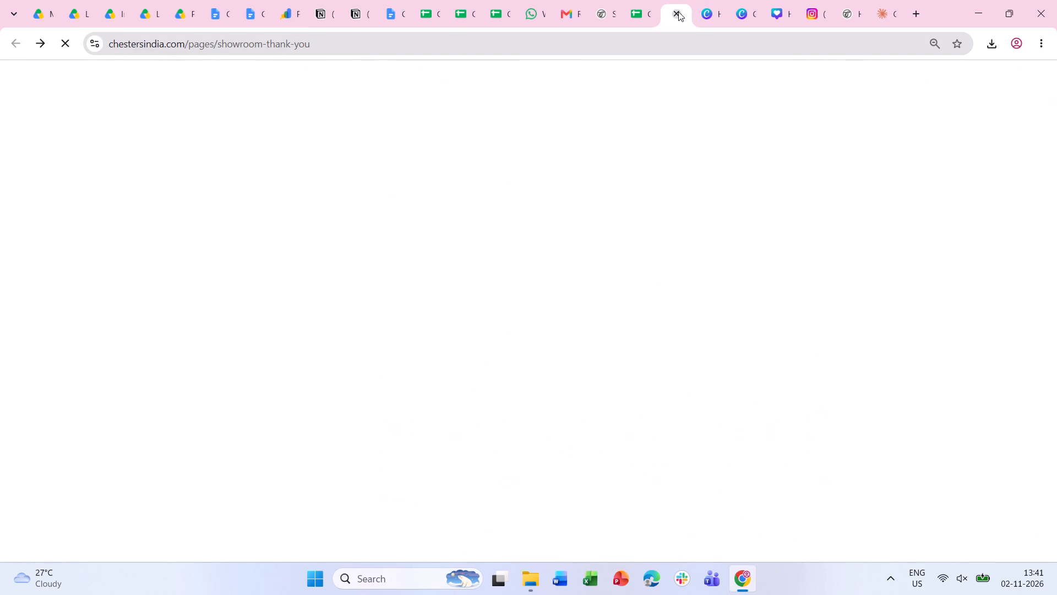
scroll(879, 343, "up", 8)
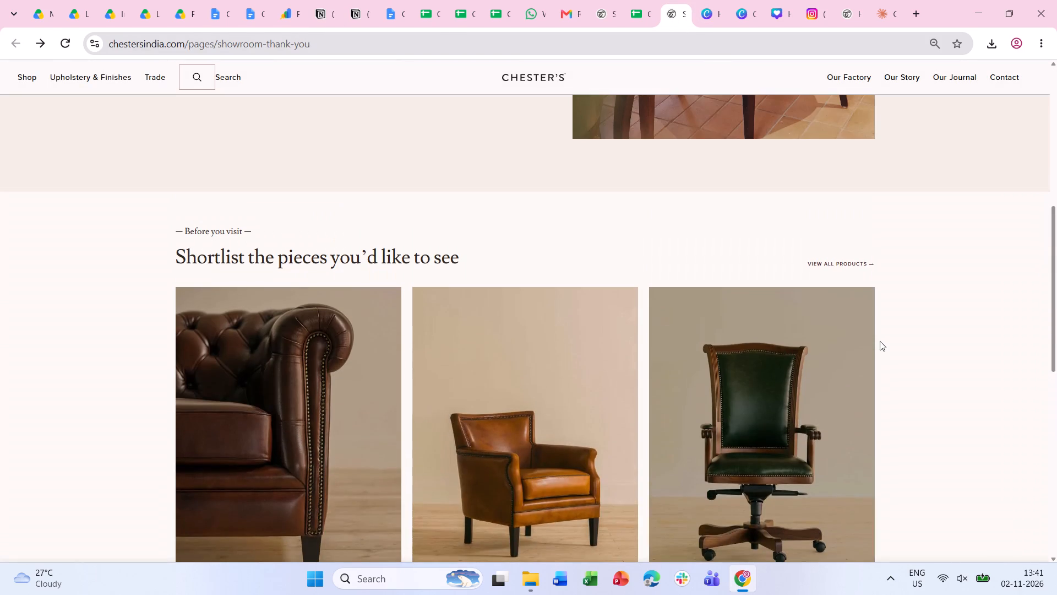
scroll(921, 322, "up", 8)
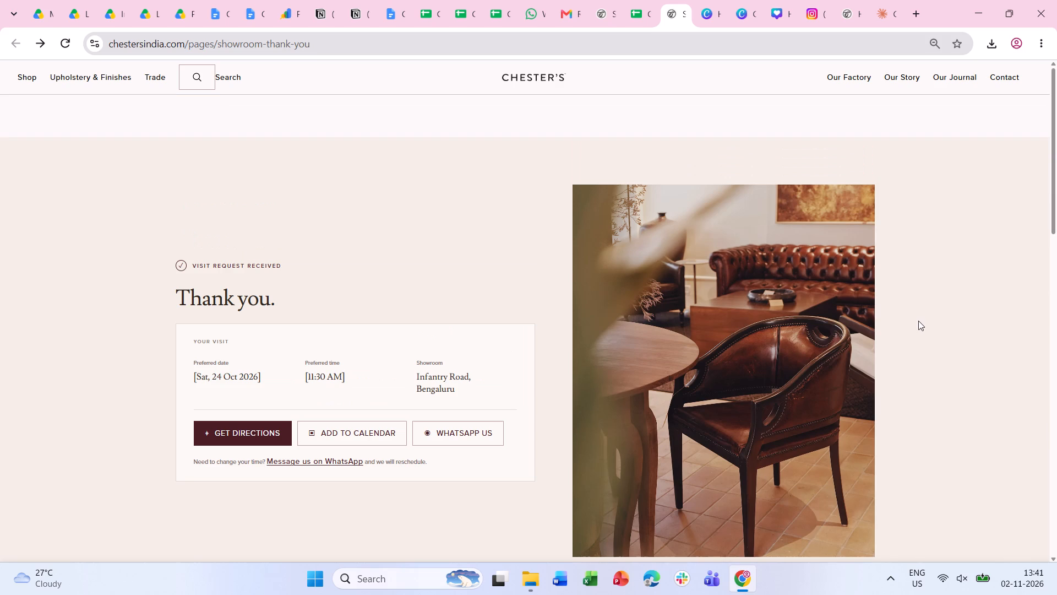
left_click(675, 14)
Examine the remaining showroom thank-you page at 100% zoom, from the visit details to the product shortlist section.
left_click(636, 13)
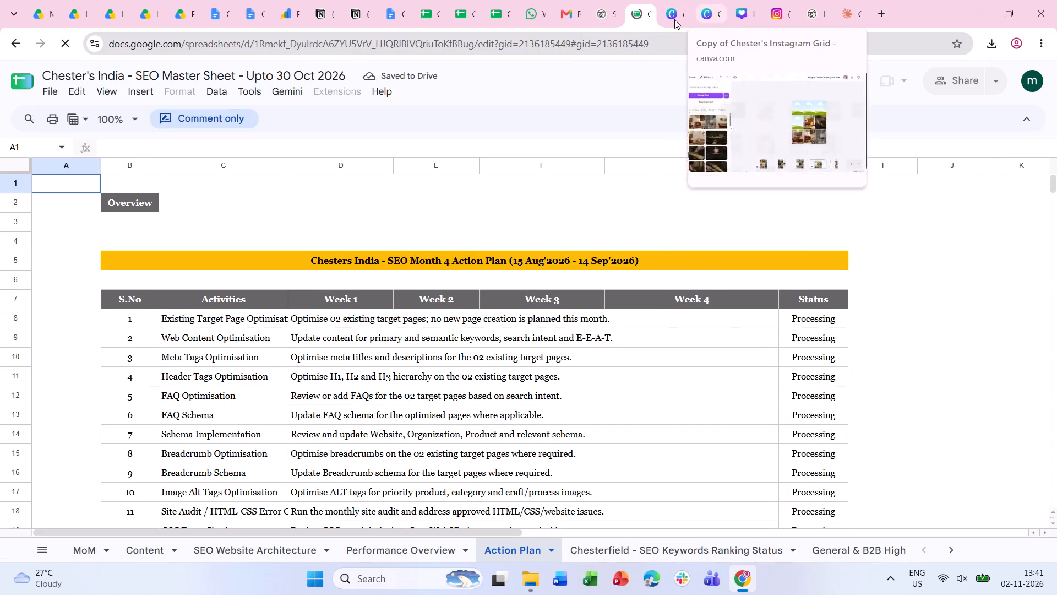
left_click(596, 11)
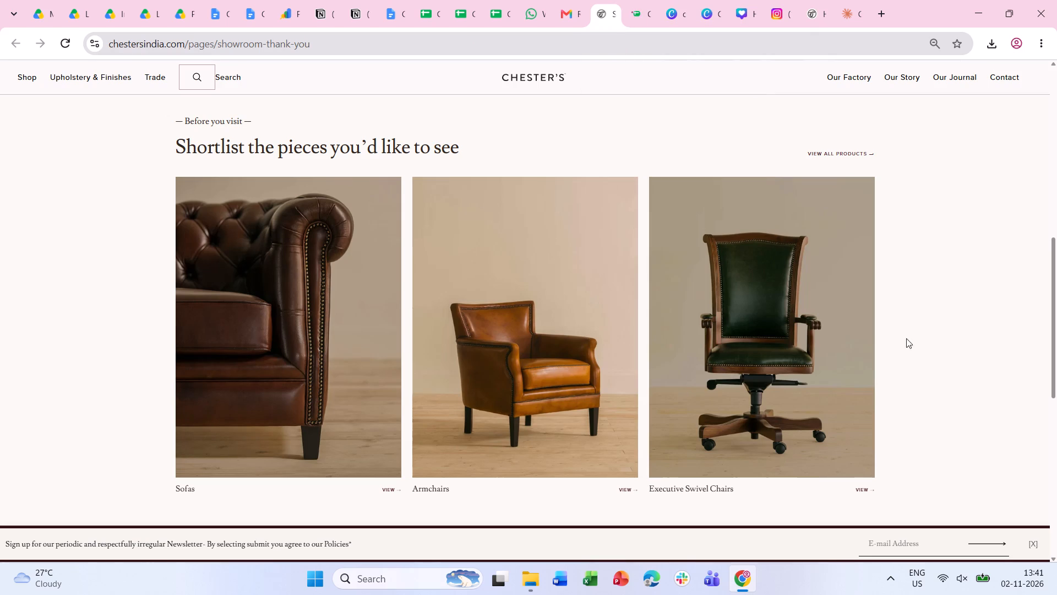
scroll(950, 359, "up", 2)
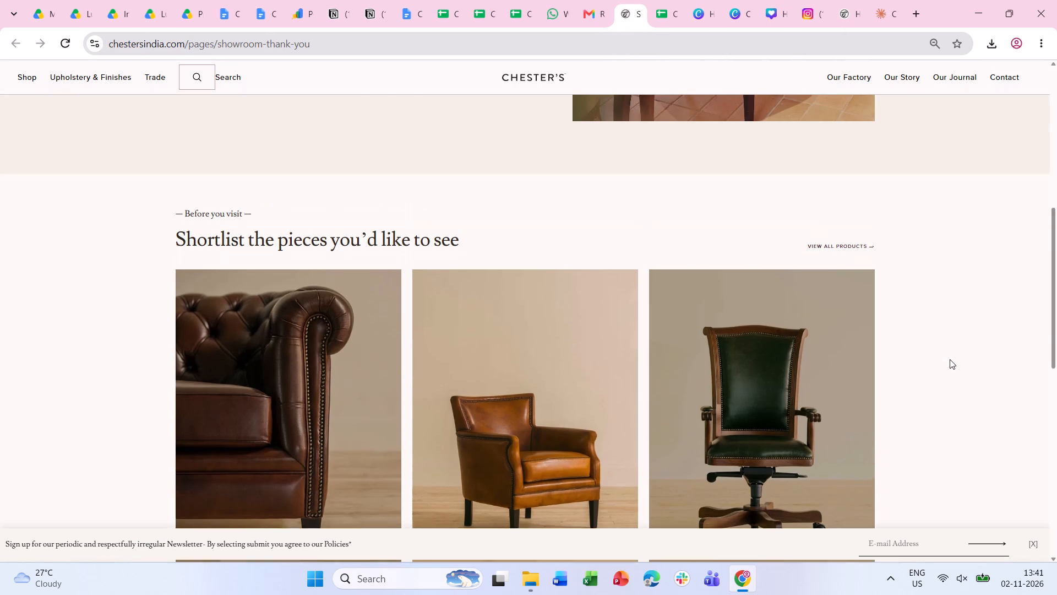
scroll(950, 359, "up", 7)
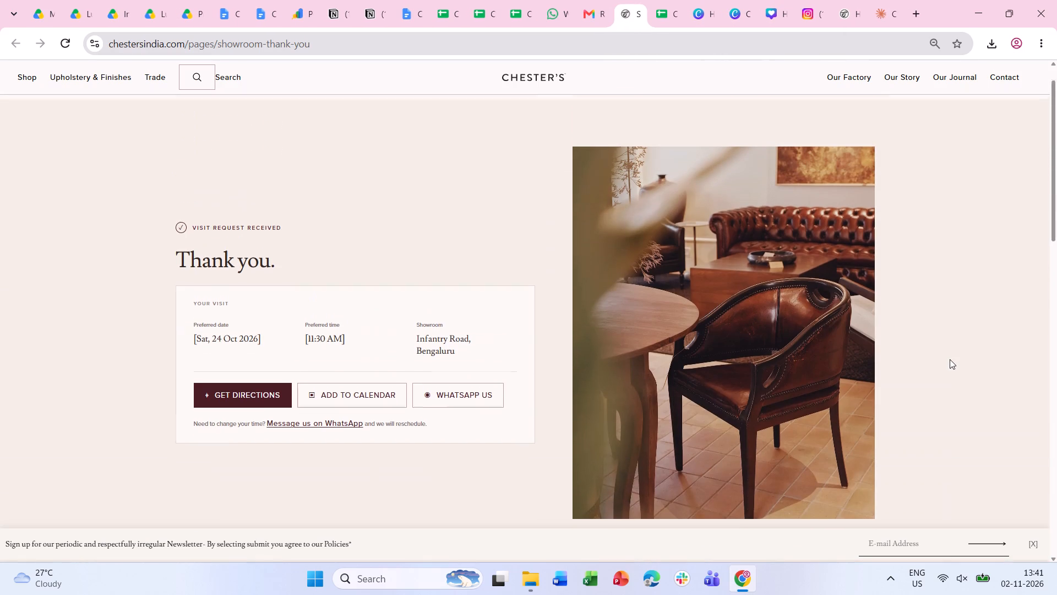
scroll(950, 359, "up", 1)
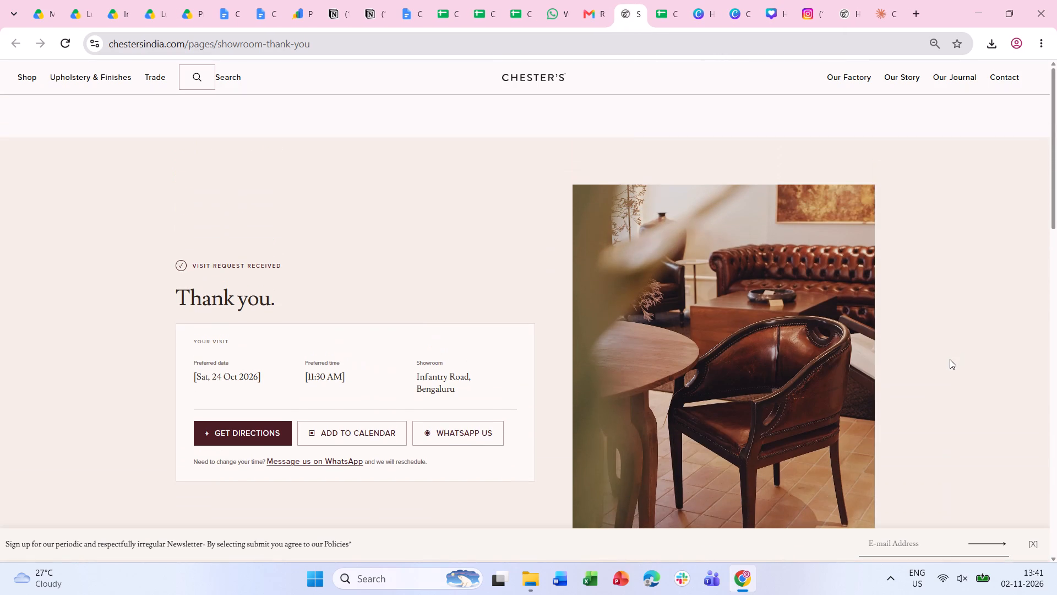
left_click(932, 43)
left_click(925, 72)
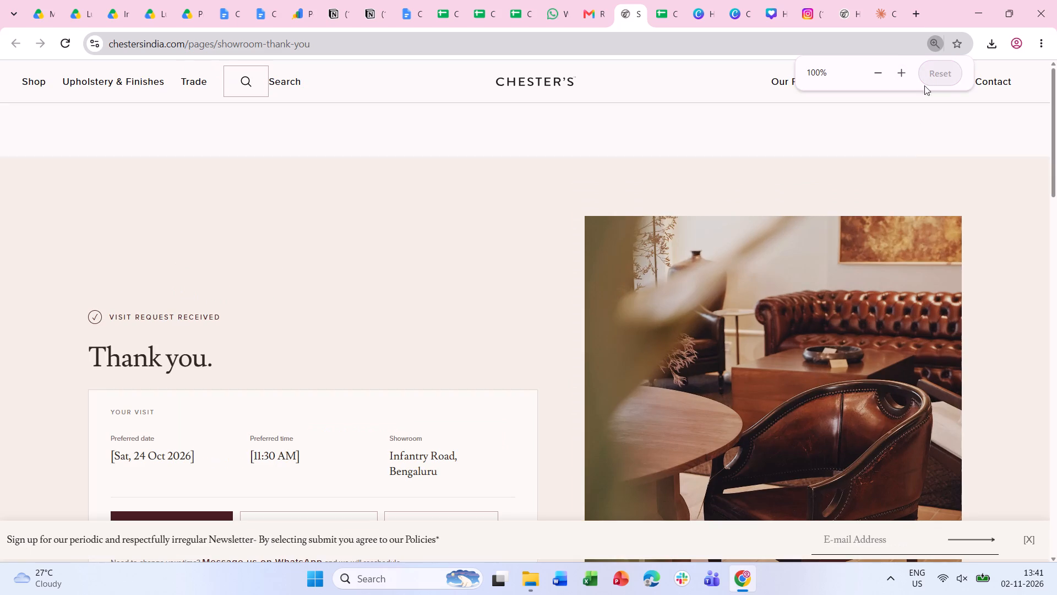
left_click(990, 313)
scroll(990, 324, "down", 6)
left_click(990, 324)
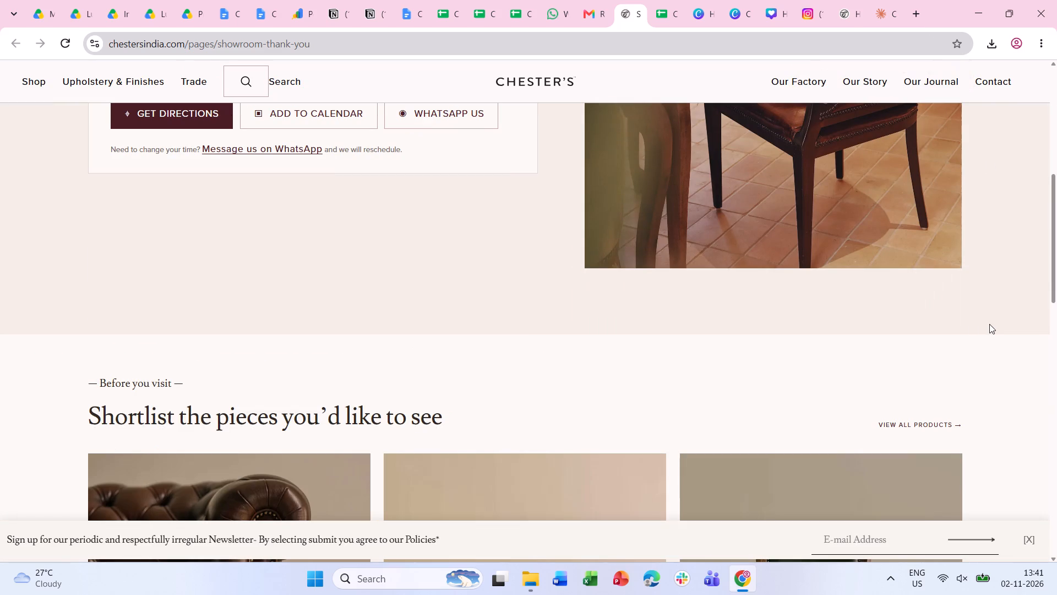
scroll(468, 285, "down", 3)
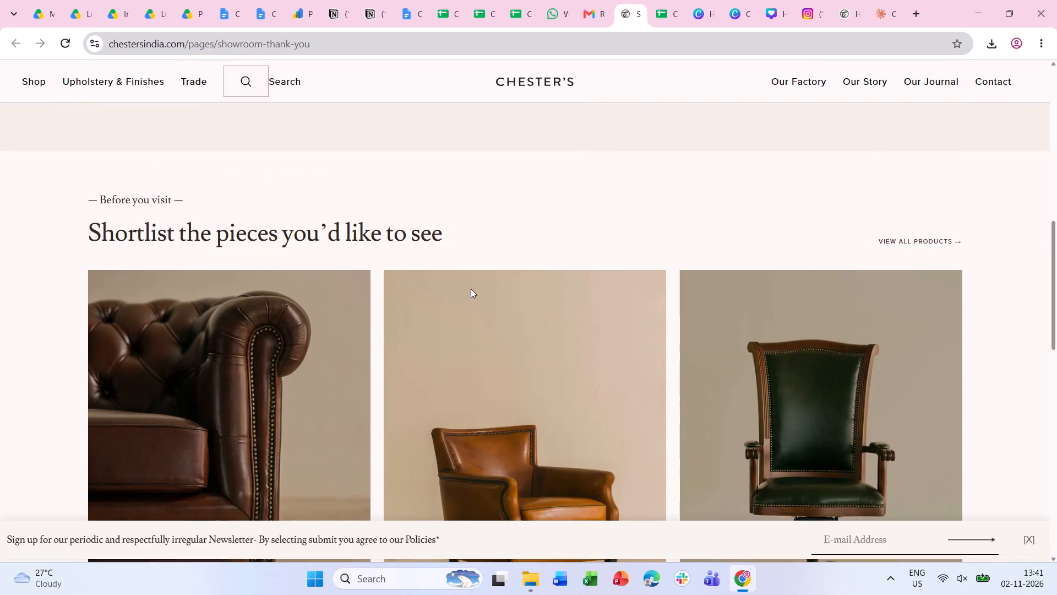
Open the full product collection from the thank-you page's shortlist section and look through the products from Alex Bar Stool to Crown Dining Armchair.
left_click(935, 217)
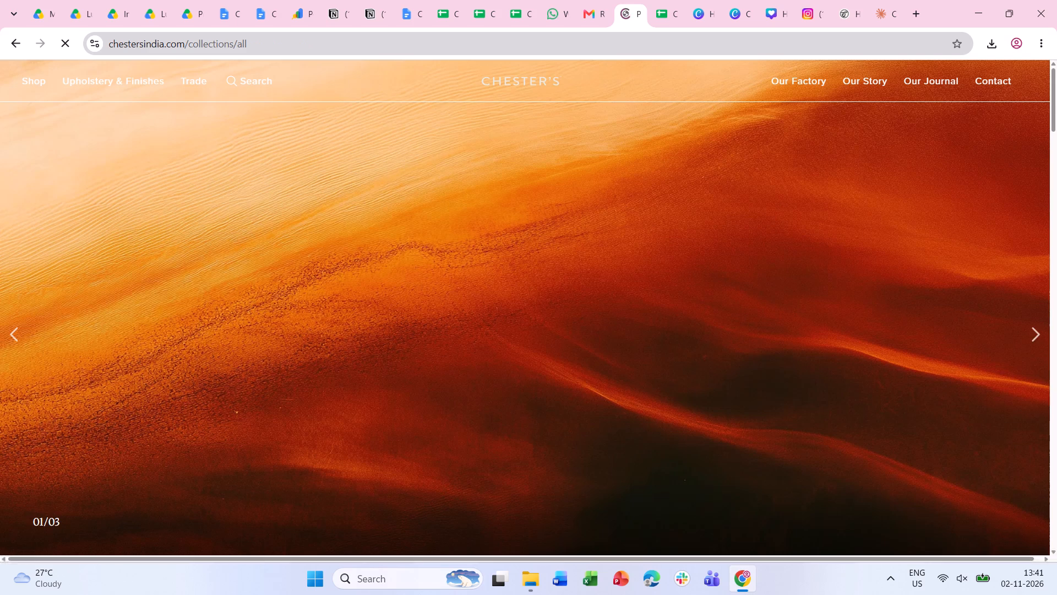
scroll(755, 353, "down", 12)
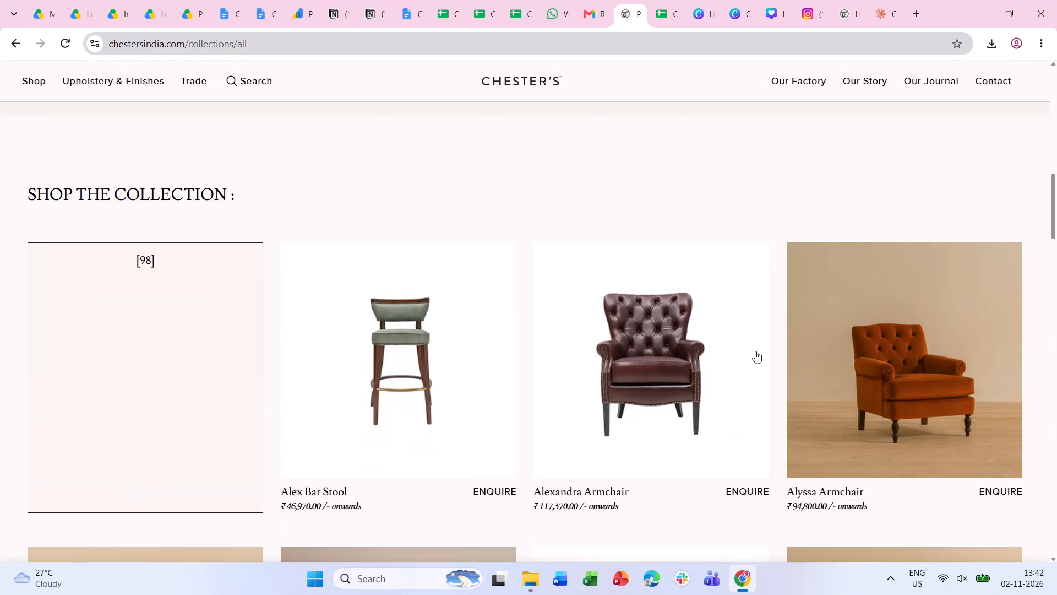
scroll(1044, 320, "down", 5)
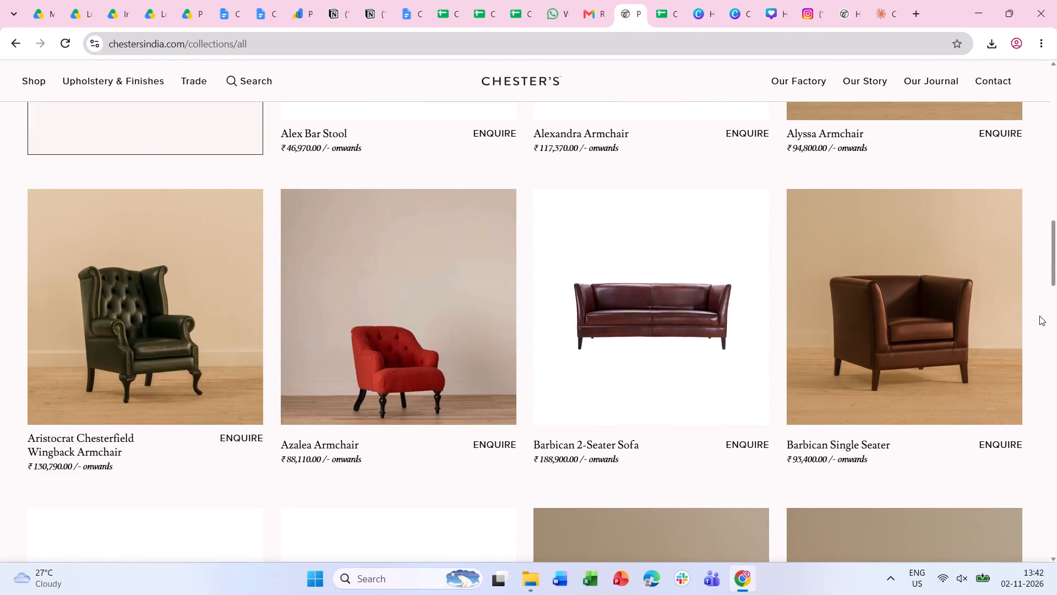
scroll(1039, 316, "down", 5)
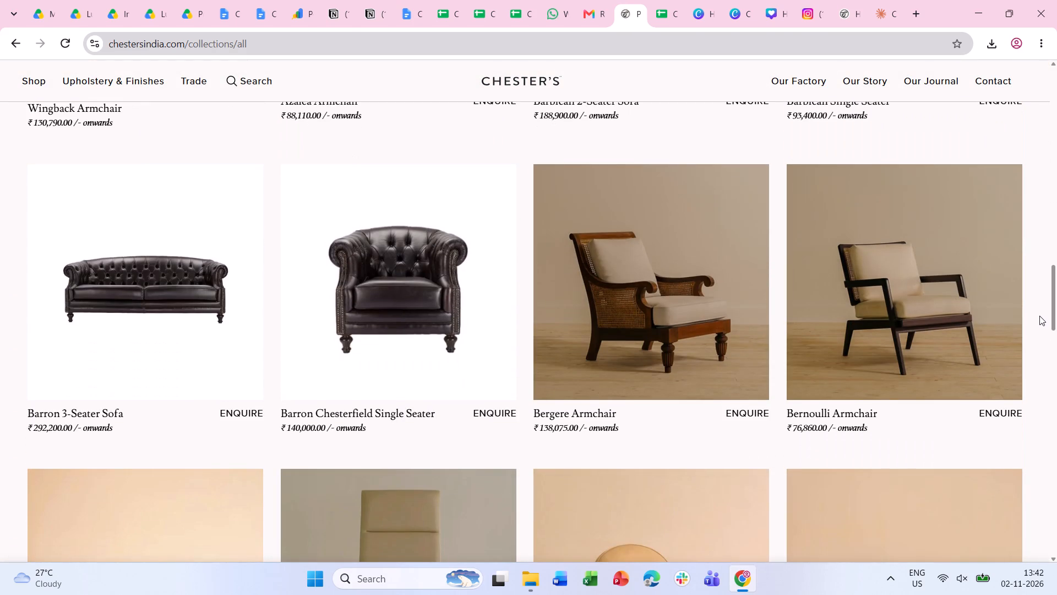
scroll(1039, 316, "down", 12)
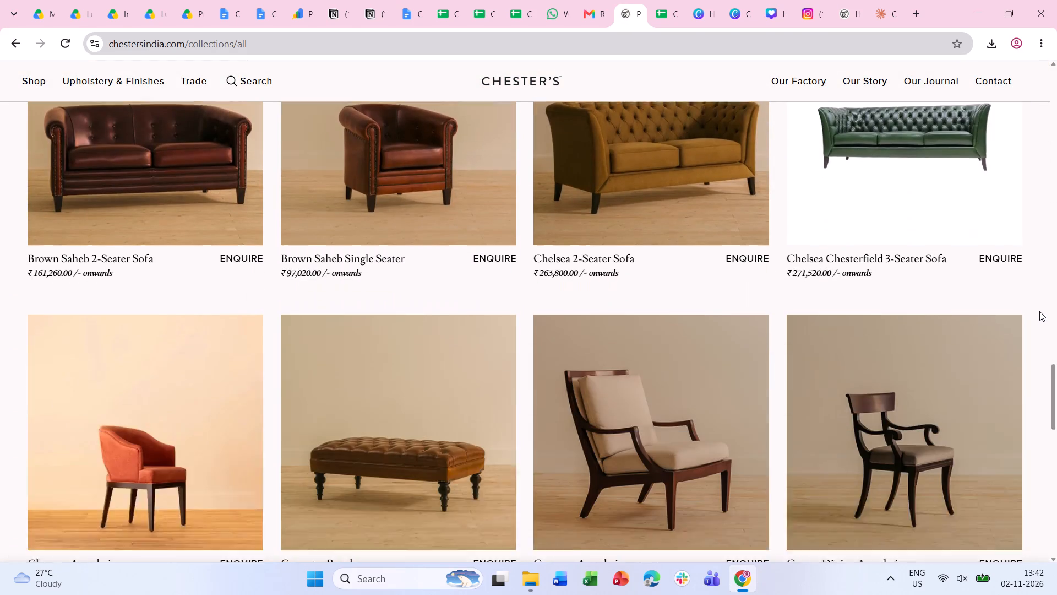
scroll(1039, 311, "up", 3)
scroll(1039, 311, "down", 4)
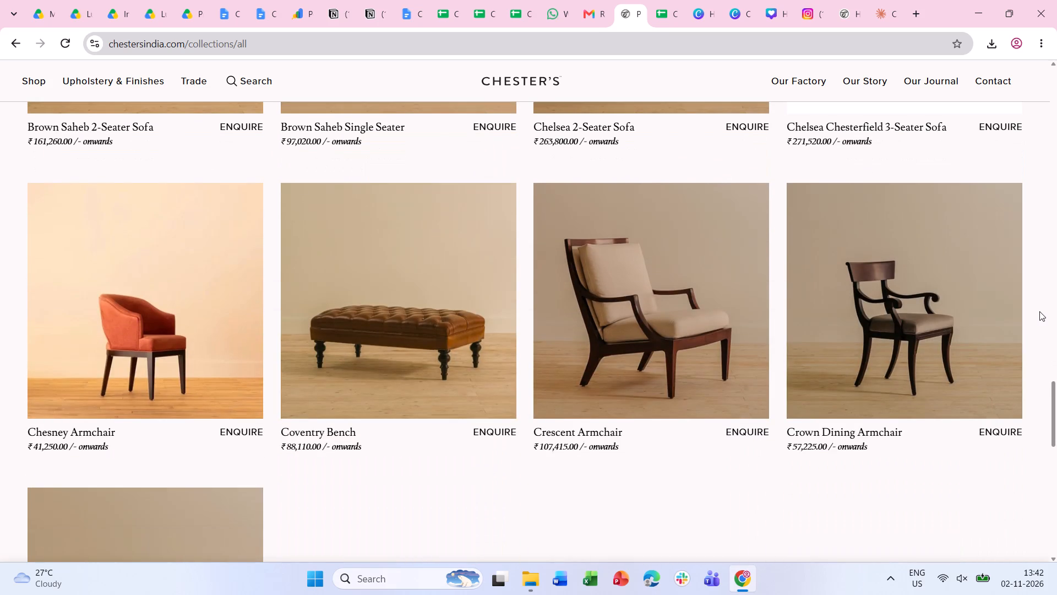
Examine the second batch of collection products, from Crown Dining Chair to Hollywood Wingback Armchair, checking their images, names and prices.
scroll(1039, 311, "down", 5)
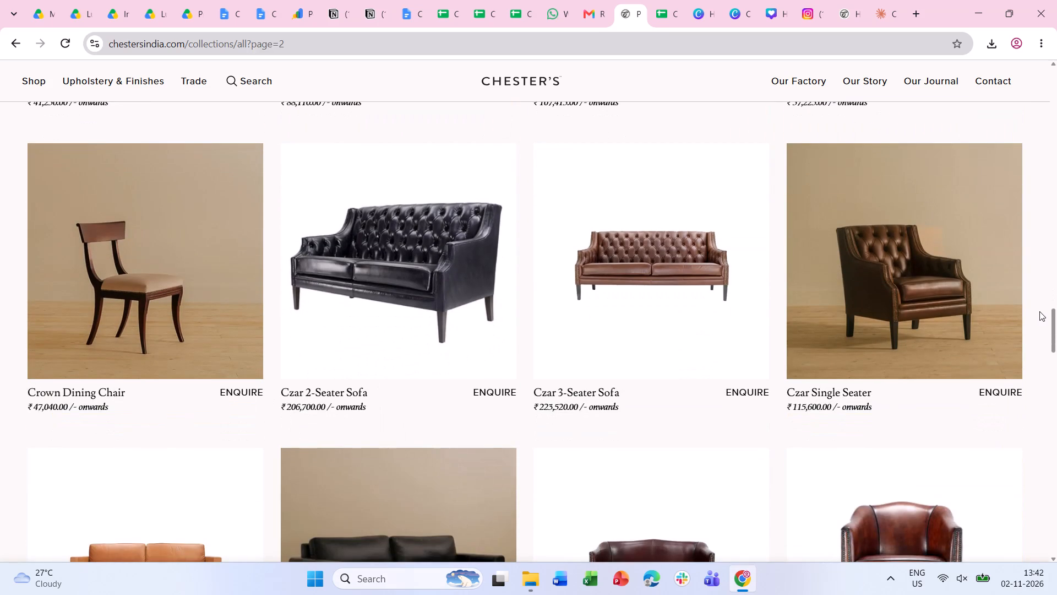
scroll(1039, 311, "down", 4)
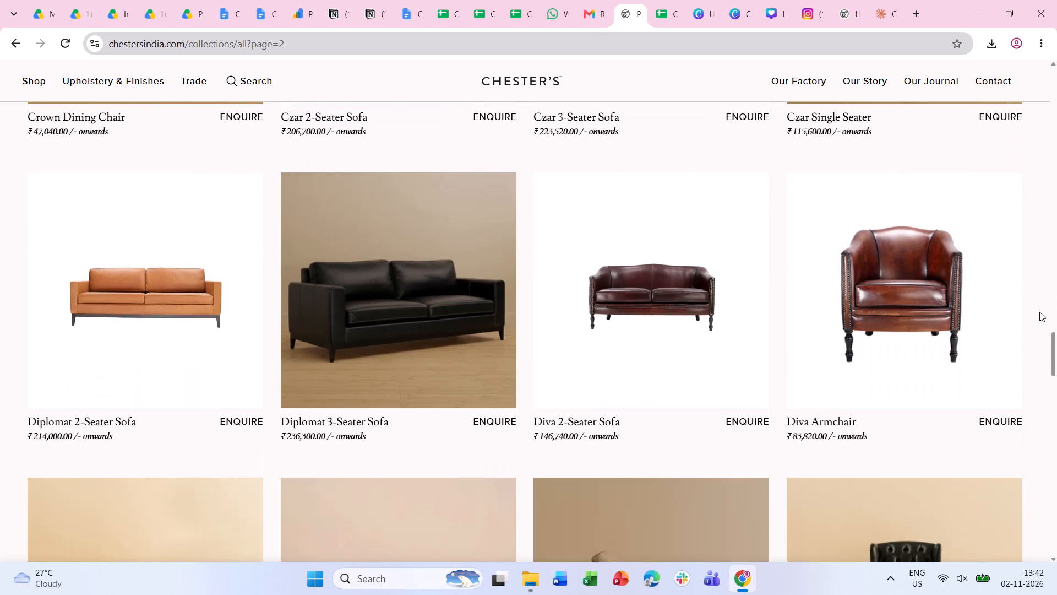
scroll(1039, 312, "down", 4)
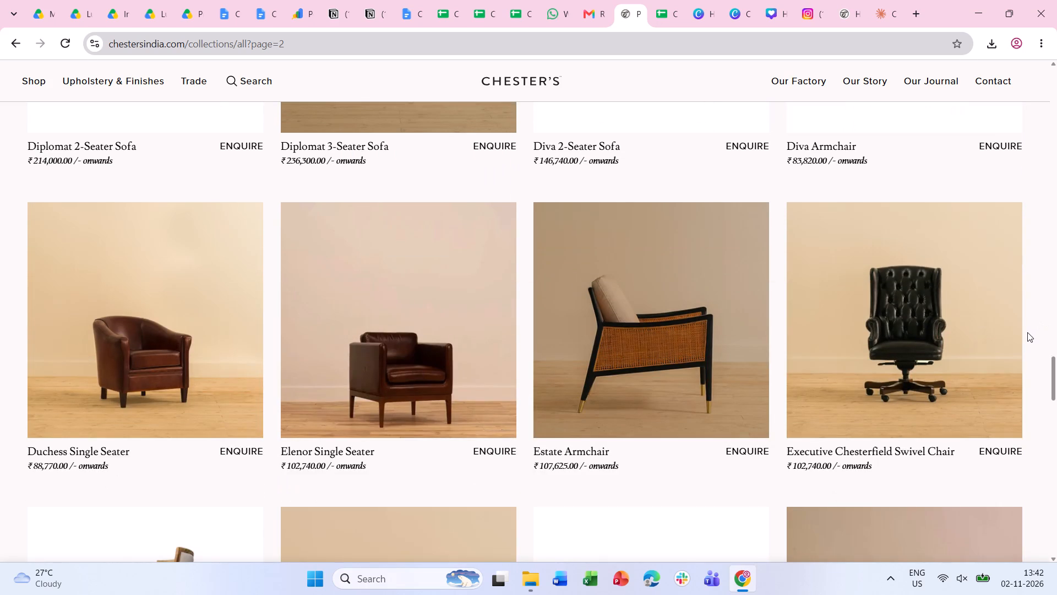
scroll(1022, 307, "down", 4)
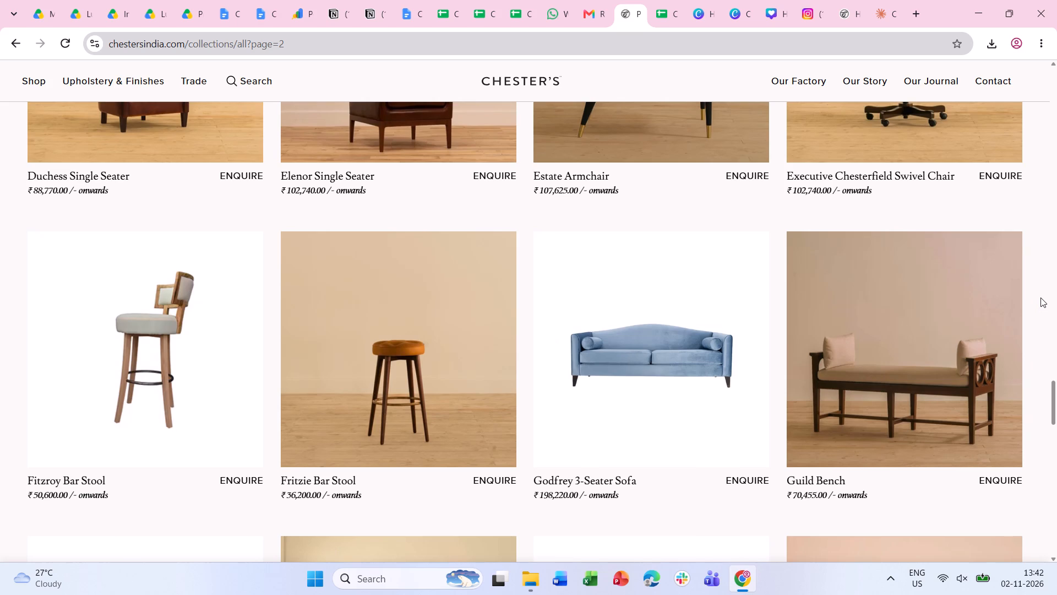
scroll(1040, 296, "up", 4)
scroll(1038, 295, "down", 3)
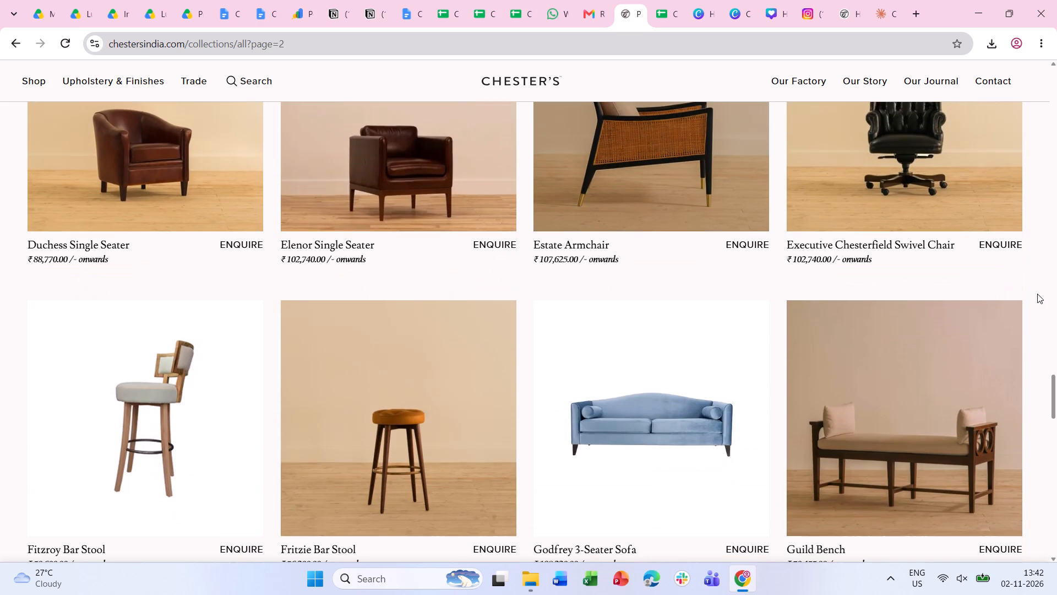
scroll(1037, 294, "down", 7)
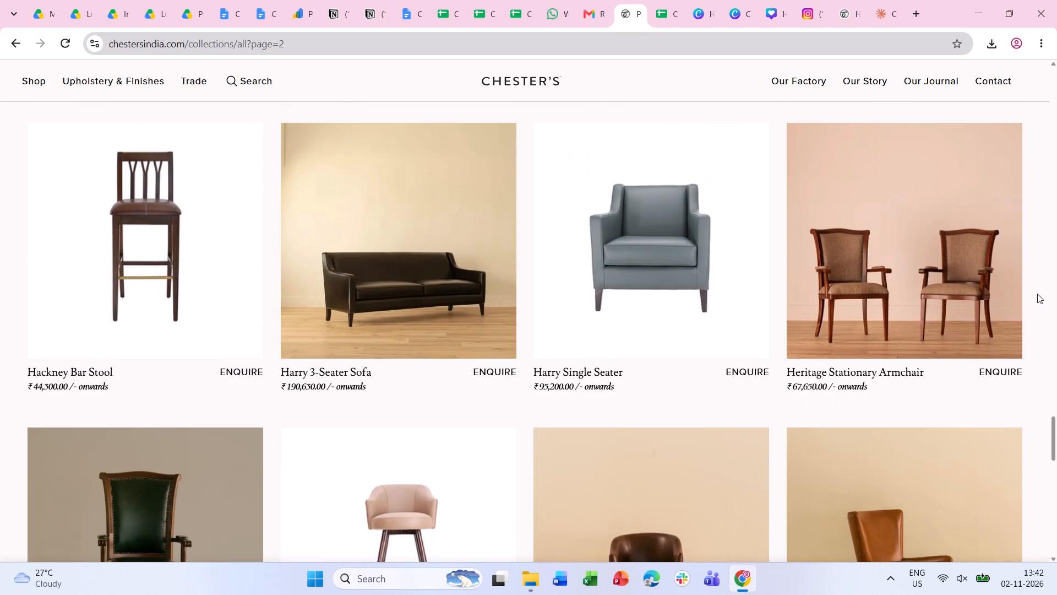
scroll(1039, 292, "down", 5)
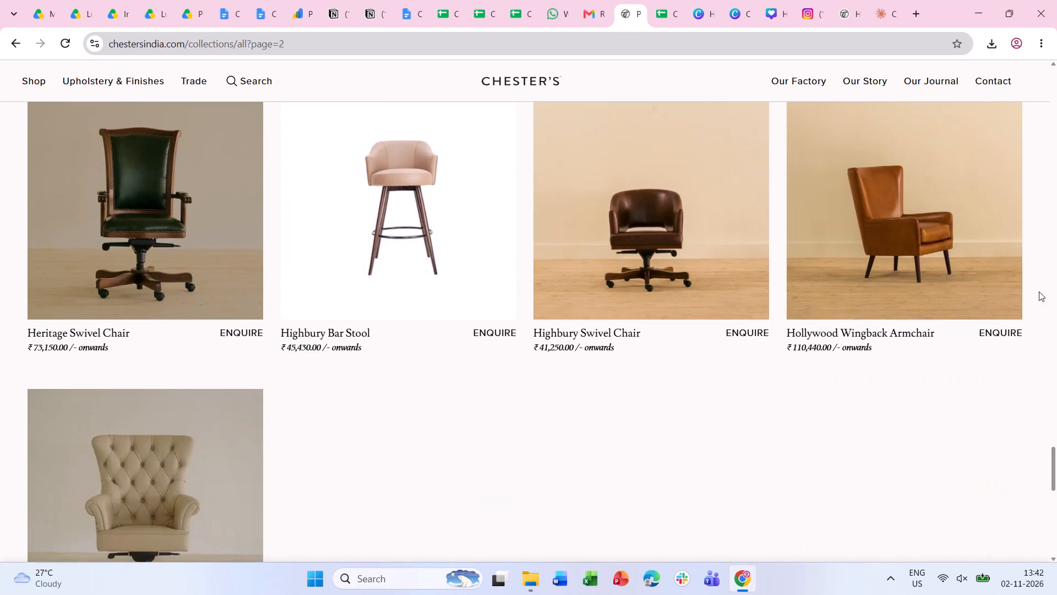
Examine the third batch of collection products, from Hybrid Swivel Chair to Montera Single Seater.
scroll(1040, 290, "down", 5)
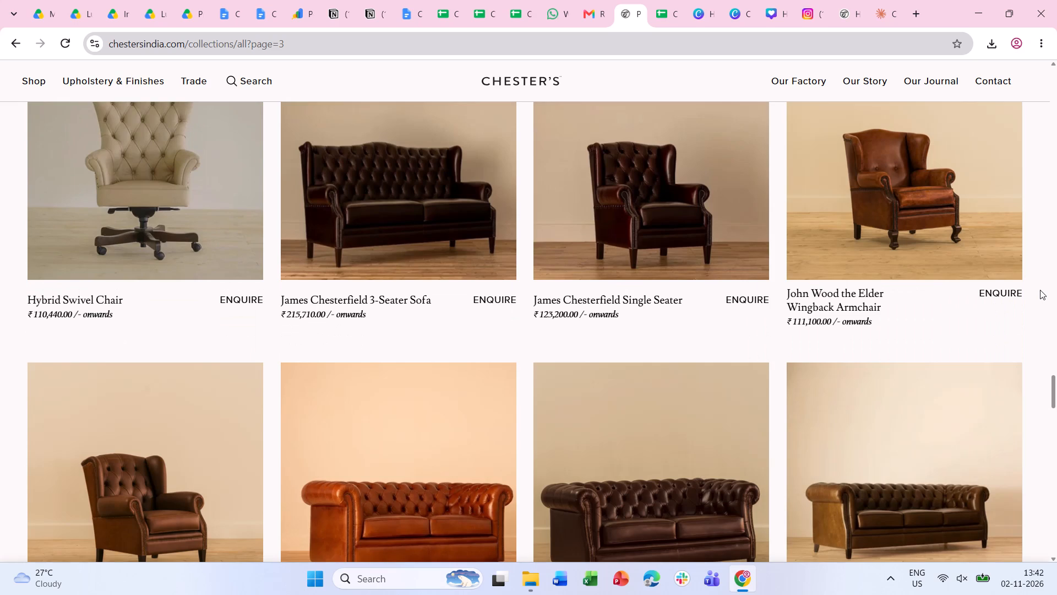
scroll(1040, 290, "down", 3)
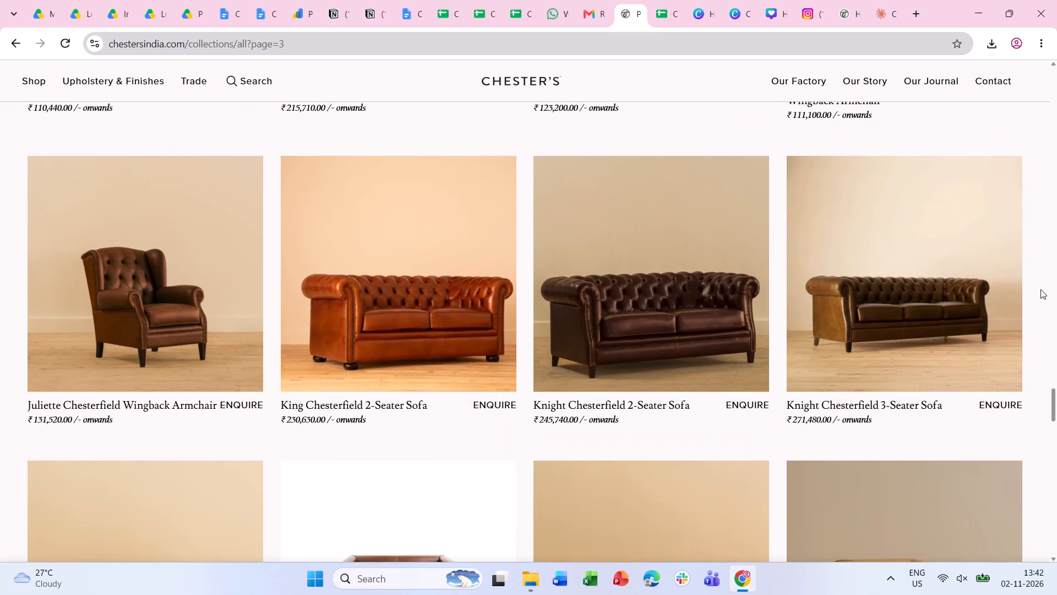
scroll(1040, 289, "down", 4)
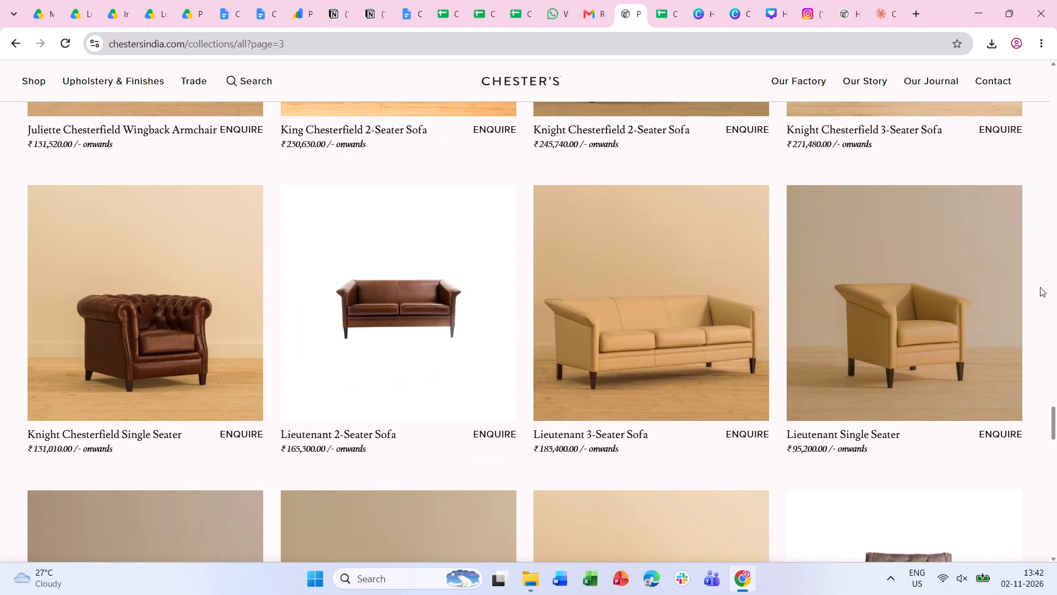
scroll(1039, 284, "up", 3)
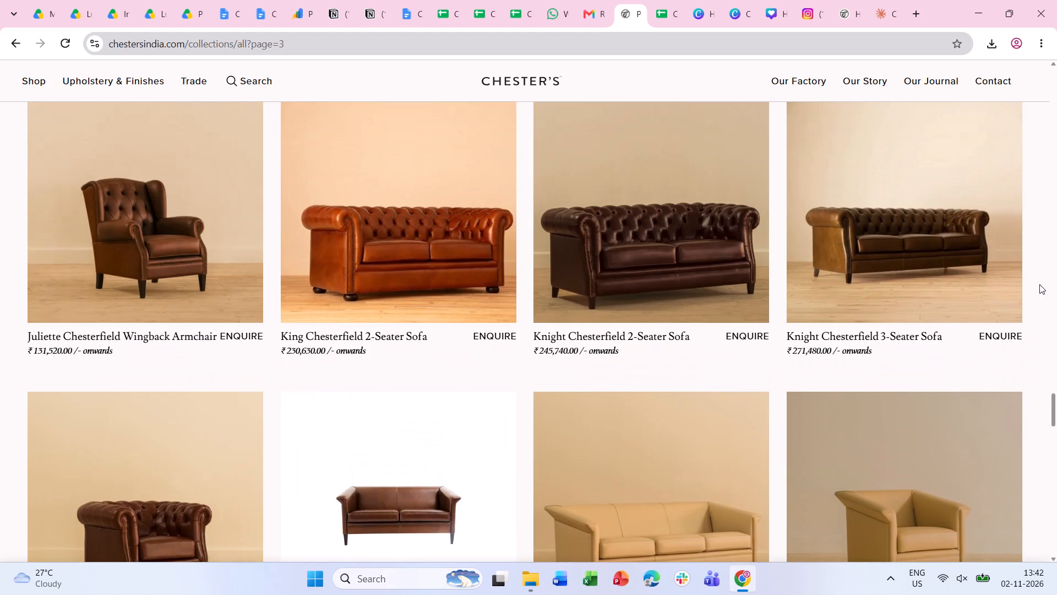
scroll(1039, 284, "down", 7)
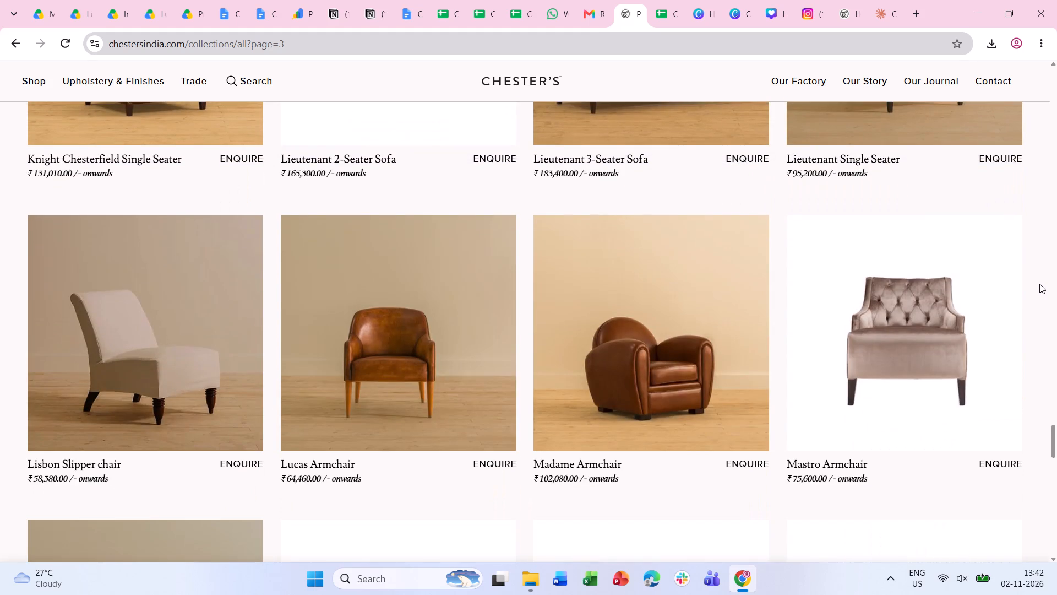
scroll(1039, 284, "down", 2)
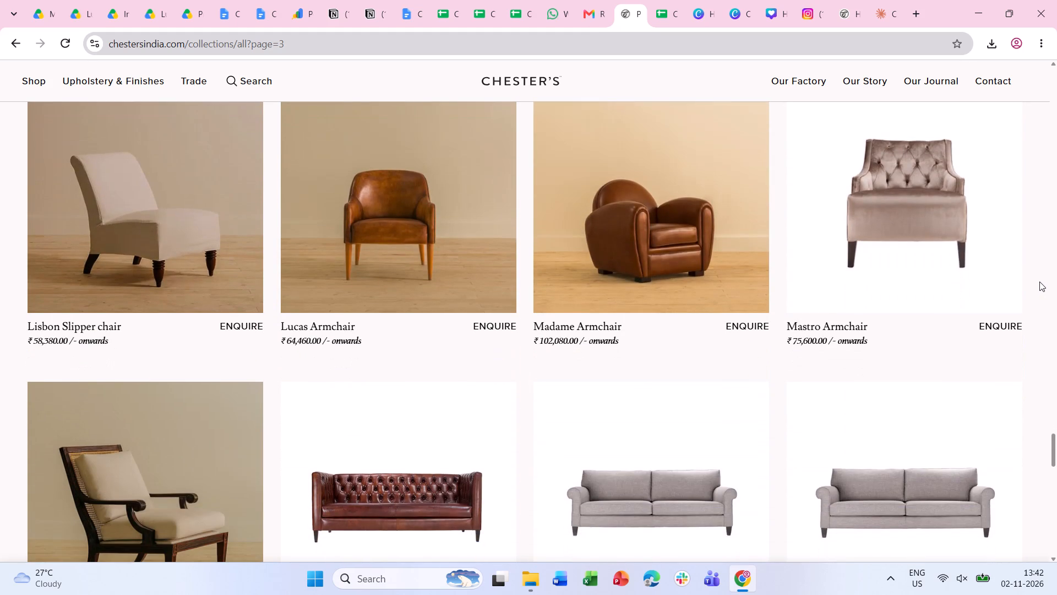
scroll(1036, 280, "down", 3)
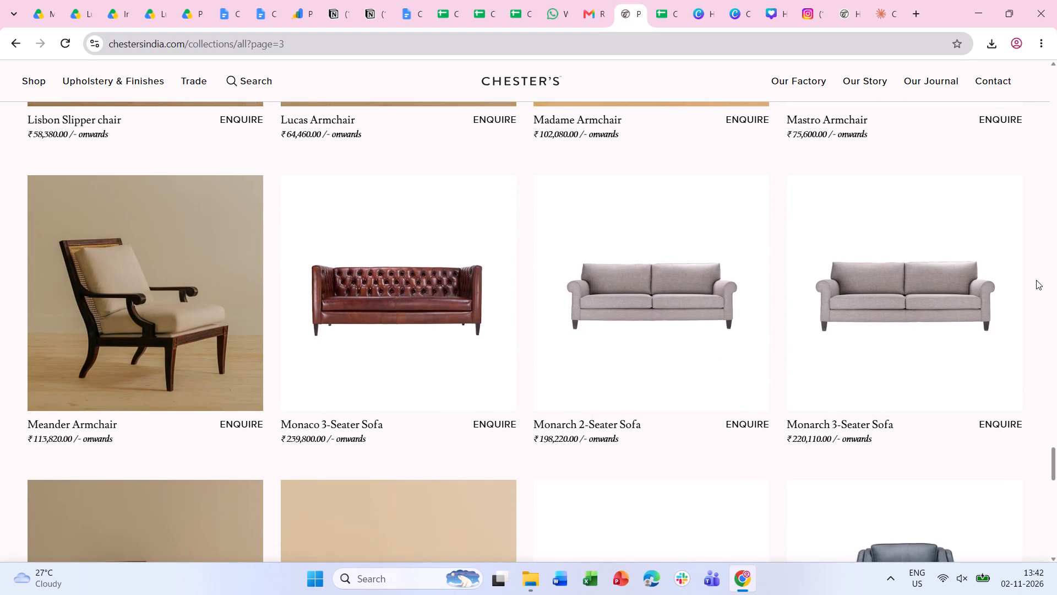
scroll(1036, 280, "down", 3)
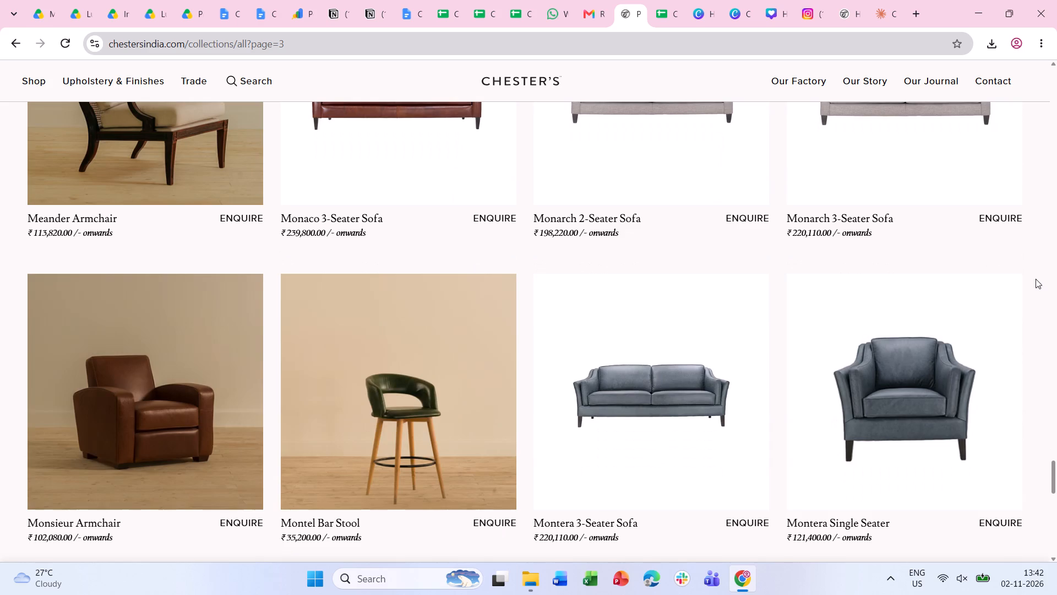
Examine the fourth batch of collection products, from Mustache Armchair to Tub Chair Single Seater.
scroll(1036, 279, "down", 6)
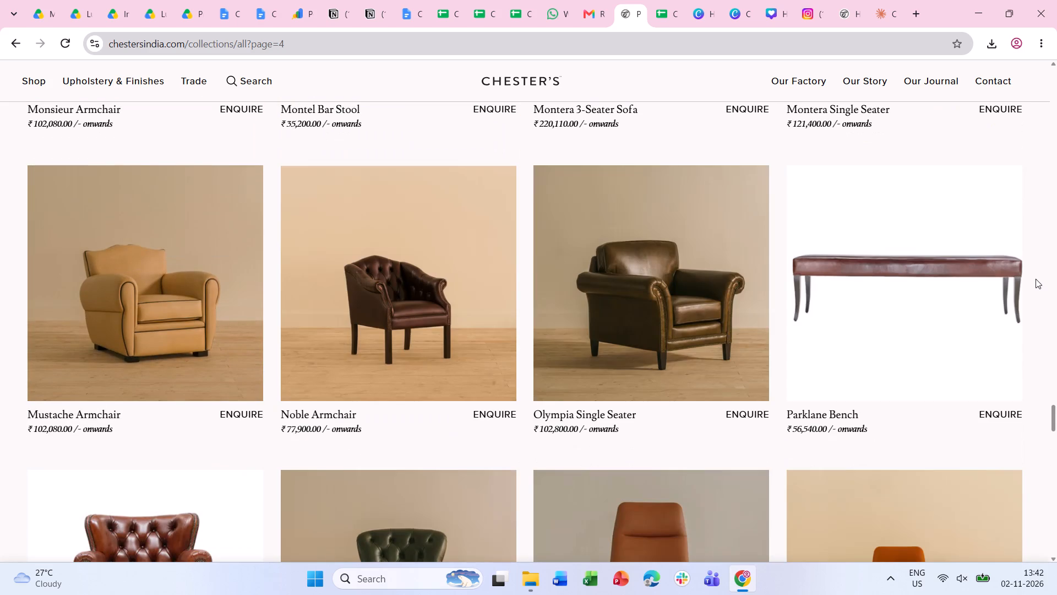
scroll(1037, 274, "down", 3)
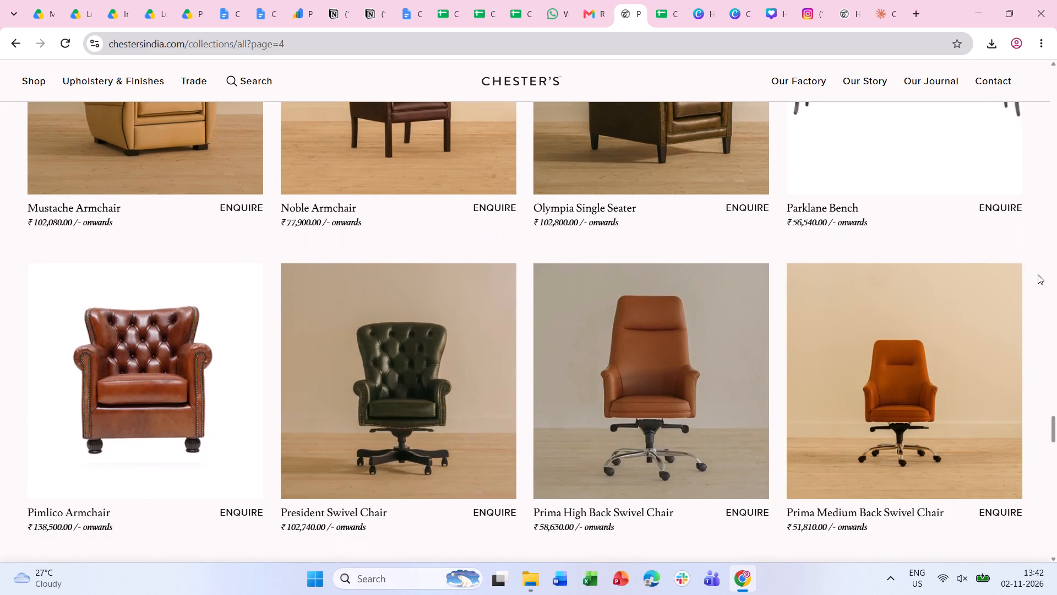
scroll(1038, 274, "down", 10)
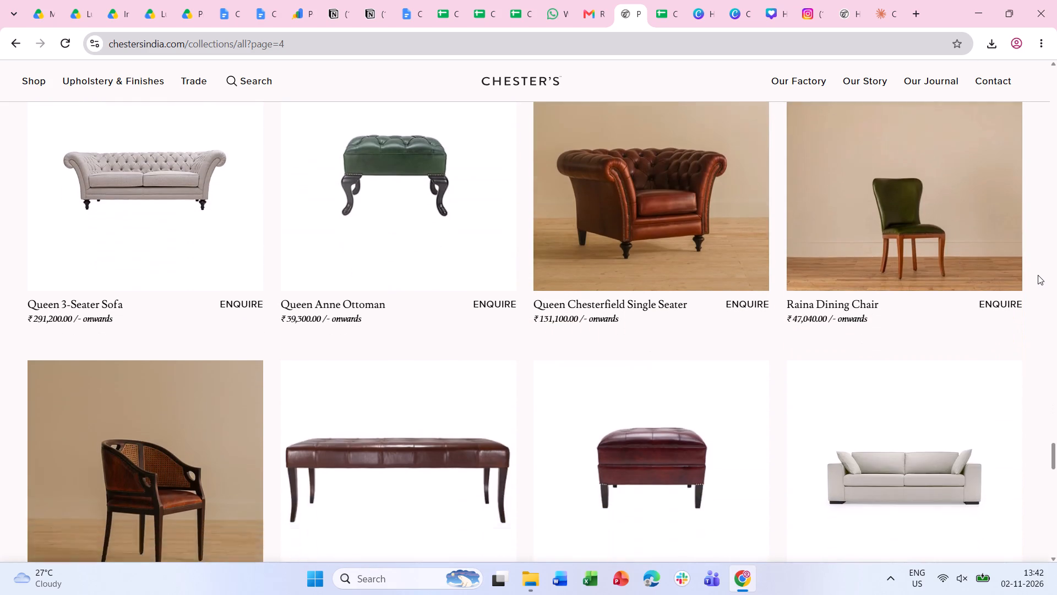
scroll(1038, 274, "down", 6)
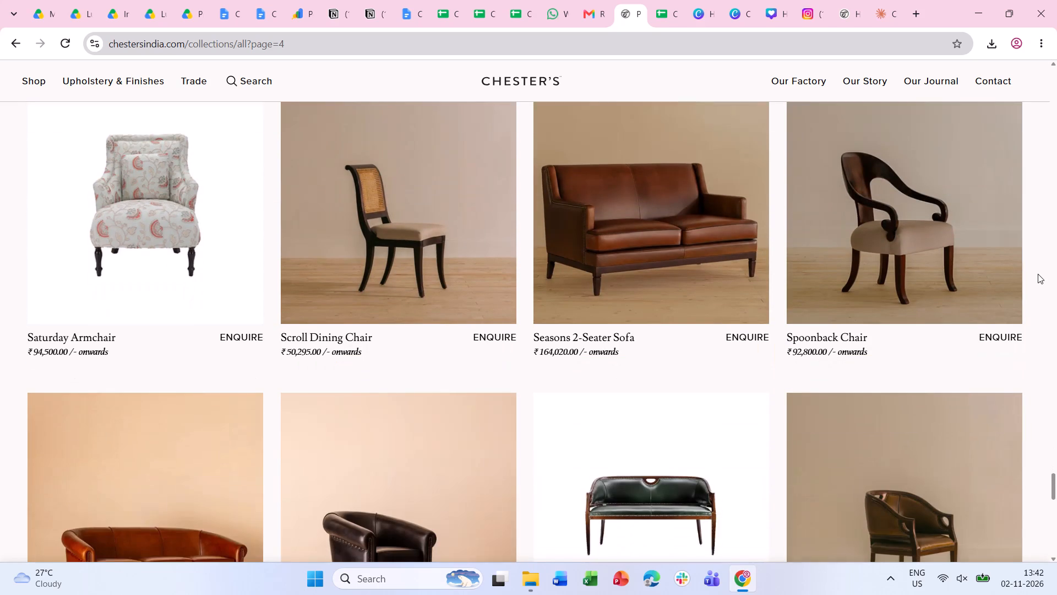
scroll(1038, 274, "down", 3)
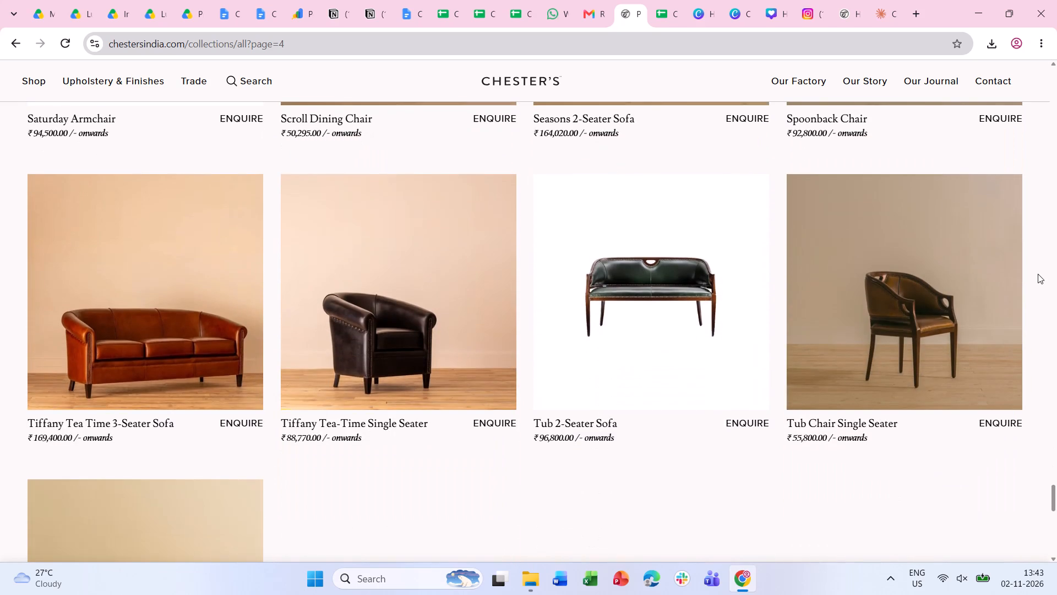
Examine the last collection products, the Valentine sofas and single seater, and the collection introduction, and close the collection page.
scroll(1038, 274, "down", 3)
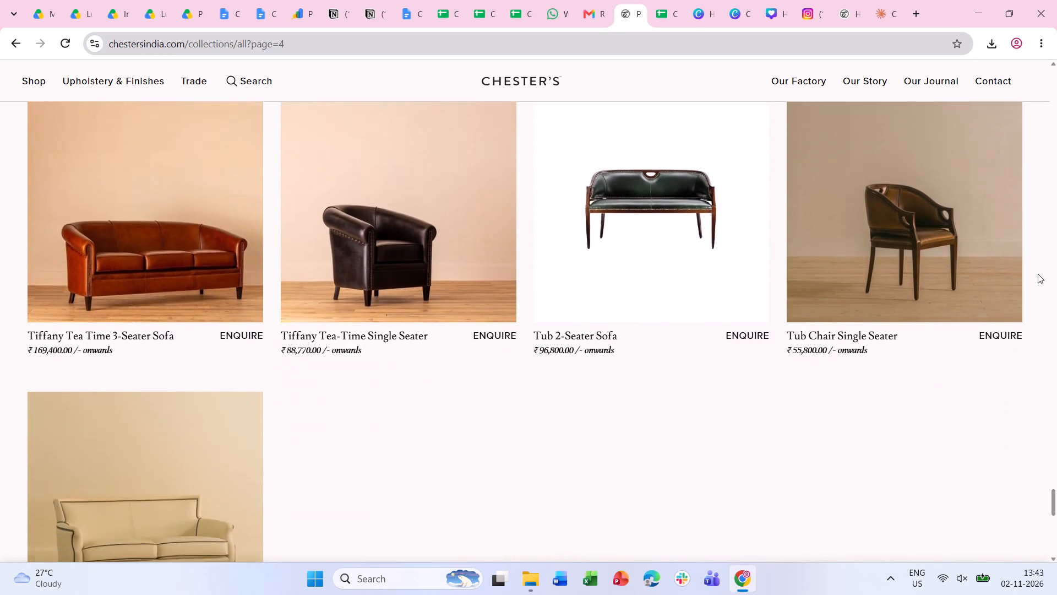
scroll(1038, 274, "down", 2)
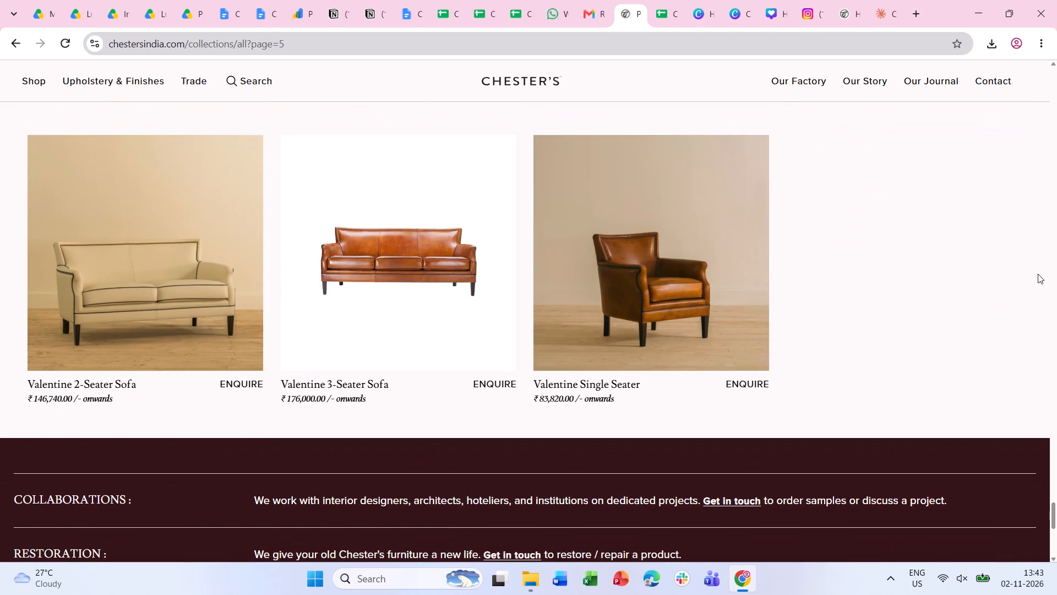
left_click_drag(1053, 526, 1056, 78)
scroll(826, 274, "down", 6)
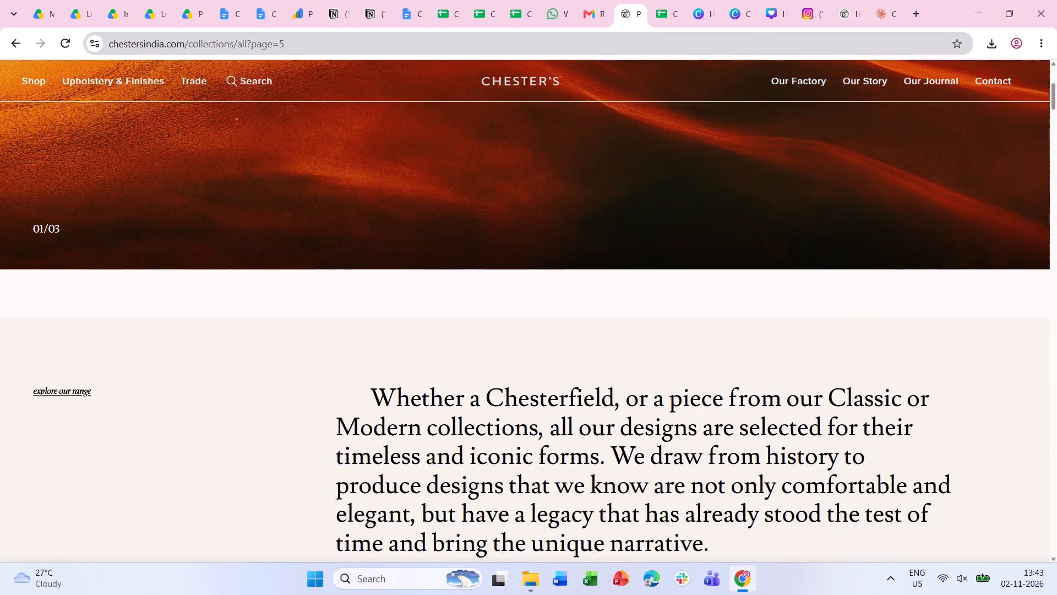
scroll(824, 267, "down", 2)
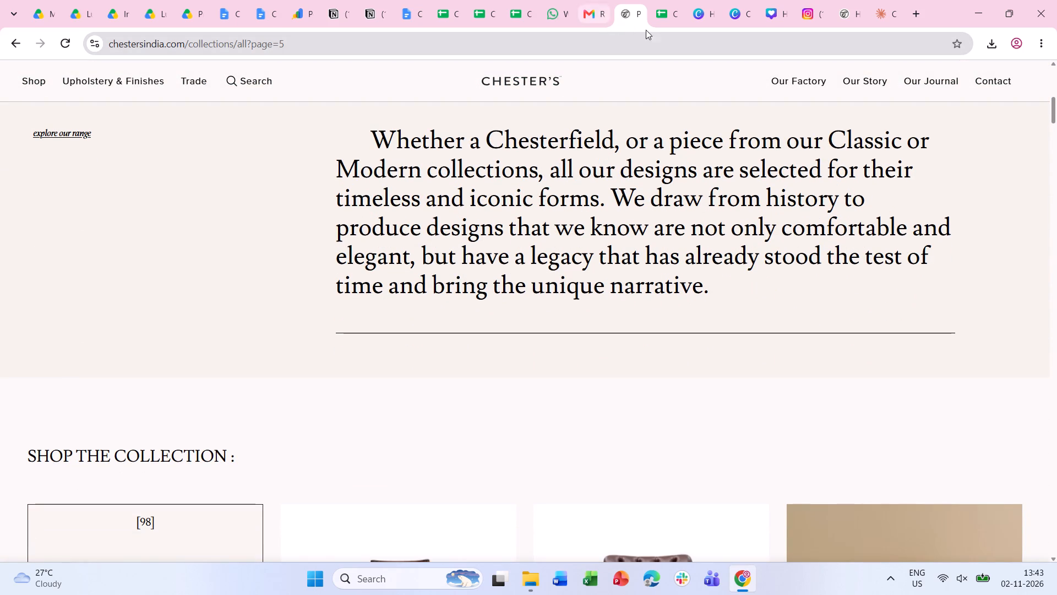
left_click(637, 14)
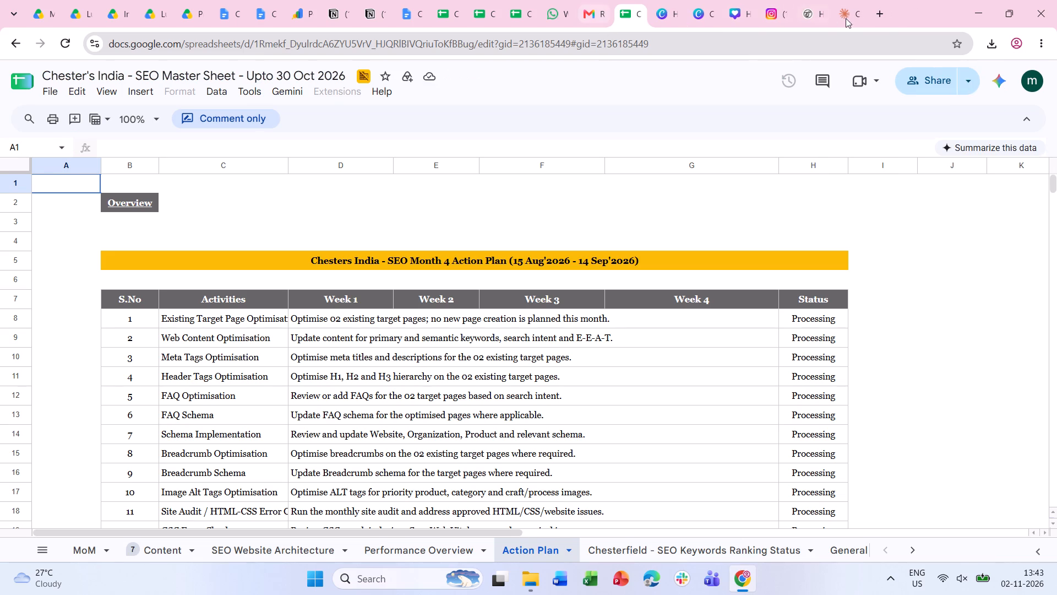
Switch to Instagram, go to the Explore page and open the campfire reel in a separate tab.
left_click(886, 14)
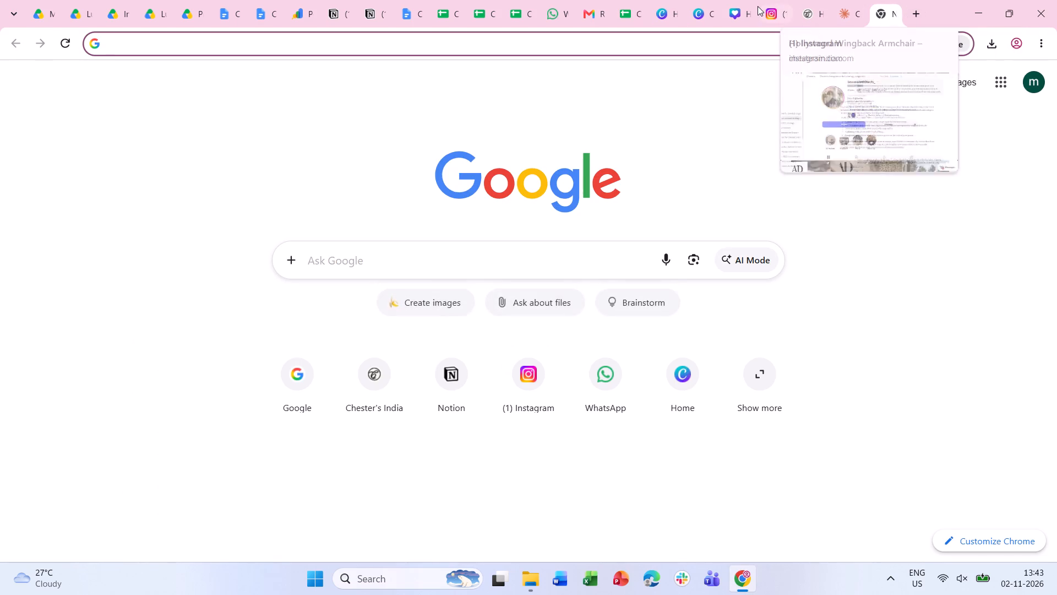
left_click(757, 6)
left_click(766, 4)
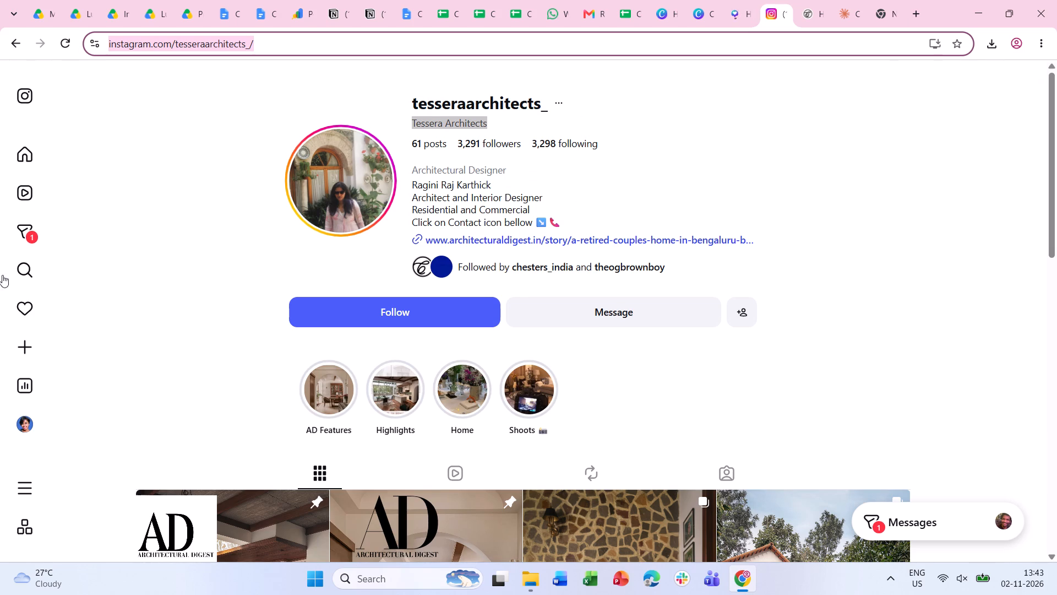
left_click(22, 263)
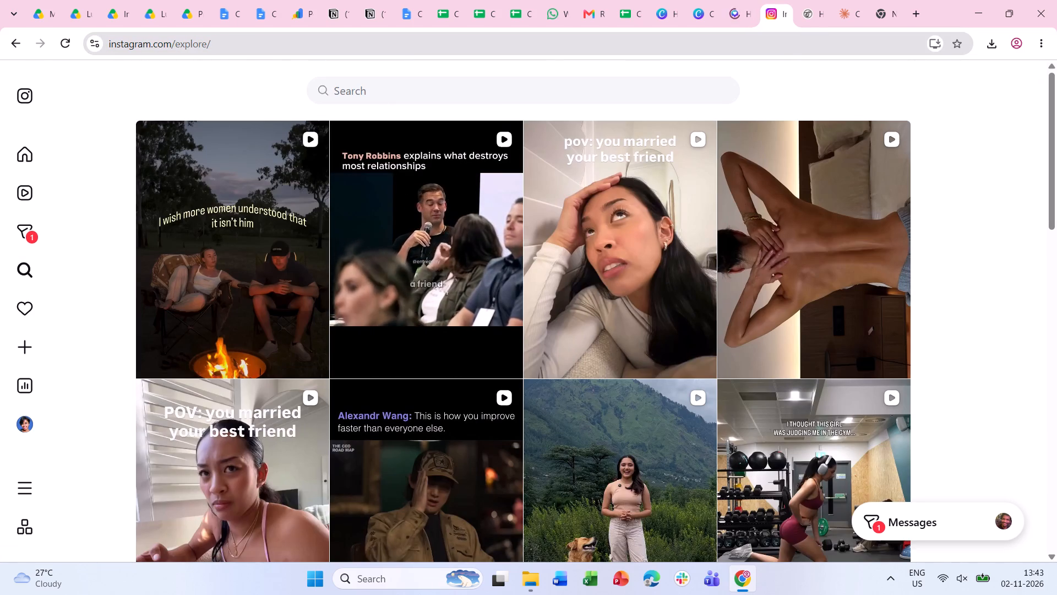
left_click(269, 241)
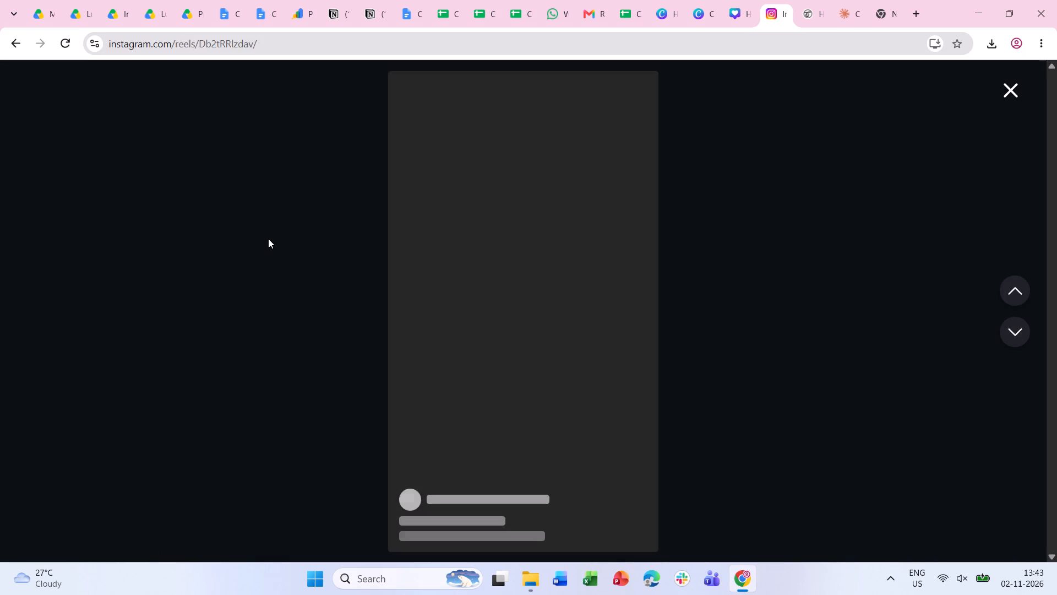
left_click(1011, 91)
right_click(257, 230)
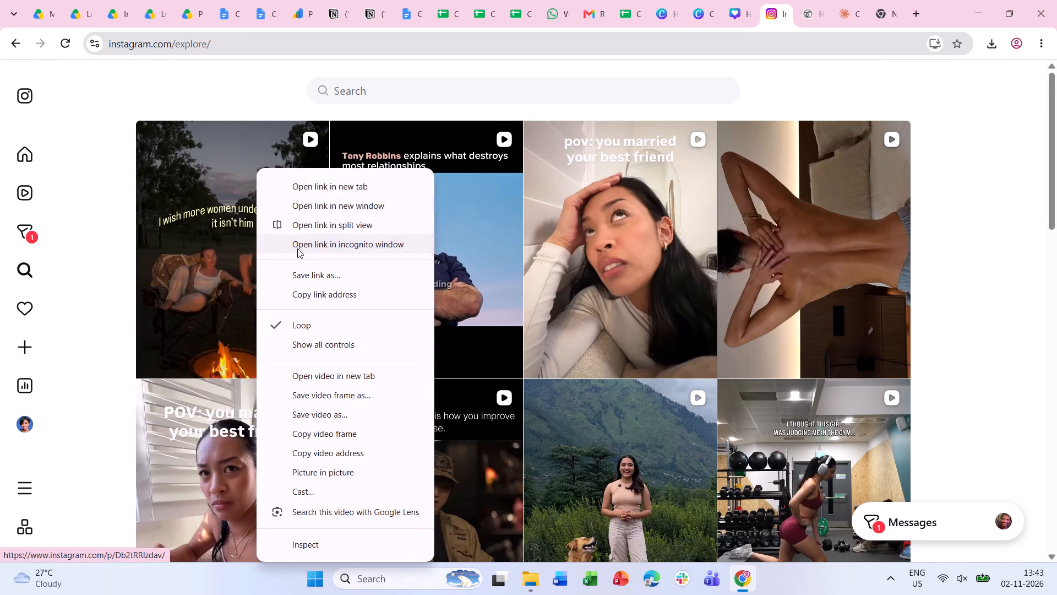
left_click(309, 187)
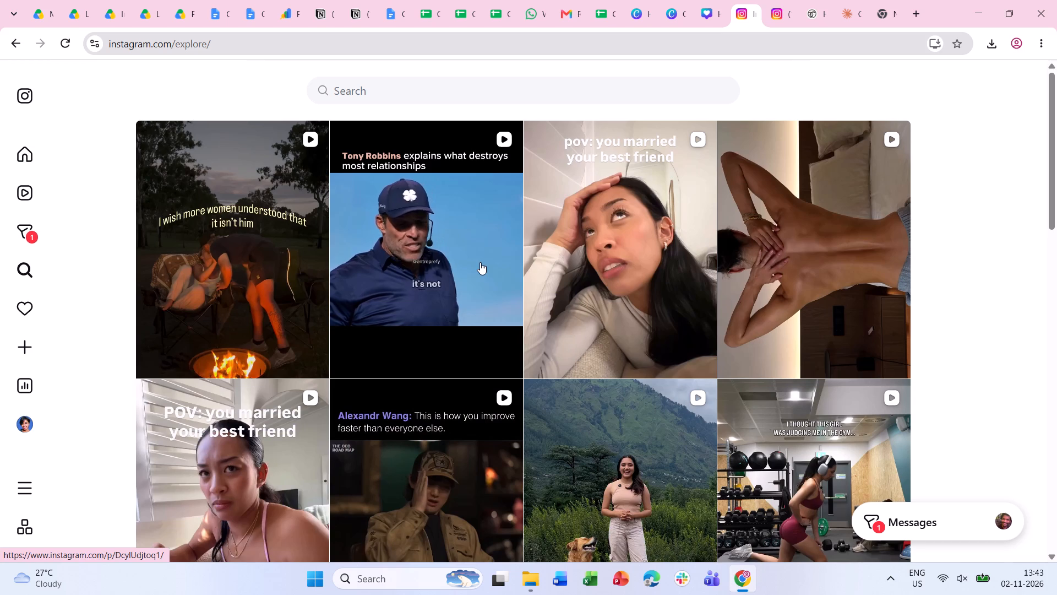
Search Instagram for fluidspace and clear the search.
left_click(445, 91)
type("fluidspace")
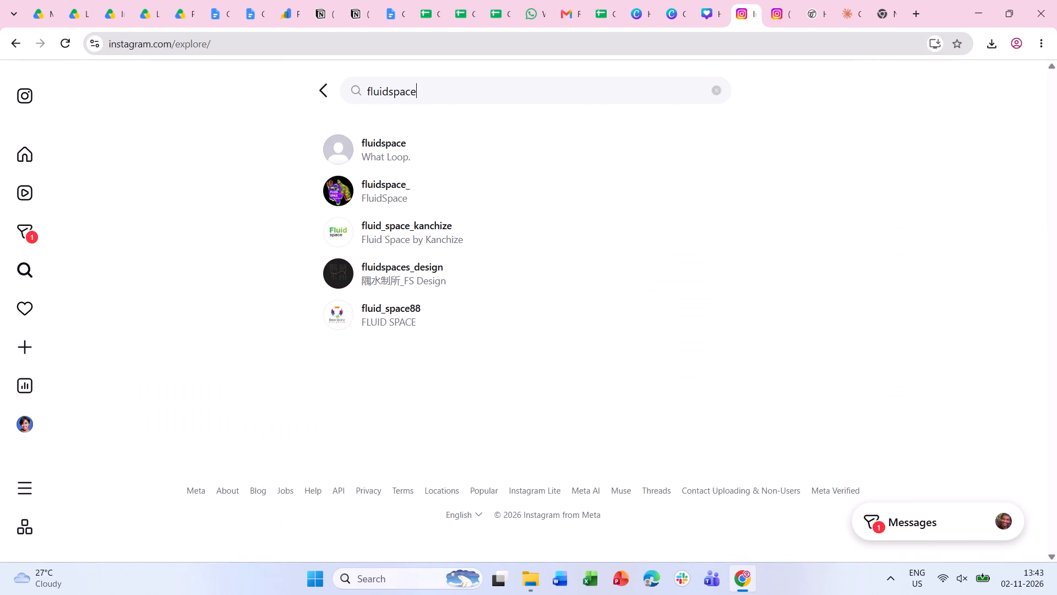
triple_click(442, 94)
key("BackSpace")
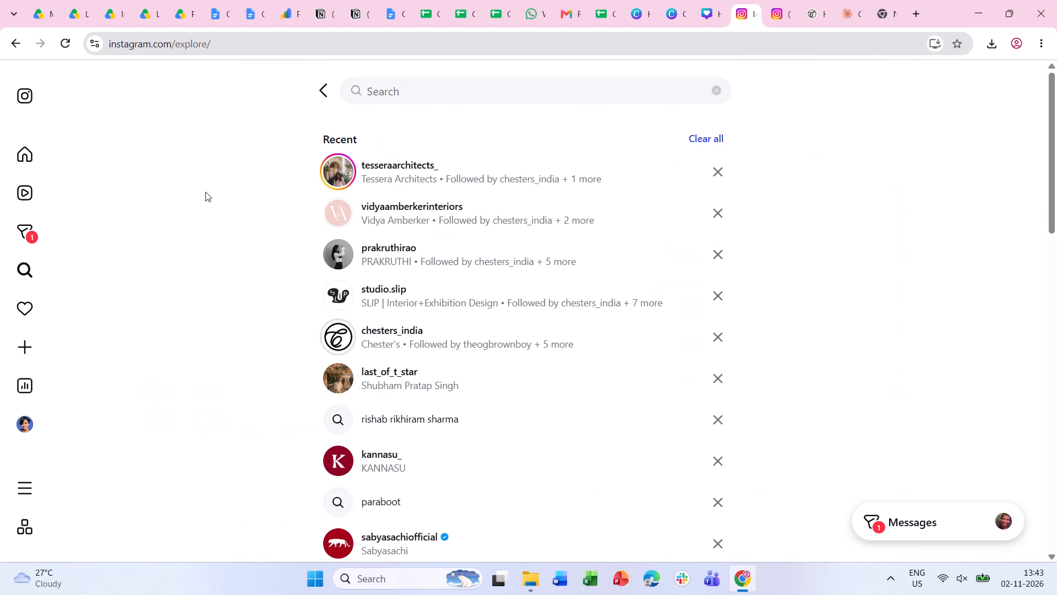
Open the chesters_india profile from the recent searches and look through its posts.
left_click(198, 192)
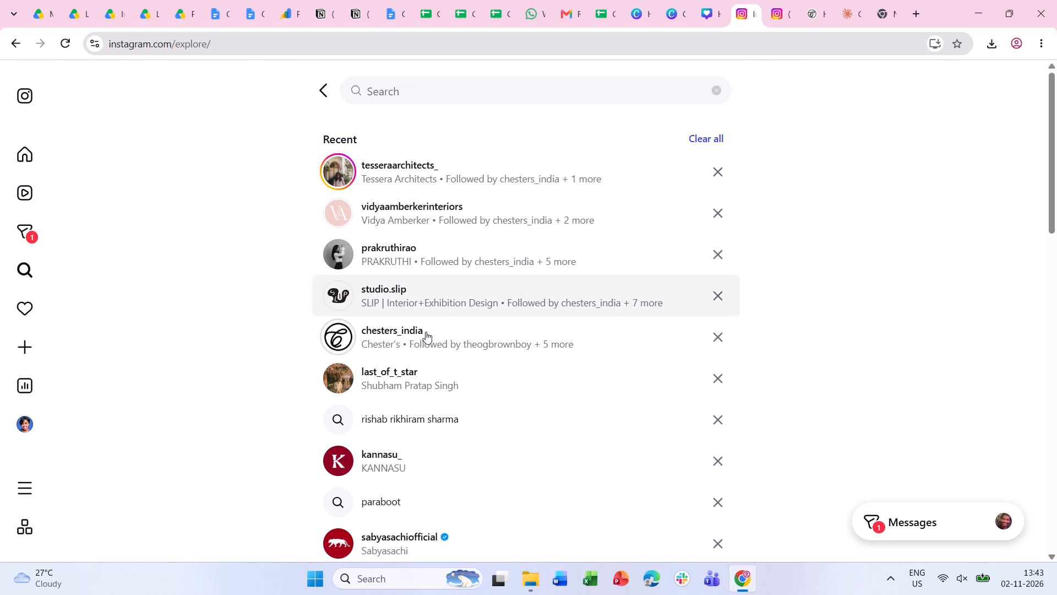
left_click(416, 329)
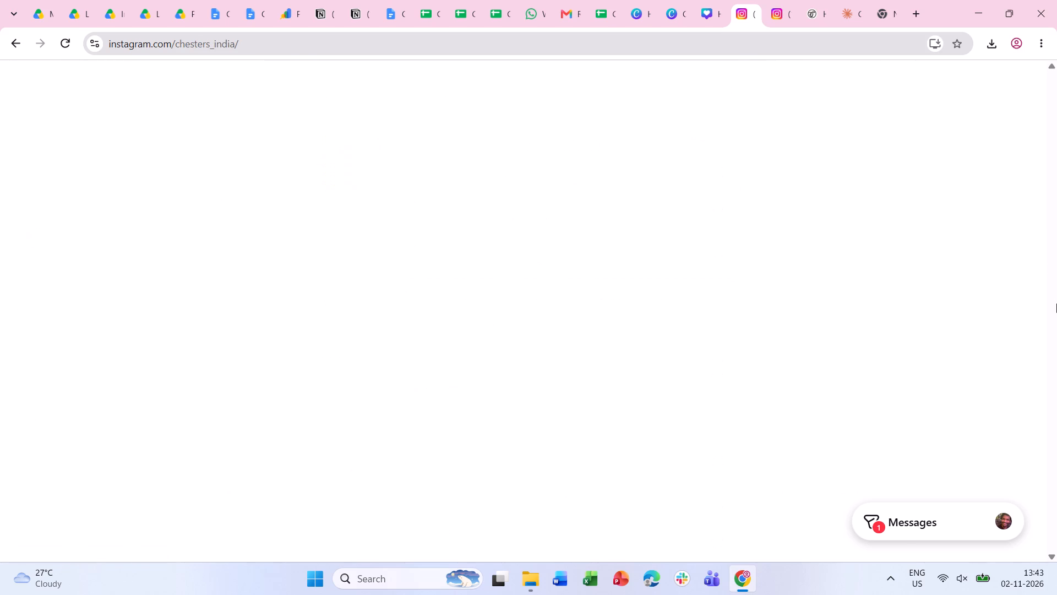
scroll(977, 245, "down", 5)
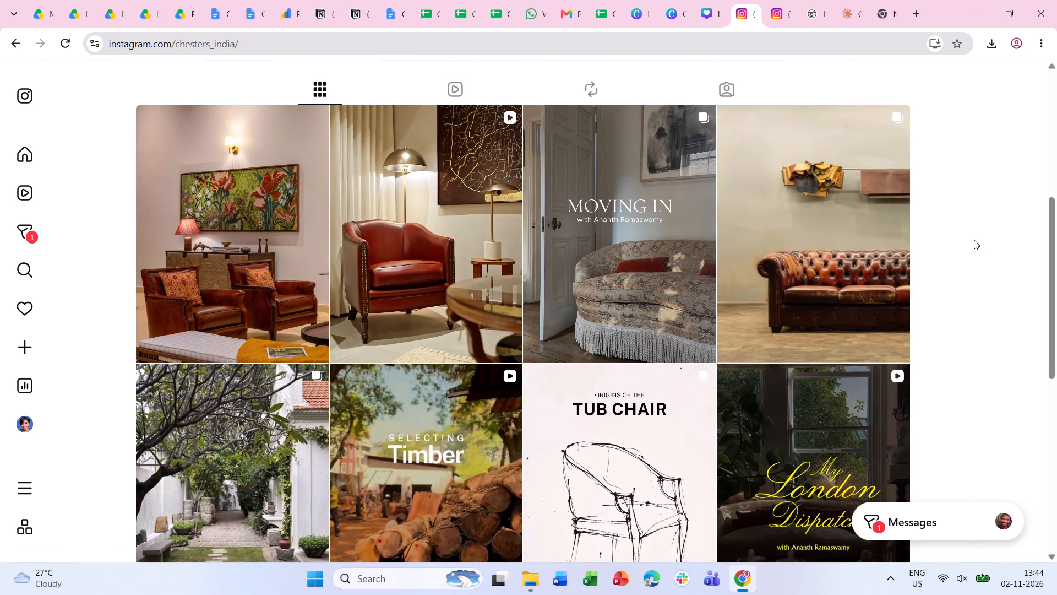